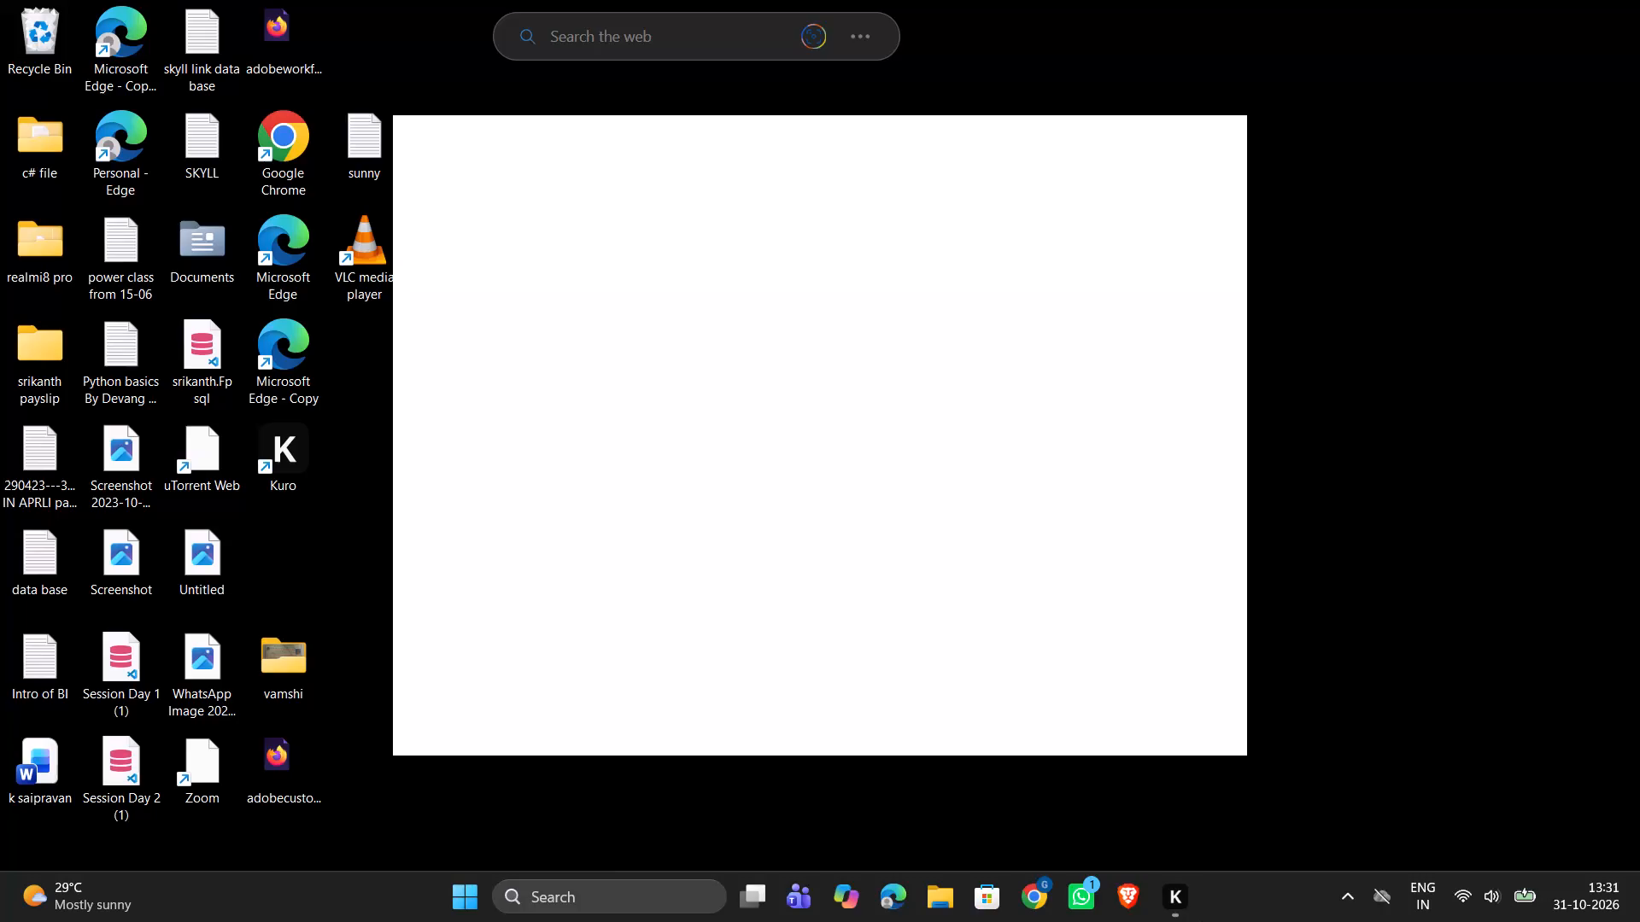
Open the EMI presentation from File Explorer in PowerPoint.
{"action": "left_click", "coordinate": [1416, 495]}
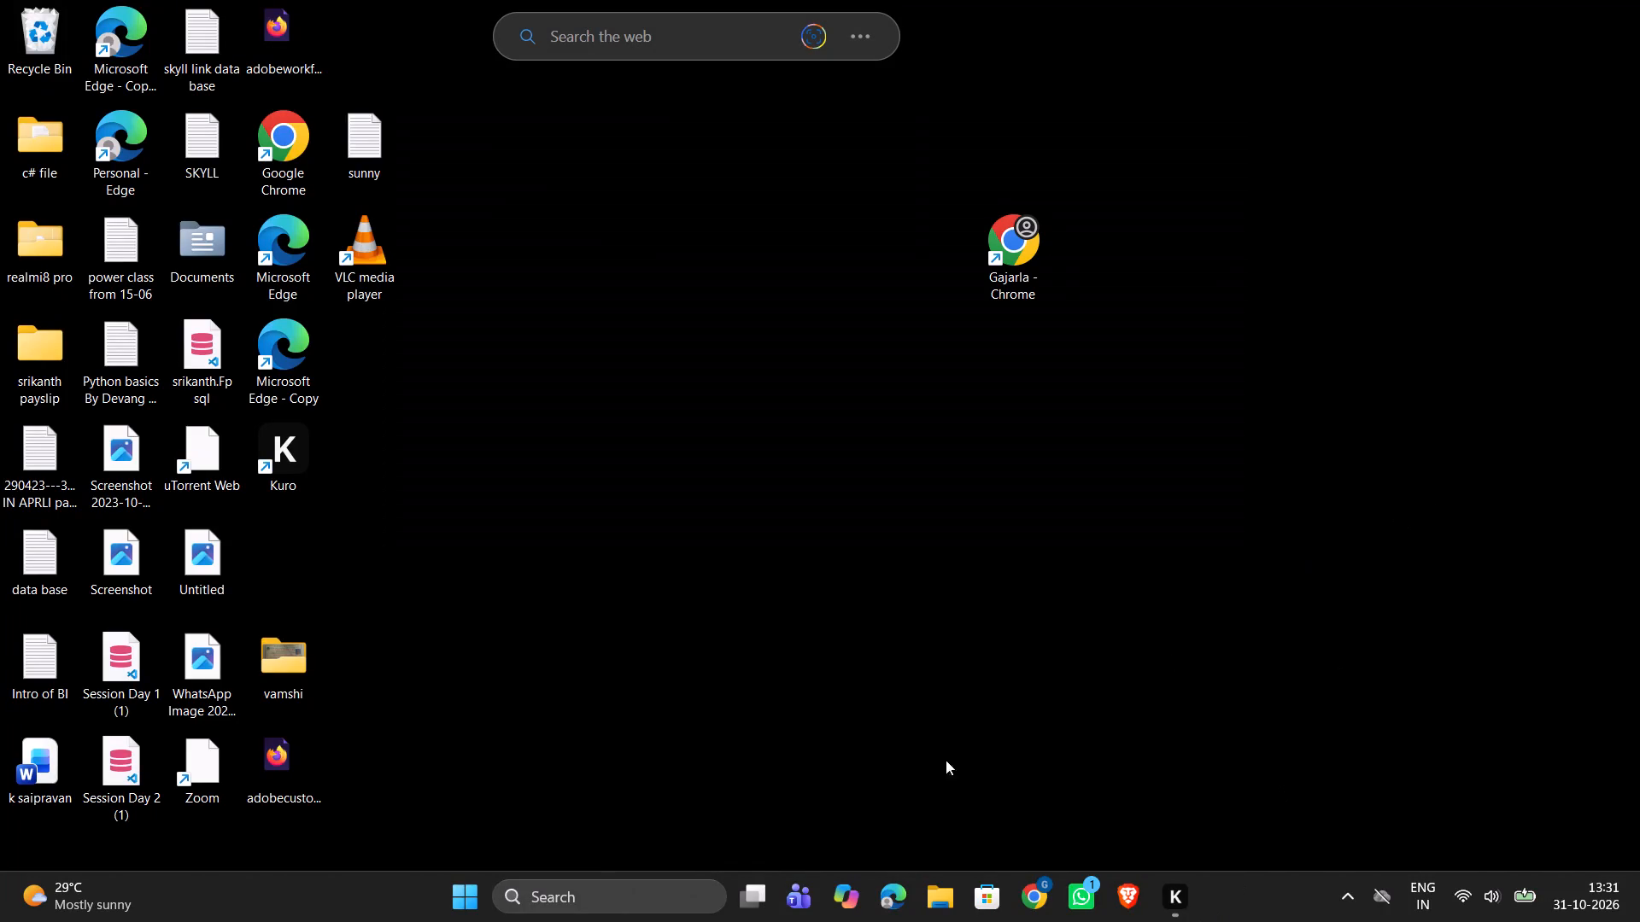
{"action": "left_click", "coordinate": [928, 890]}
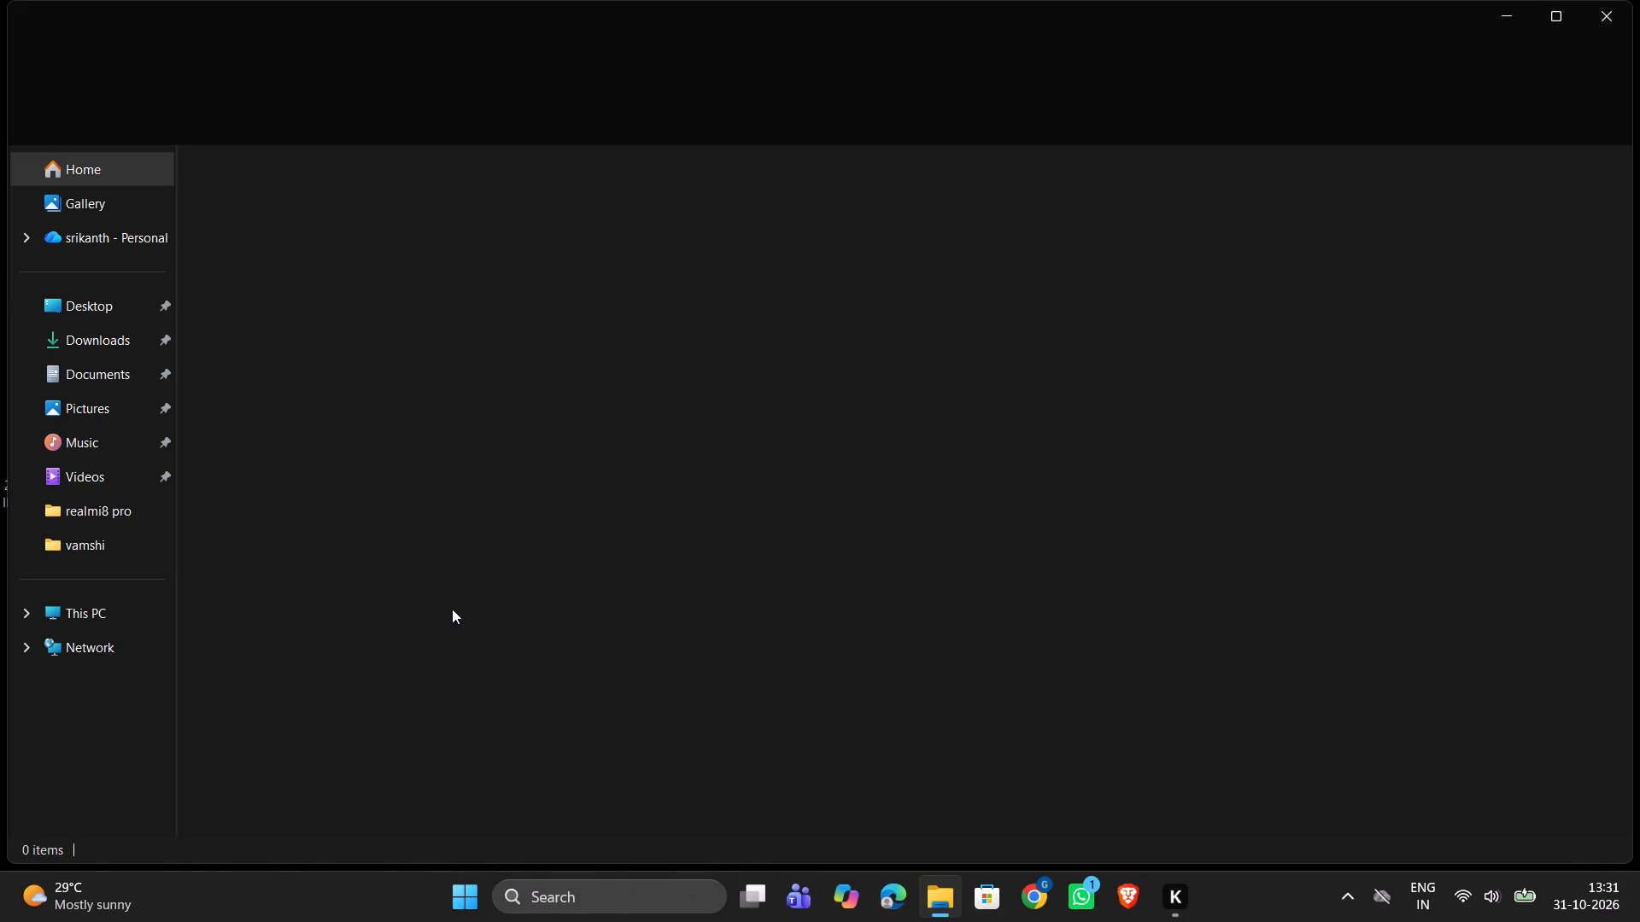
{"action": "double_click", "coordinate": [366, 516]}
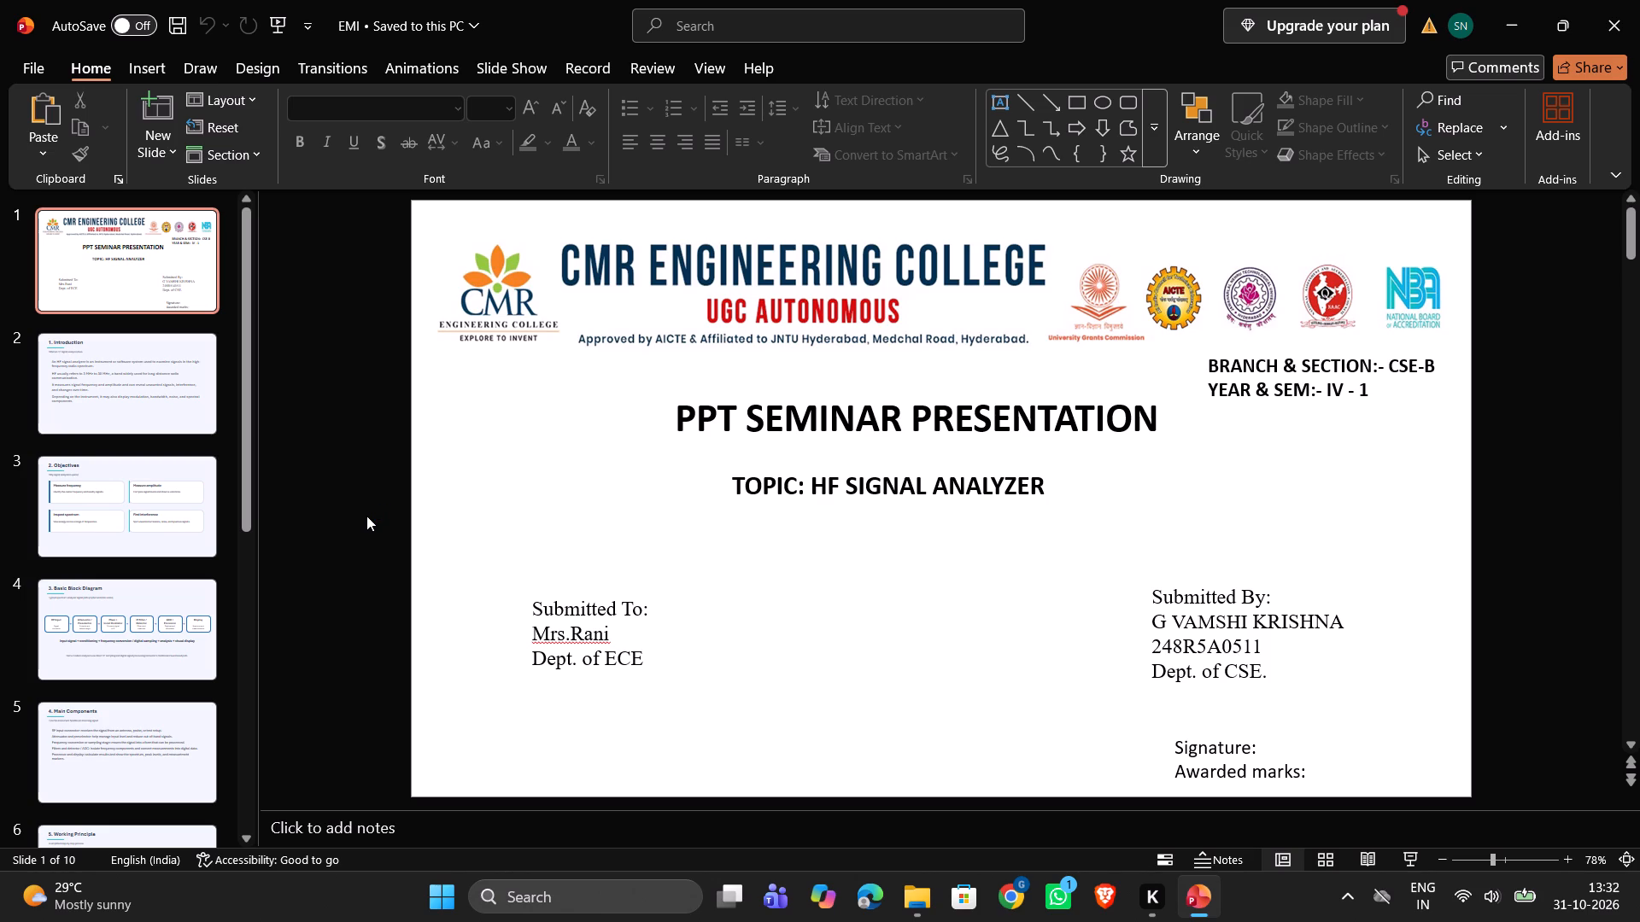
Review the title, Introduction and Objectives slides of the EMI presentation and skim the remaining slide thumbnails.
{"action": "left_click", "coordinate": [606, 531]}
{"action": "left_click", "coordinate": [175, 390]}
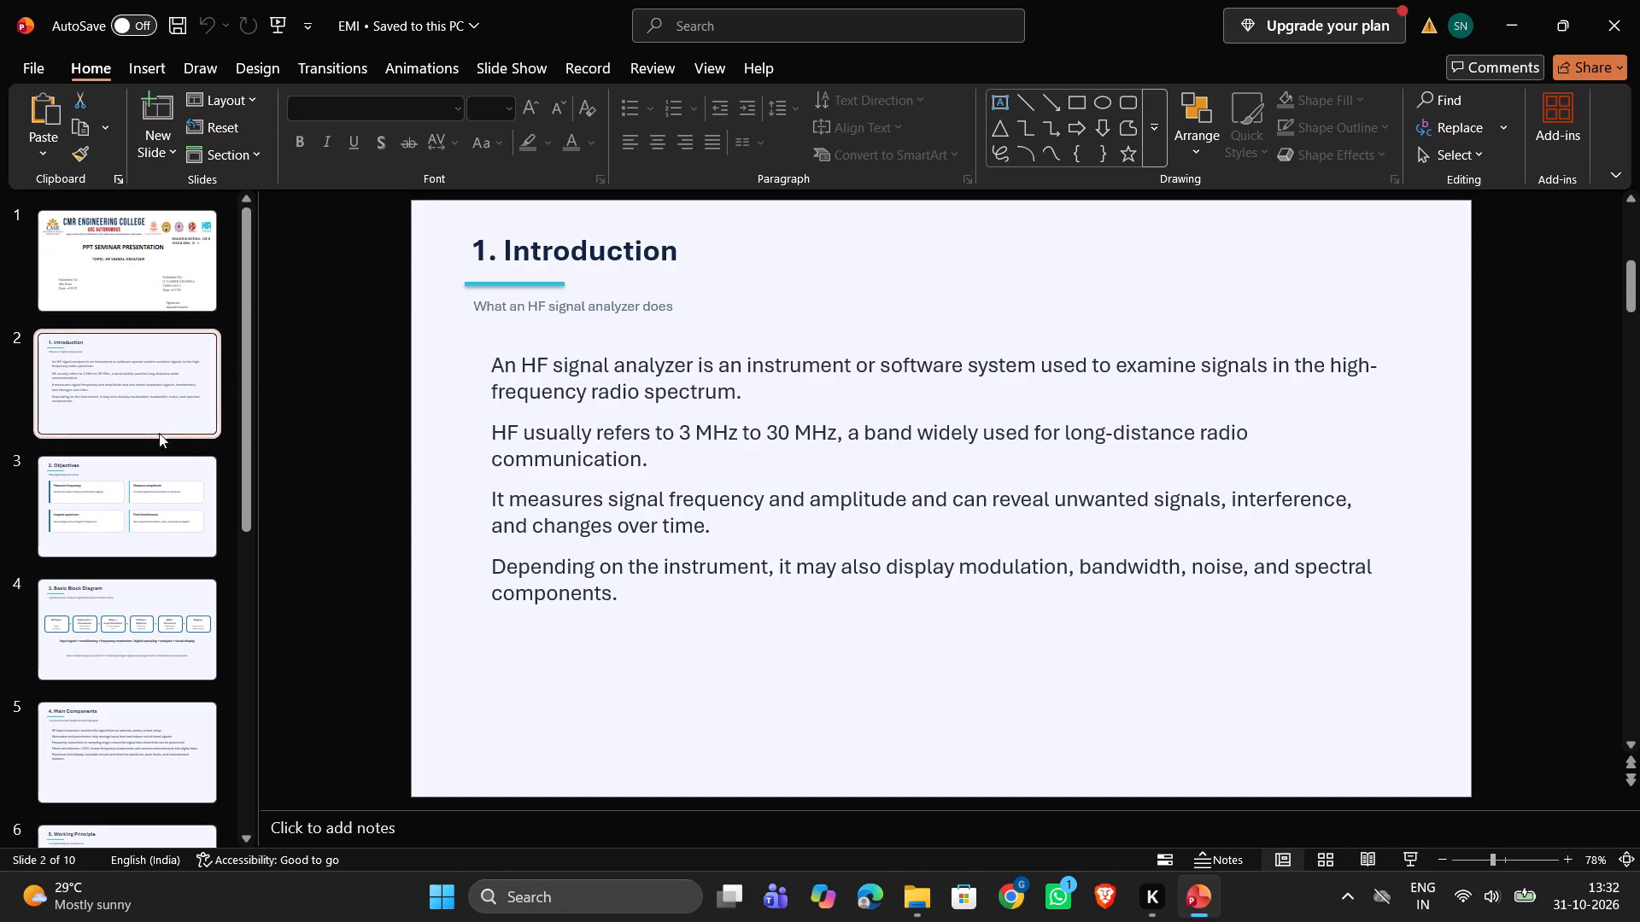
{"action": "left_click", "coordinate": [142, 541]}
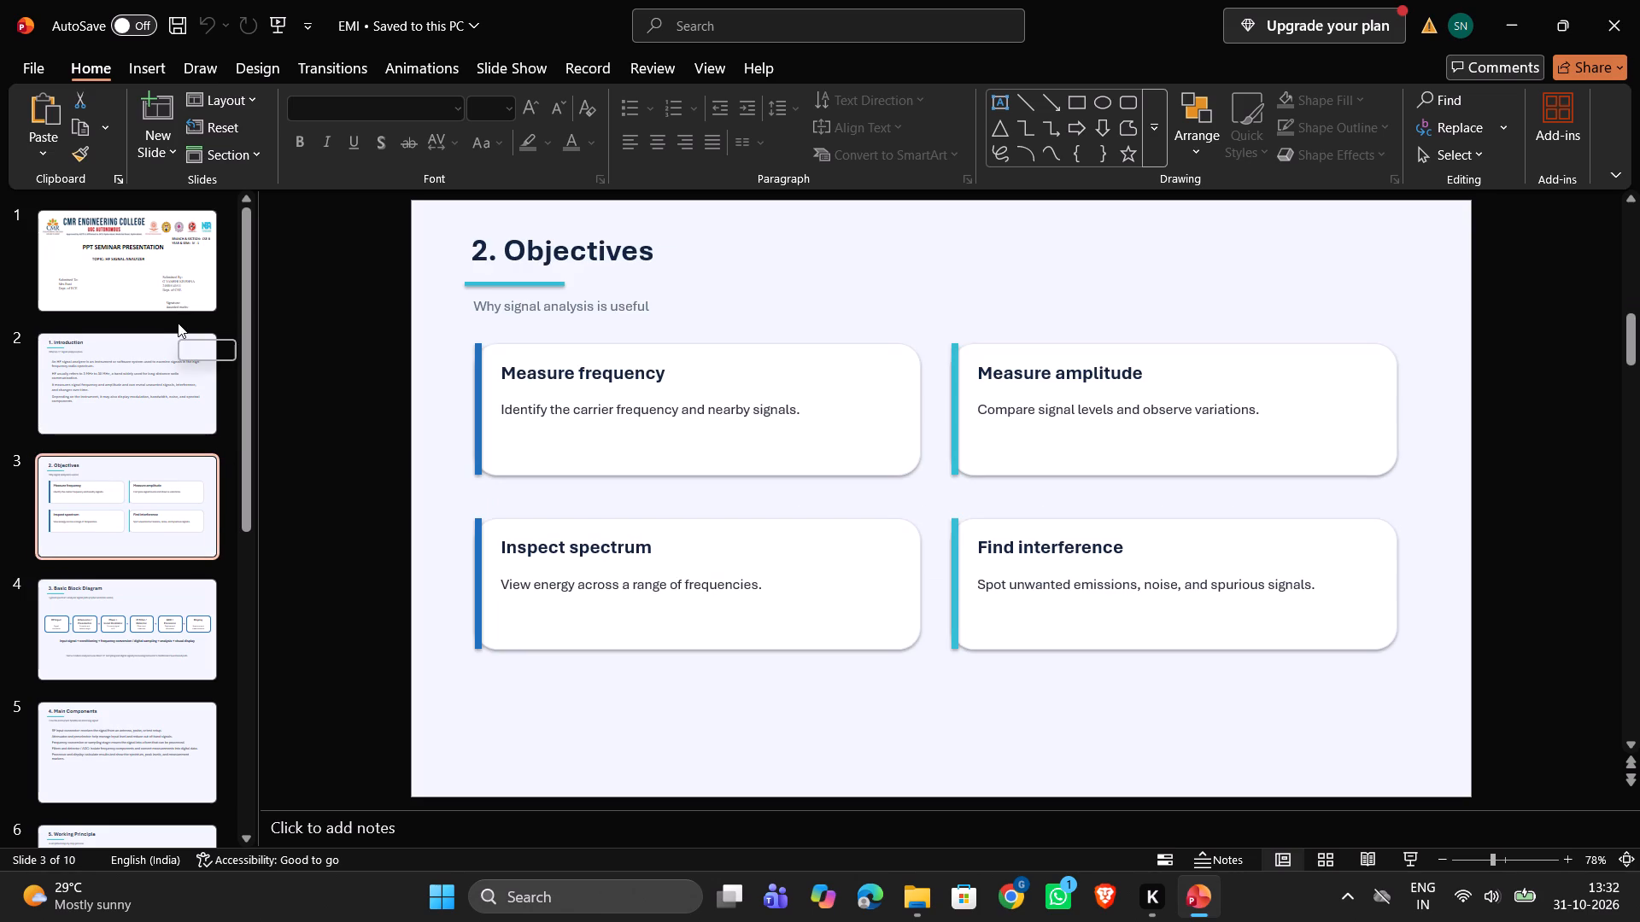
{"action": "left_click", "coordinate": [163, 287]}
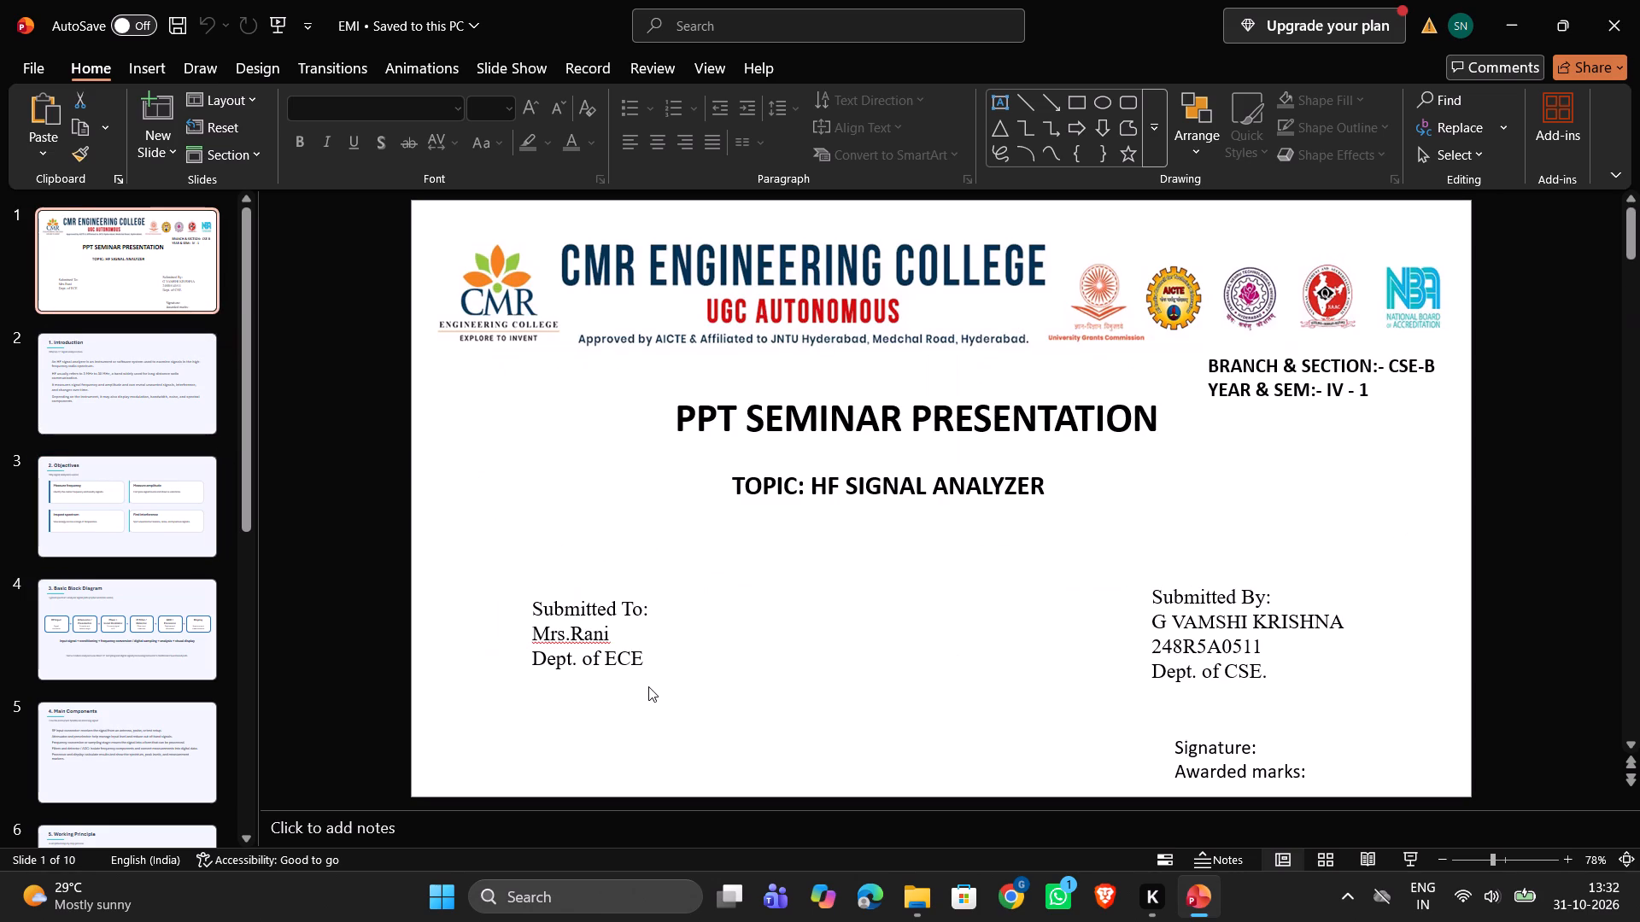
{"action": "left_click", "coordinate": [971, 614]}
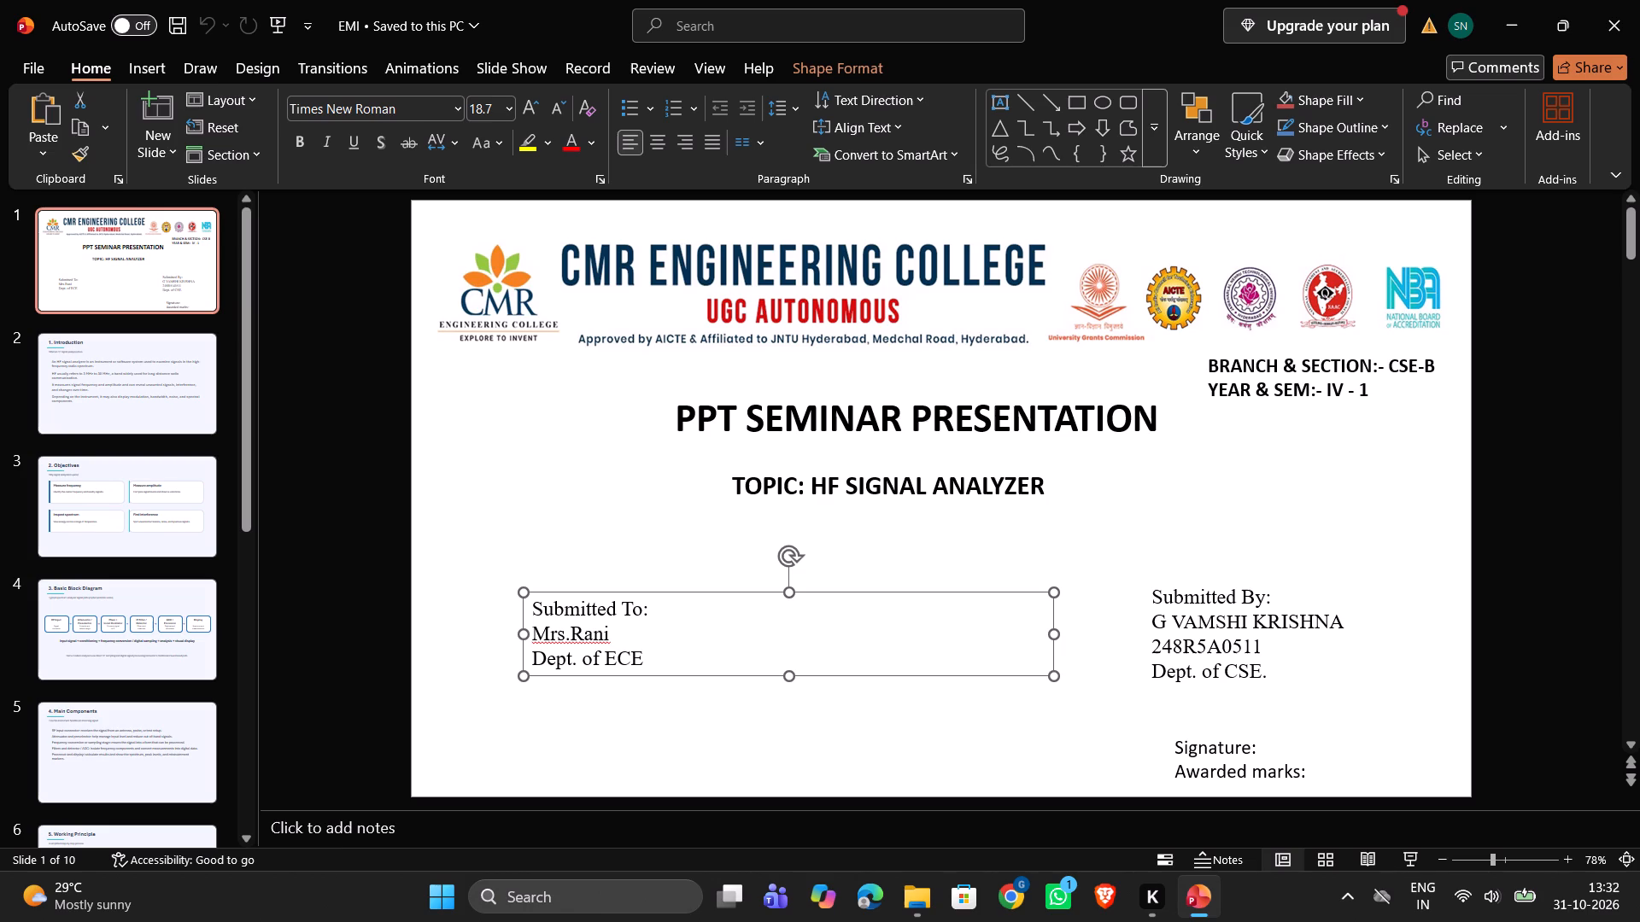
{"action": "left_click", "coordinate": [851, 541]}
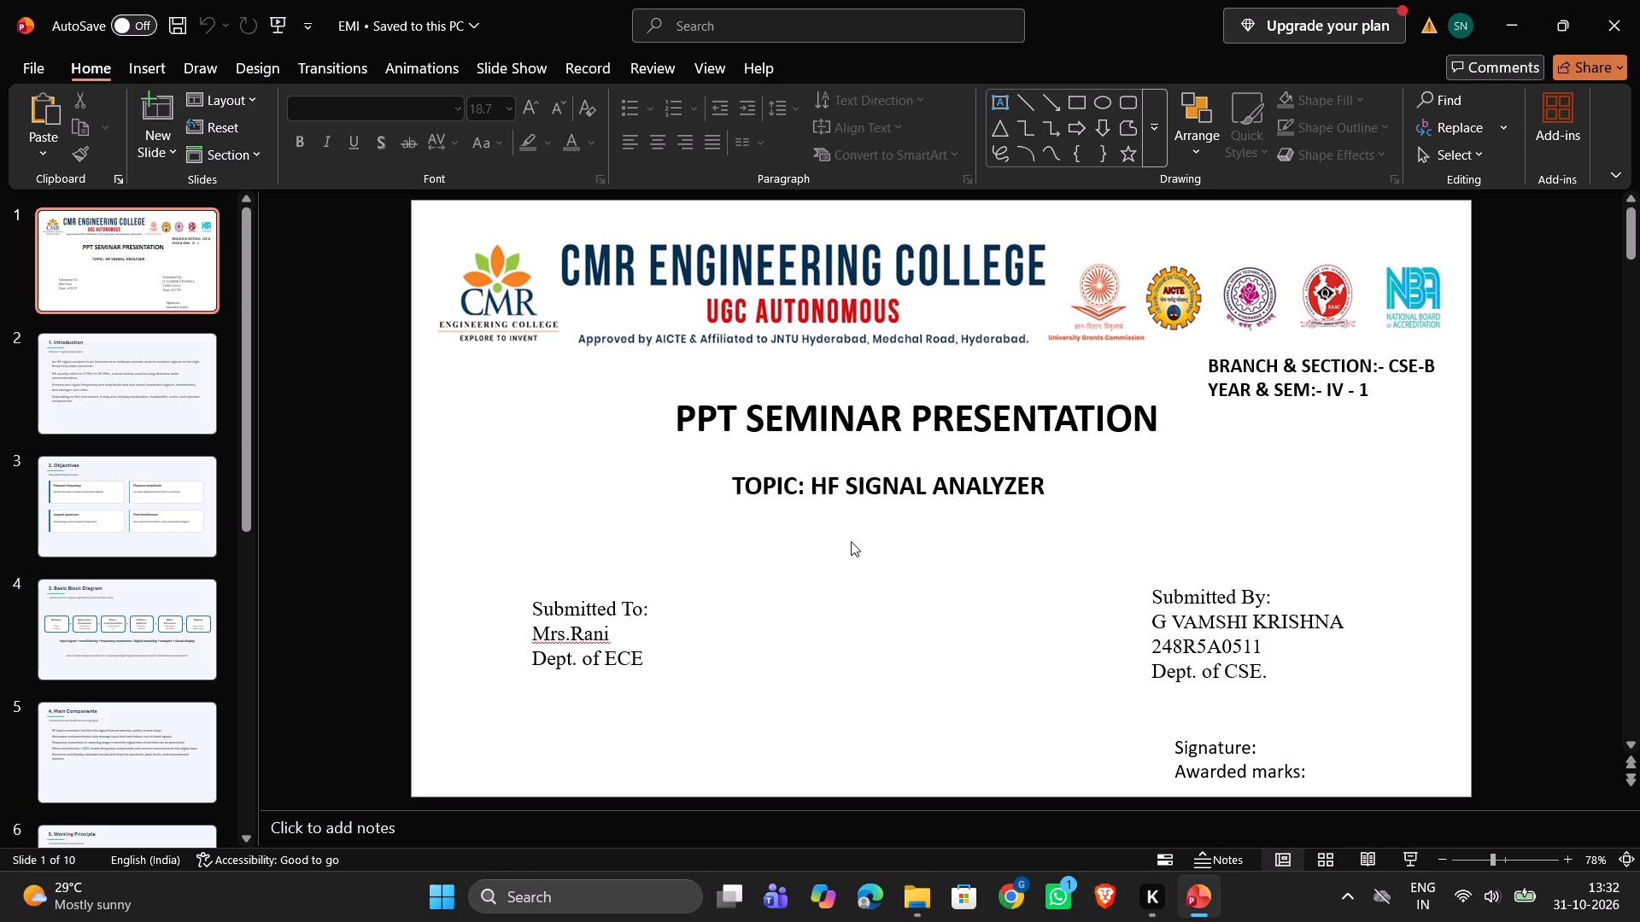
{"action": "left_click", "coordinate": [815, 535]}
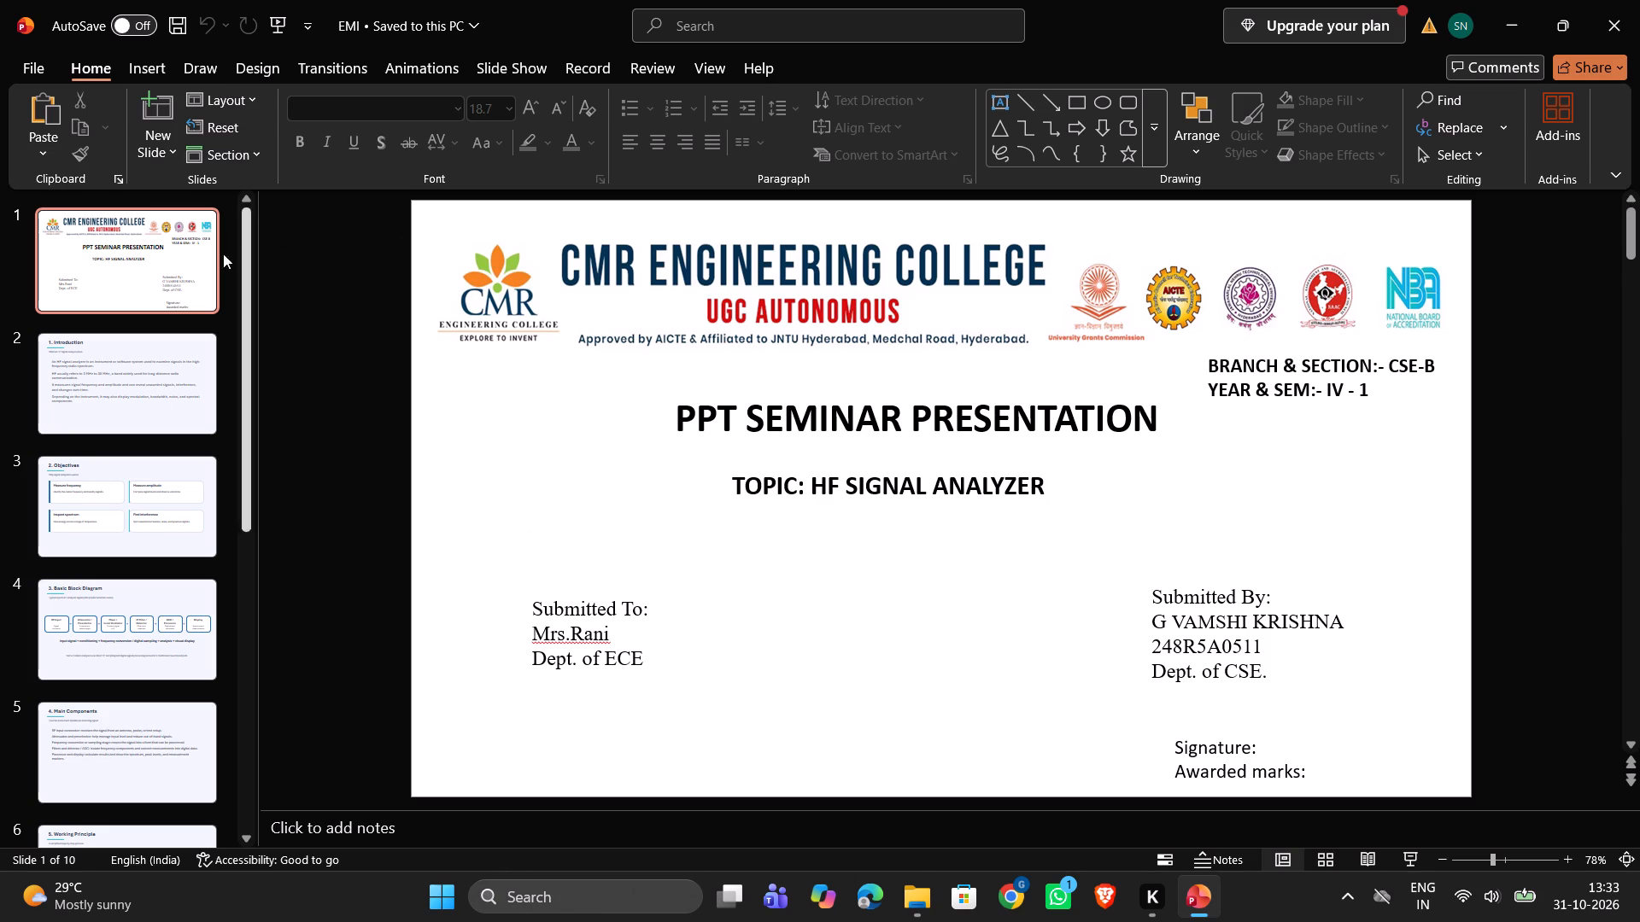
{"action": "scroll", "coordinate": [242, 406], "scroll_direction": "down", "scroll_amount": 5}
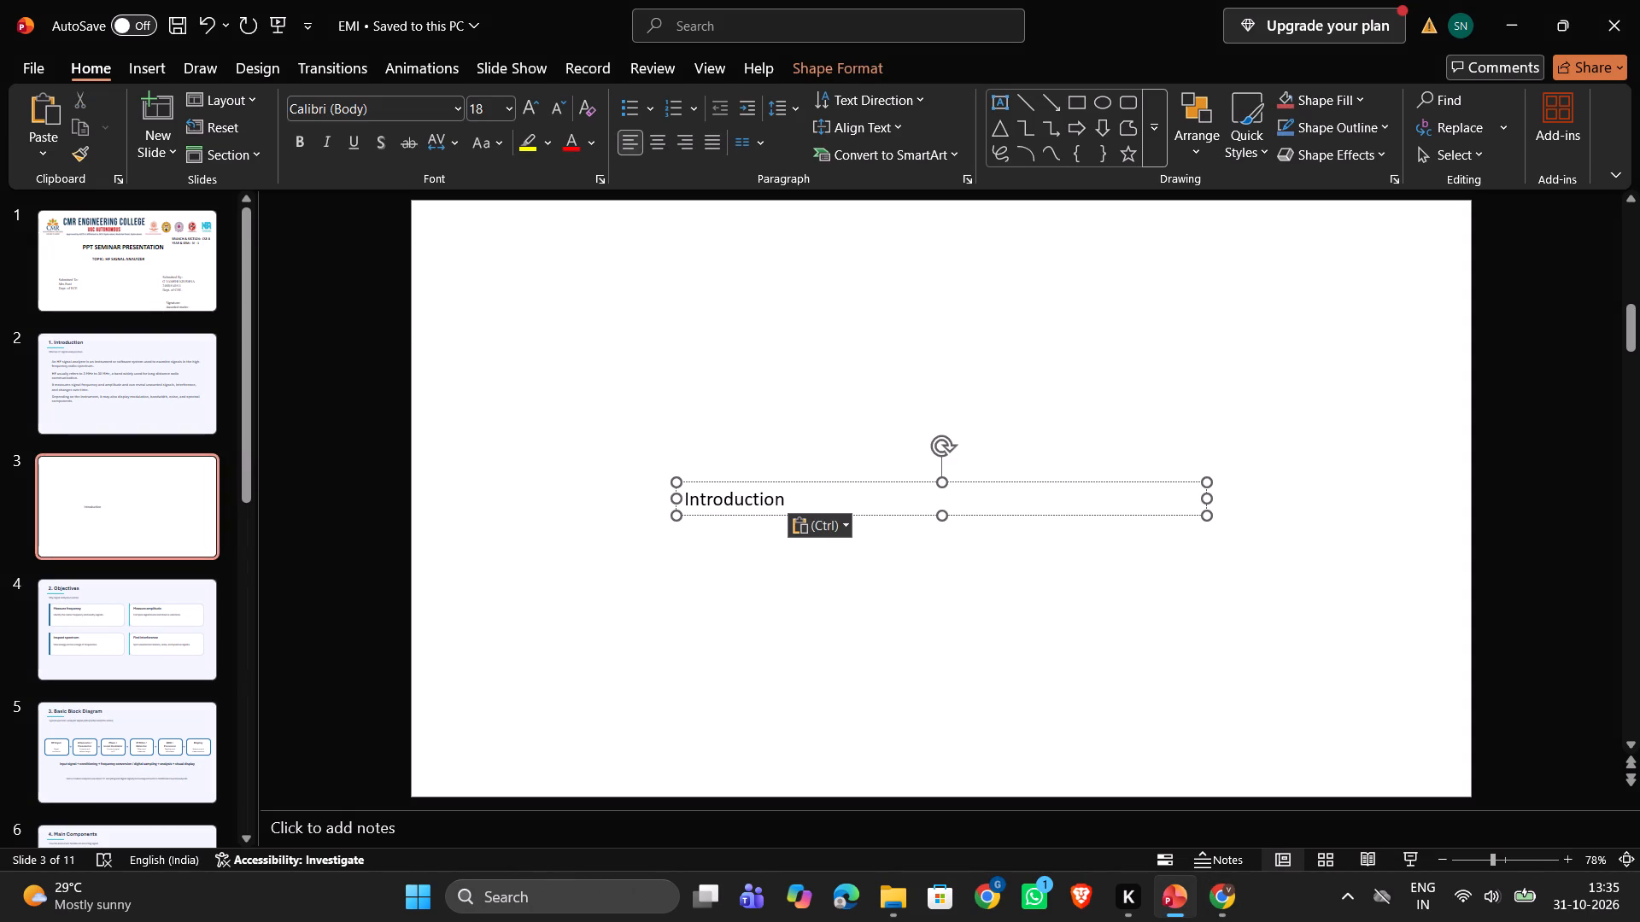
{"action": "double_click", "coordinate": [805, 494]}
{"action": "right_click", "coordinate": [805, 494]}
{"action": "key", "text": "shift+colon"}
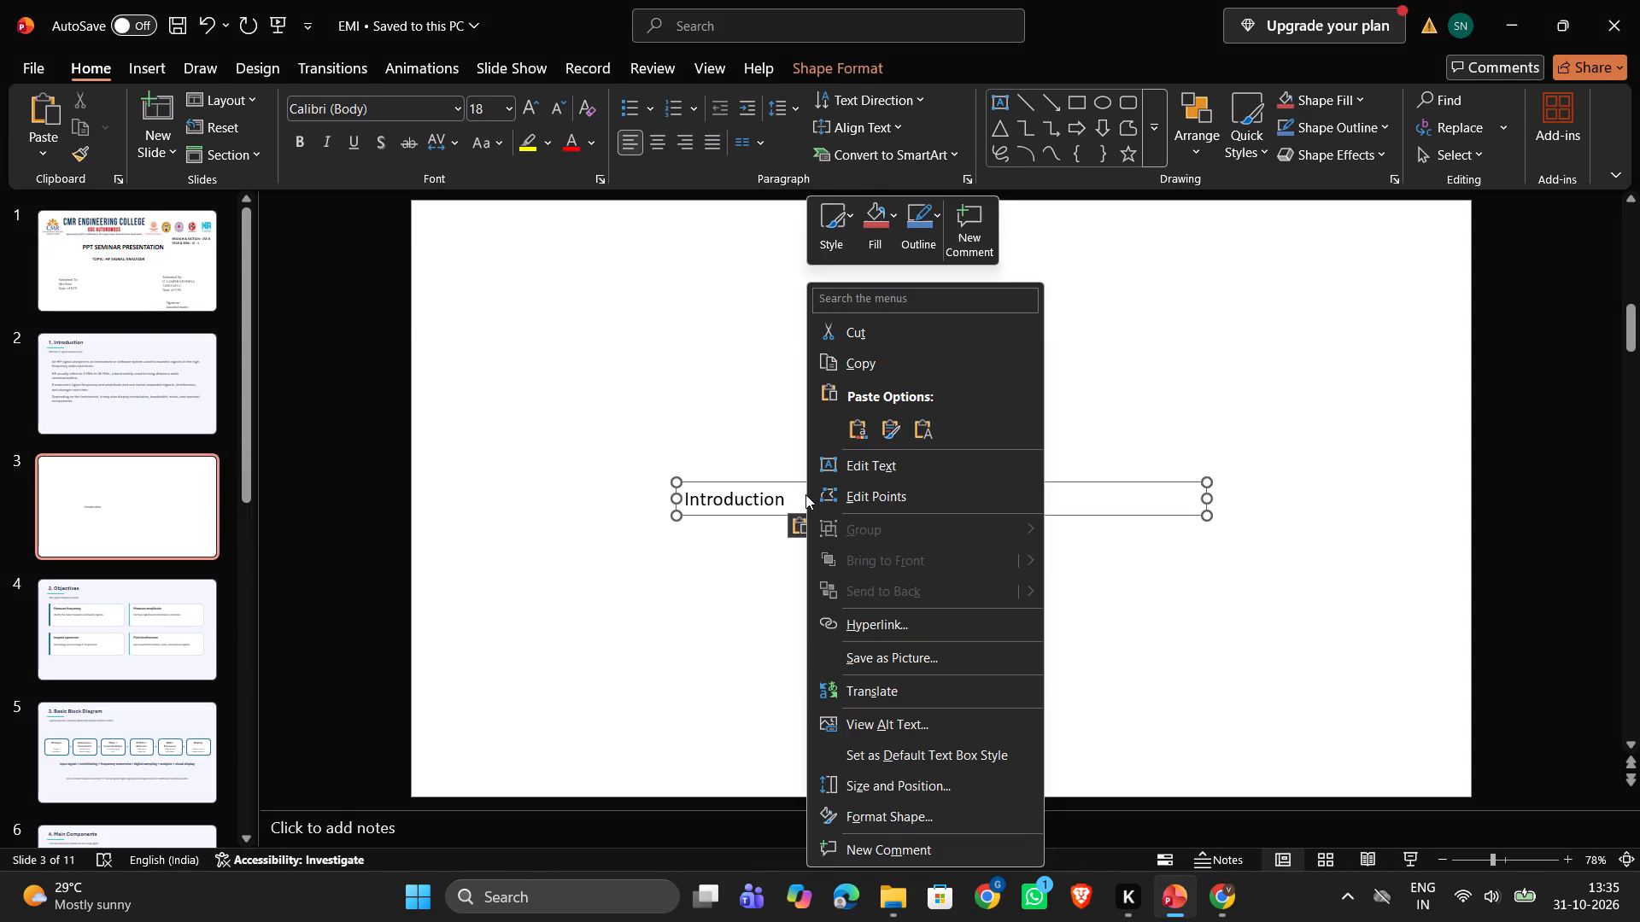
{"action": "left_click", "coordinate": [763, 491]}
{"action": "left_click", "coordinate": [780, 496]}
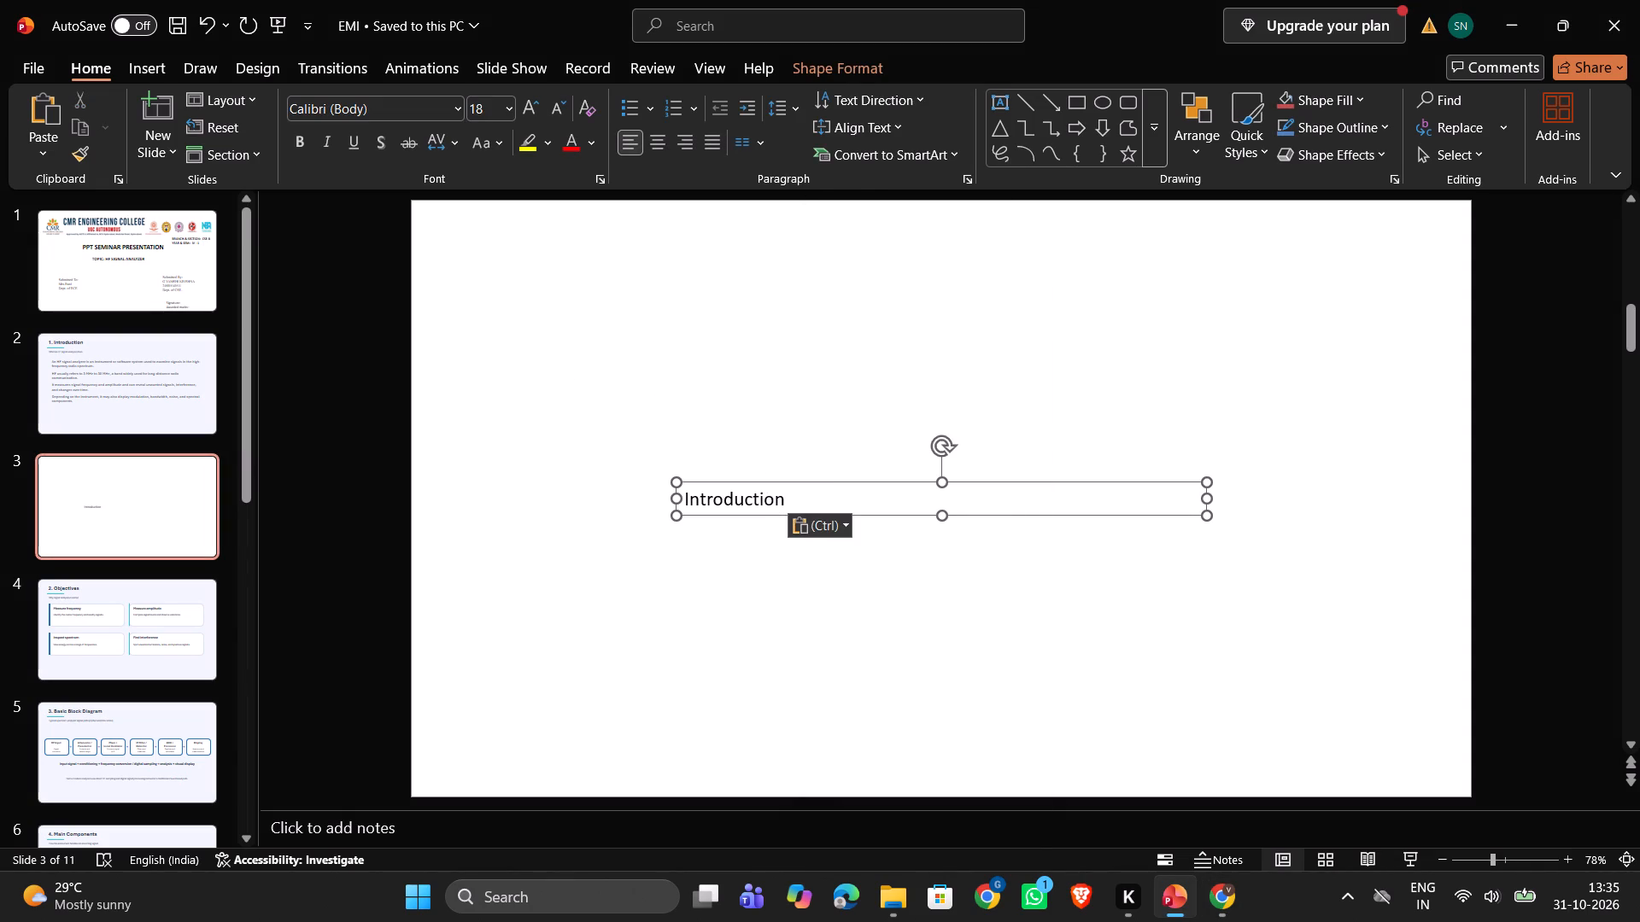
{"action": "key", "text": "shift+colon"}
Move the "Introduction:" text box from the middle of slide 3 toward the slide's upper-left area.
{"action": "left_click", "coordinate": [922, 492]}
{"action": "left_click", "coordinate": [912, 483]}
{"action": "left_click_drag", "start_coordinate": [912, 483], "coordinate": [762, 326]}
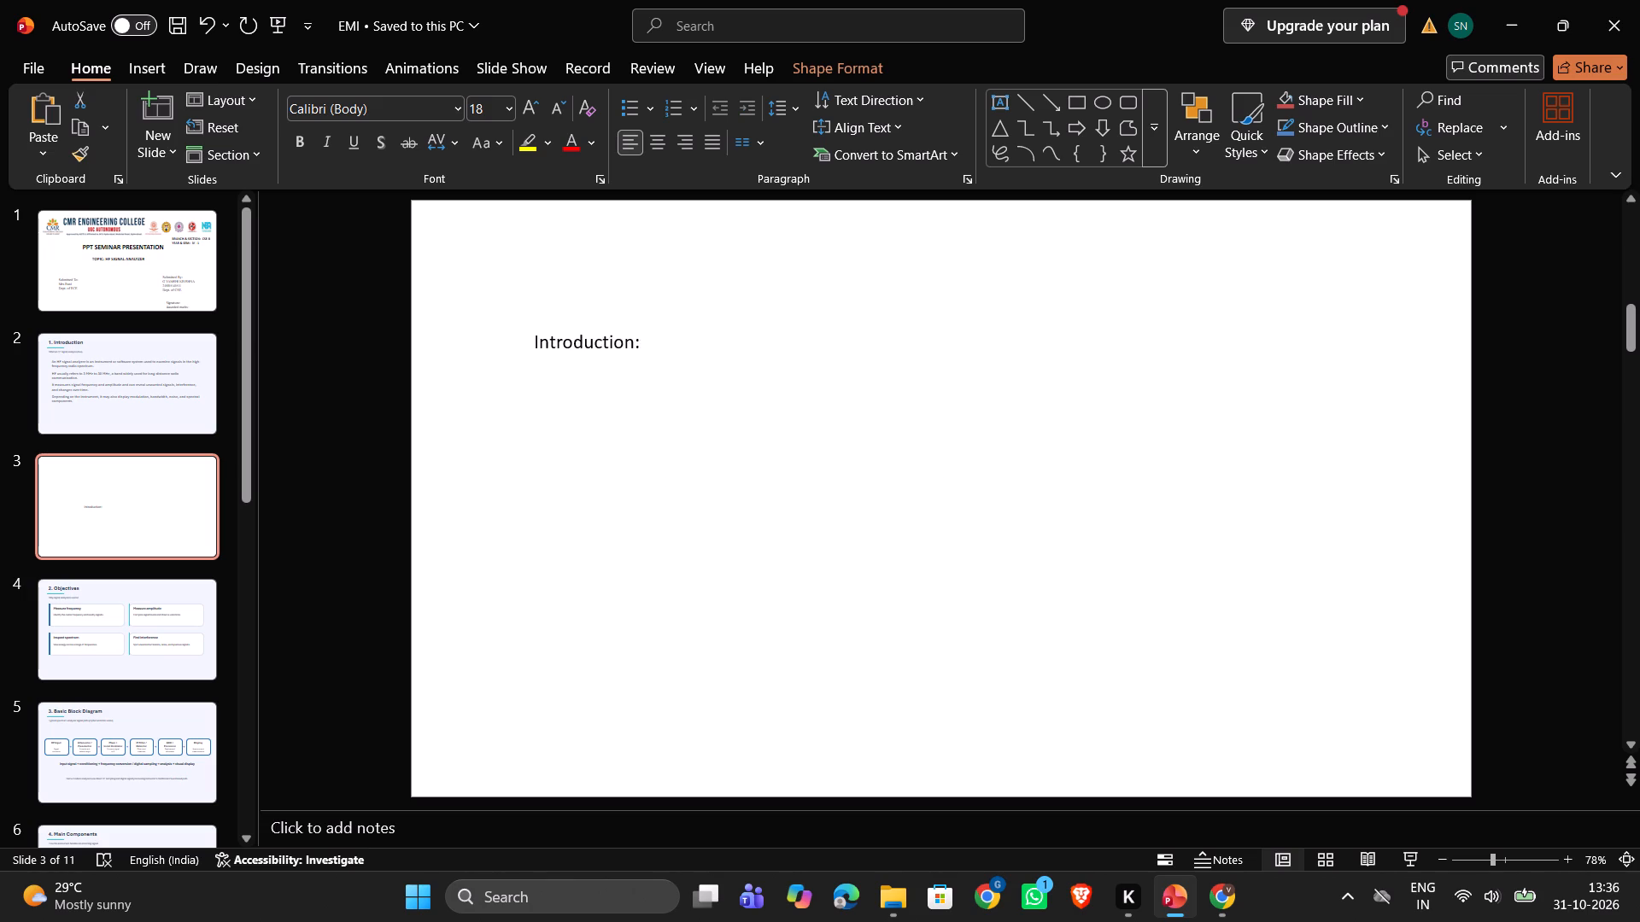
{"action": "left_click_drag", "start_coordinate": [762, 326], "coordinate": [774, 313]}
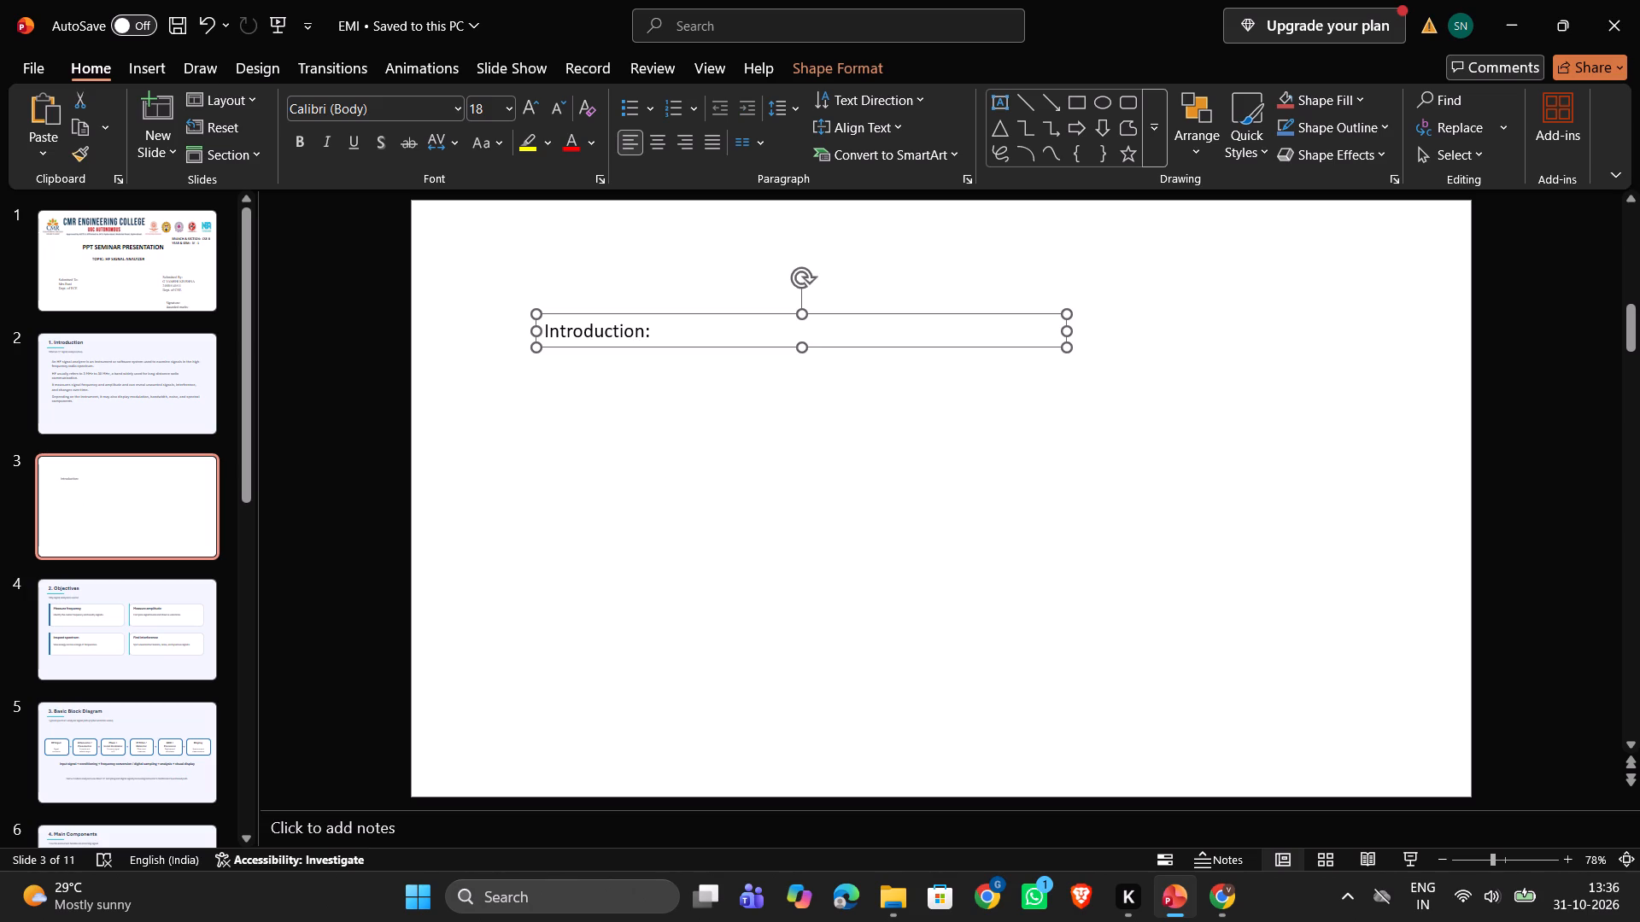
Make the whole "Introduction:" heading bold and set its font size to 32.
{"action": "key", "text": "ctrl+a"}
{"action": "double_click", "coordinate": [695, 319]}
{"action": "key", "text": "ctrl+a"}
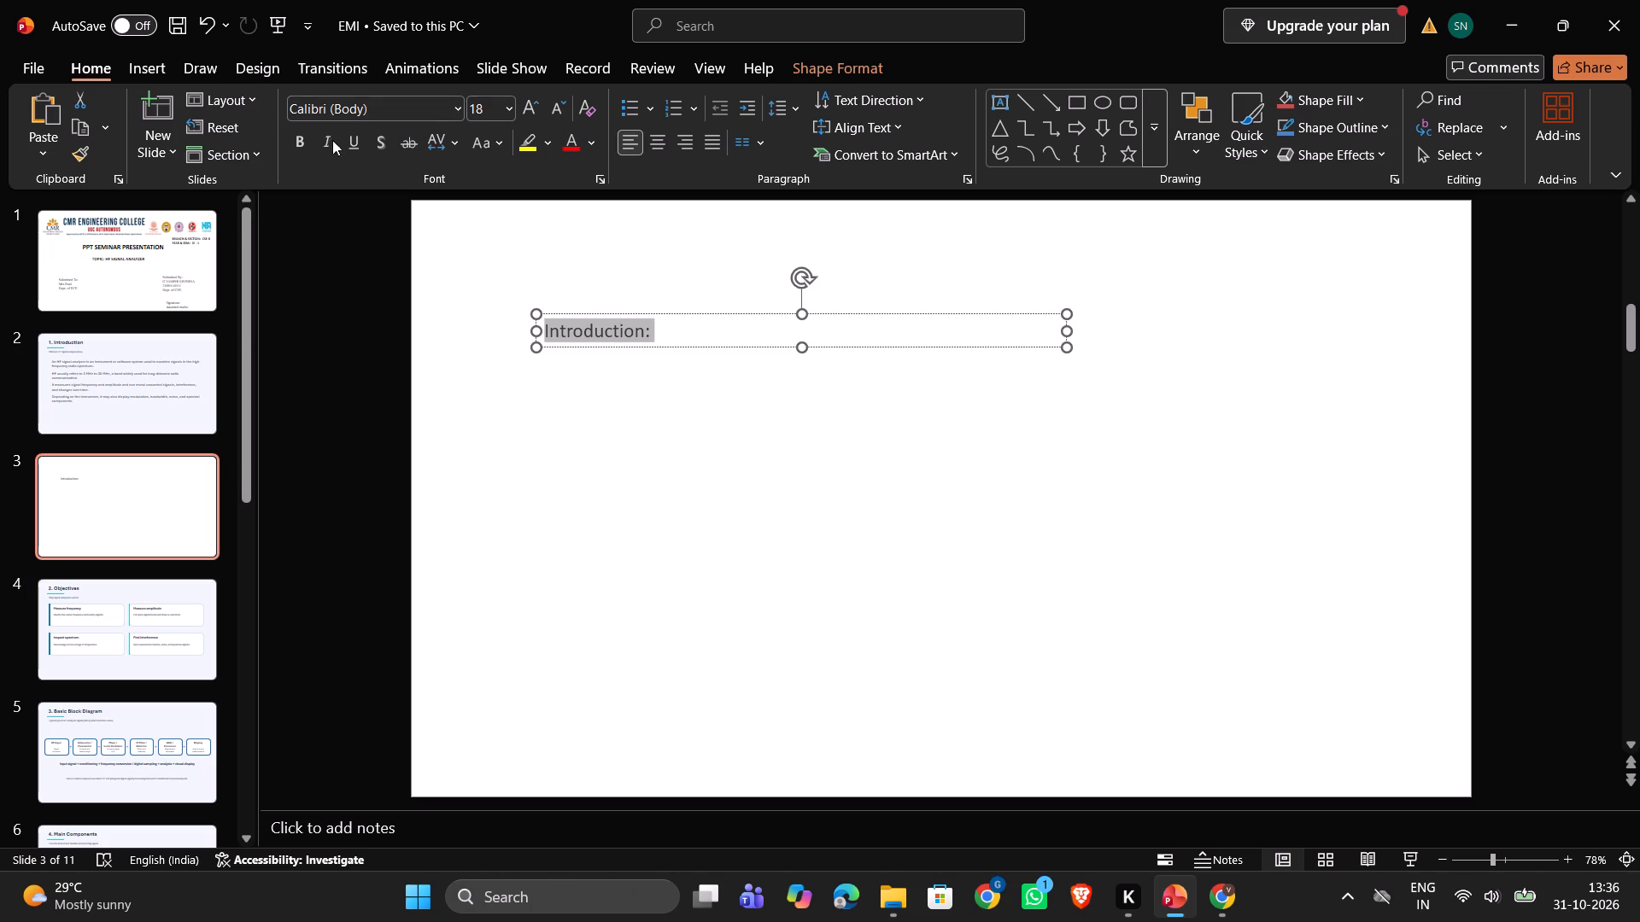
{"action": "left_click", "coordinate": [302, 149]}
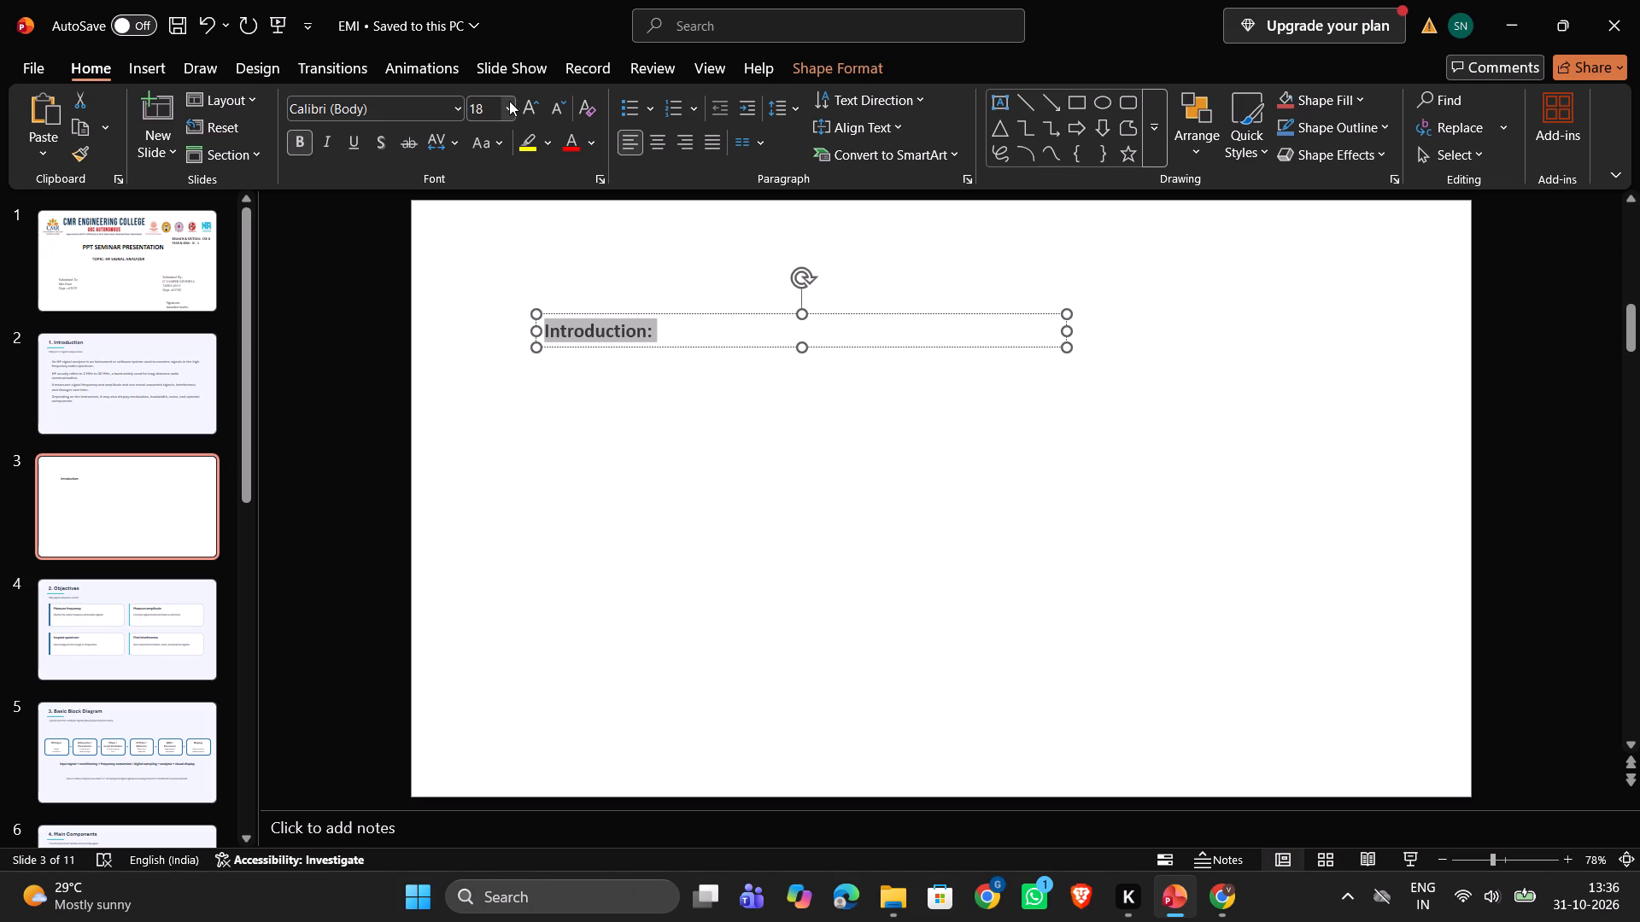
{"action": "triple_click", "coordinate": [526, 102]}
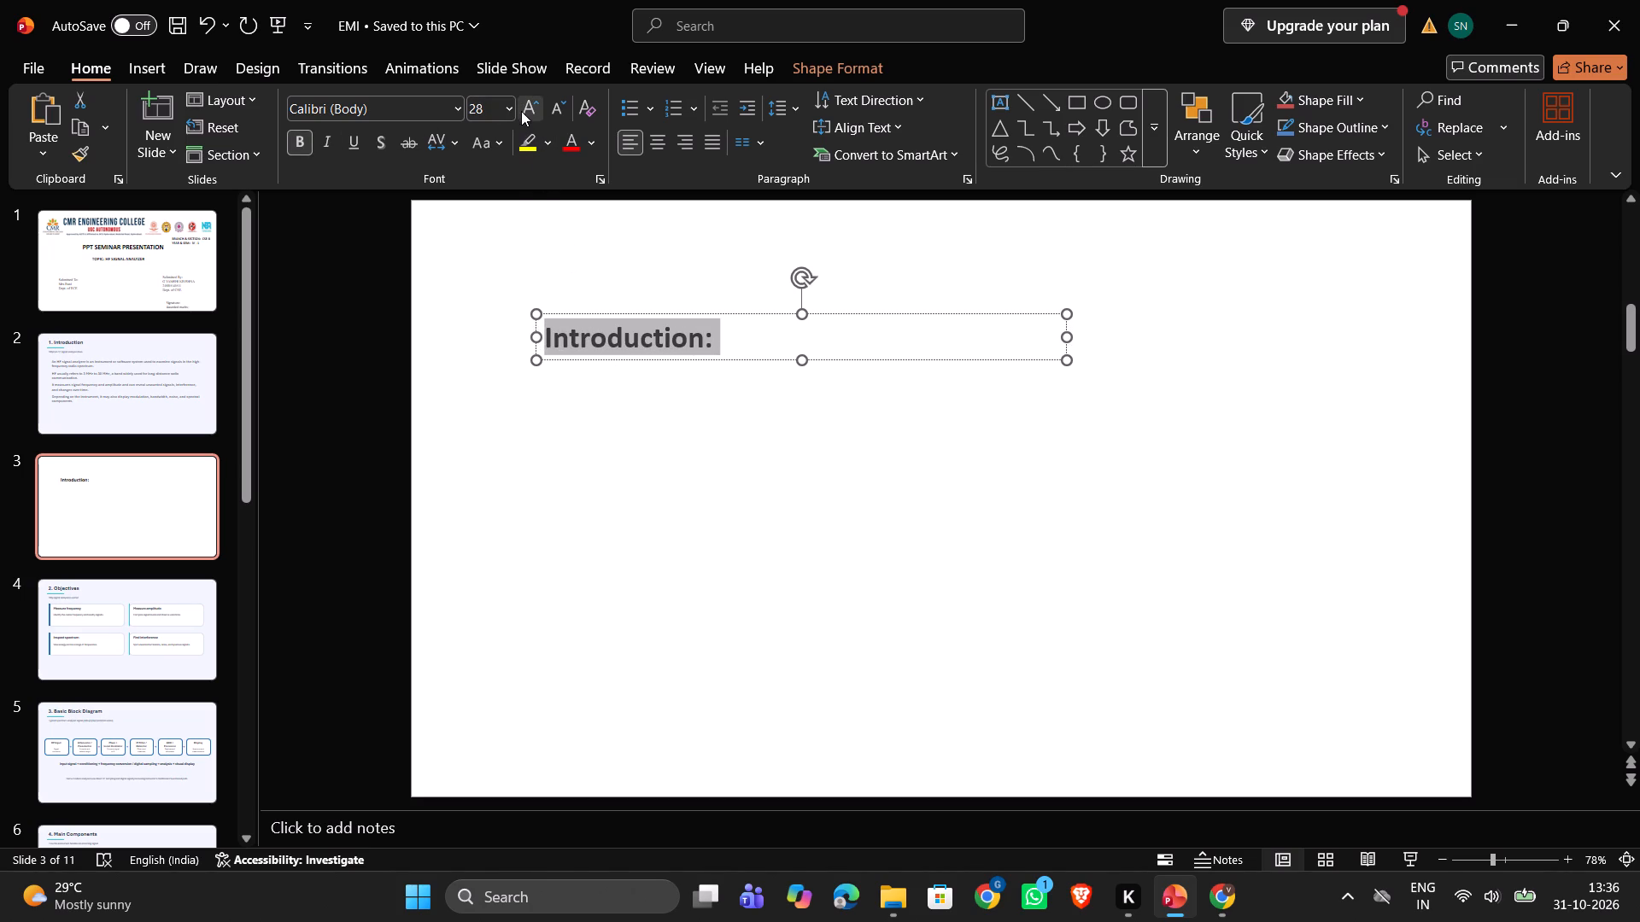
{"action": "left_click", "coordinate": [521, 111]}
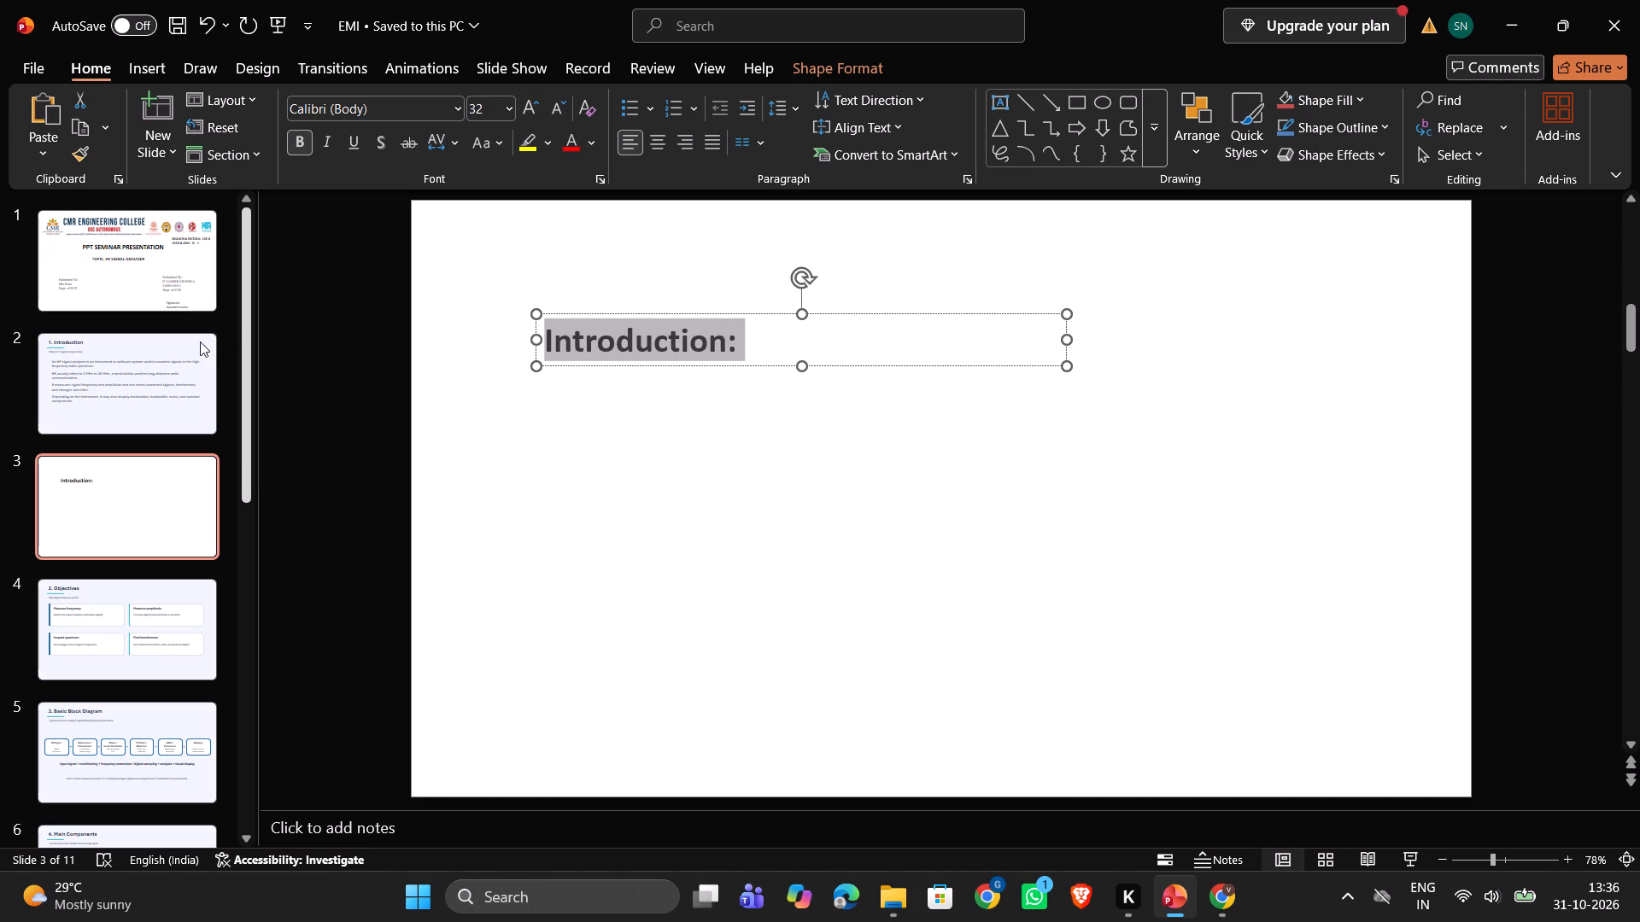
Move the "Introduction:" text box up and slightly left, close to the top edge of slide 3.
{"action": "left_click", "coordinate": [659, 359]}
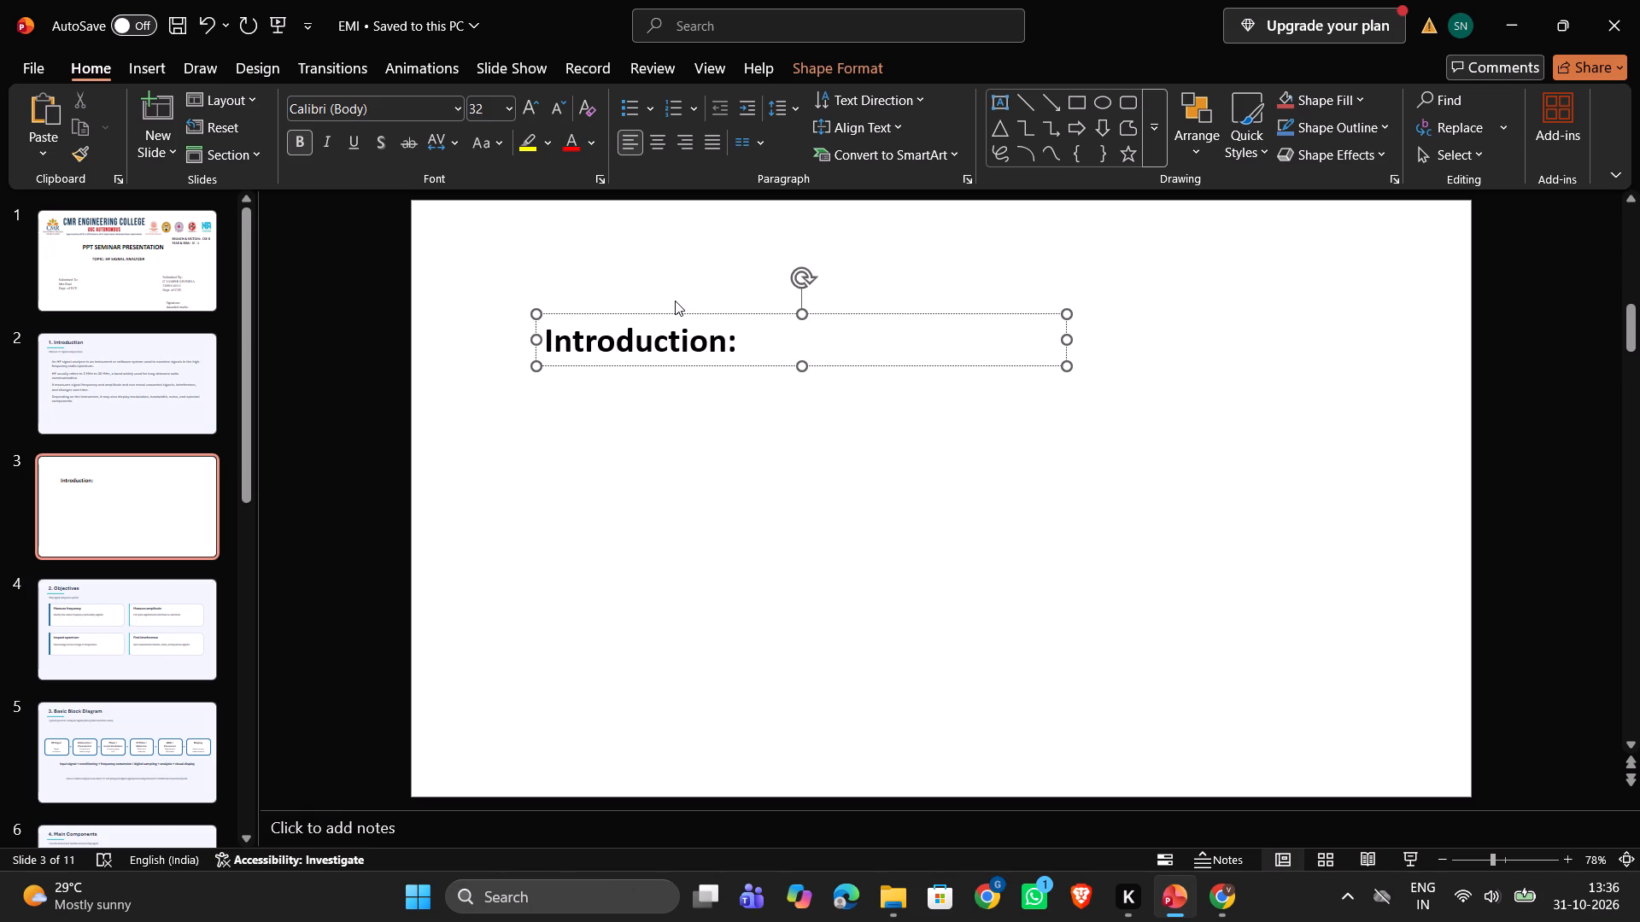
{"action": "left_click_drag", "start_coordinate": [680, 308], "coordinate": [636, 260]}
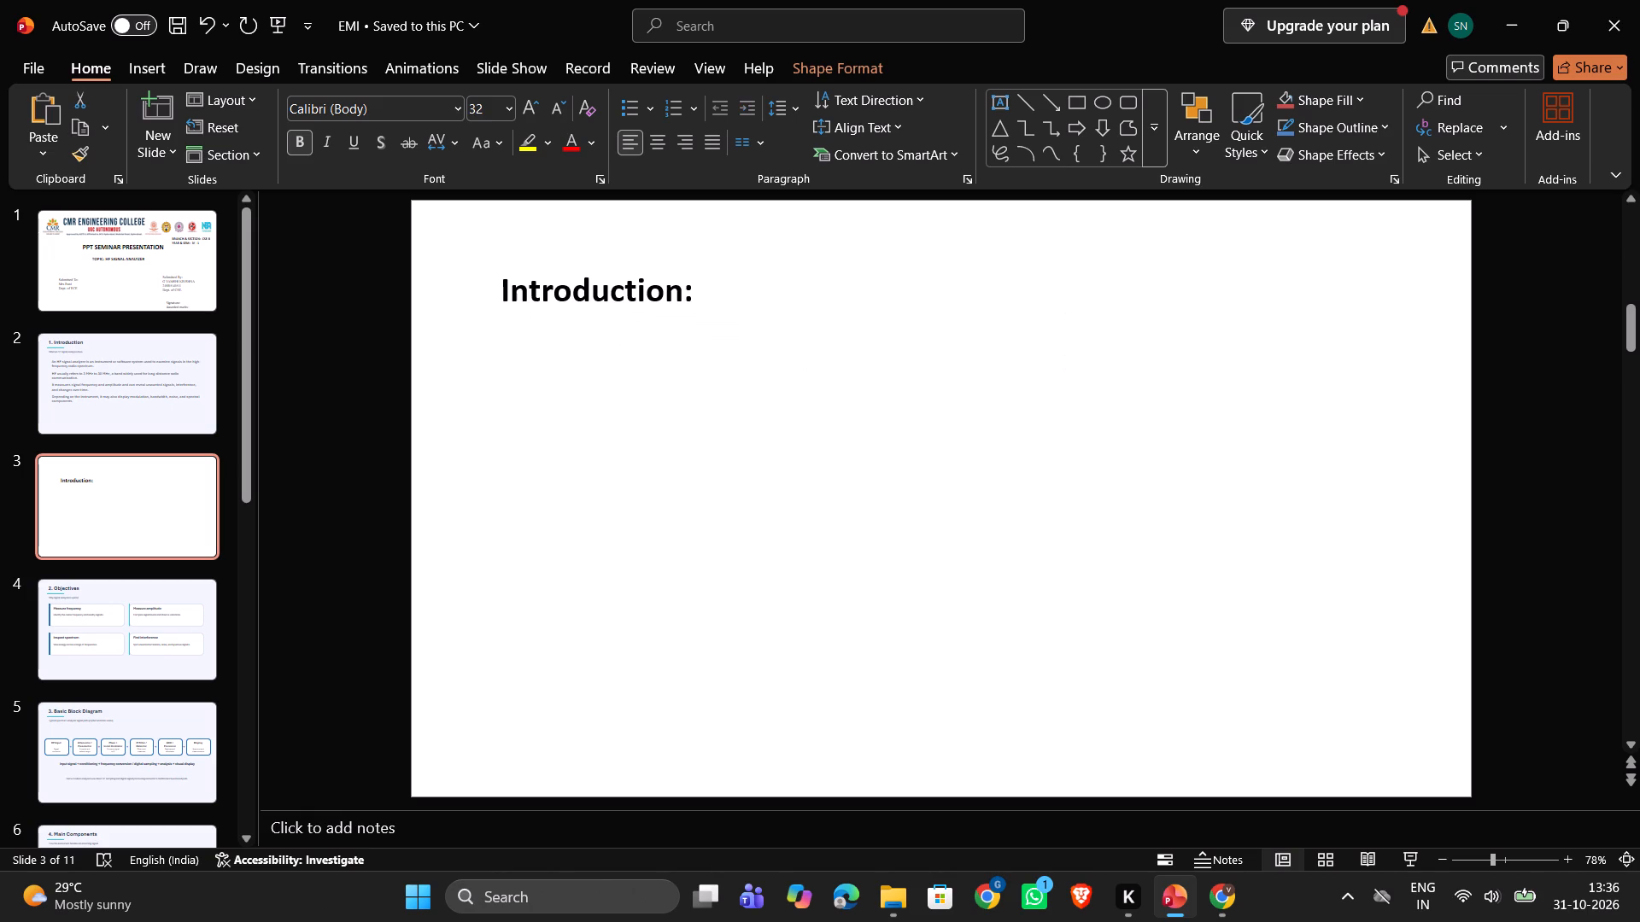
{"action": "left_click_drag", "start_coordinate": [636, 260], "coordinate": [651, 243]}
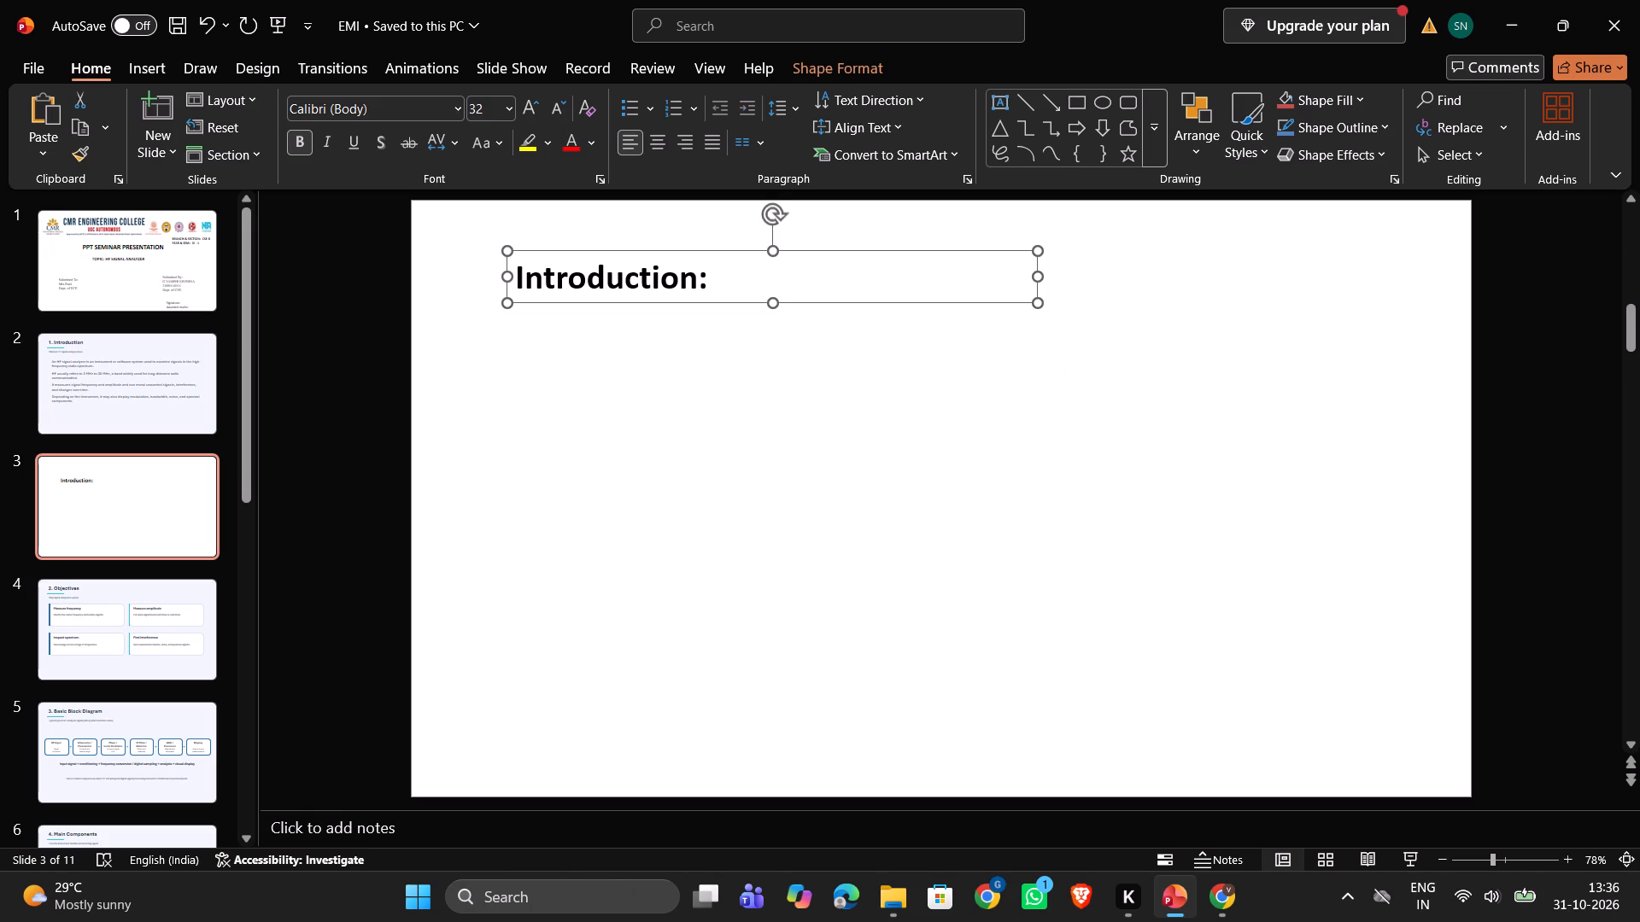
Enlarge the word "Introduction" in slide 3's heading to font size 36 and change it to uppercase.
{"action": "left_click", "coordinate": [694, 277]}
{"action": "key", "text": "ctrl+a"}
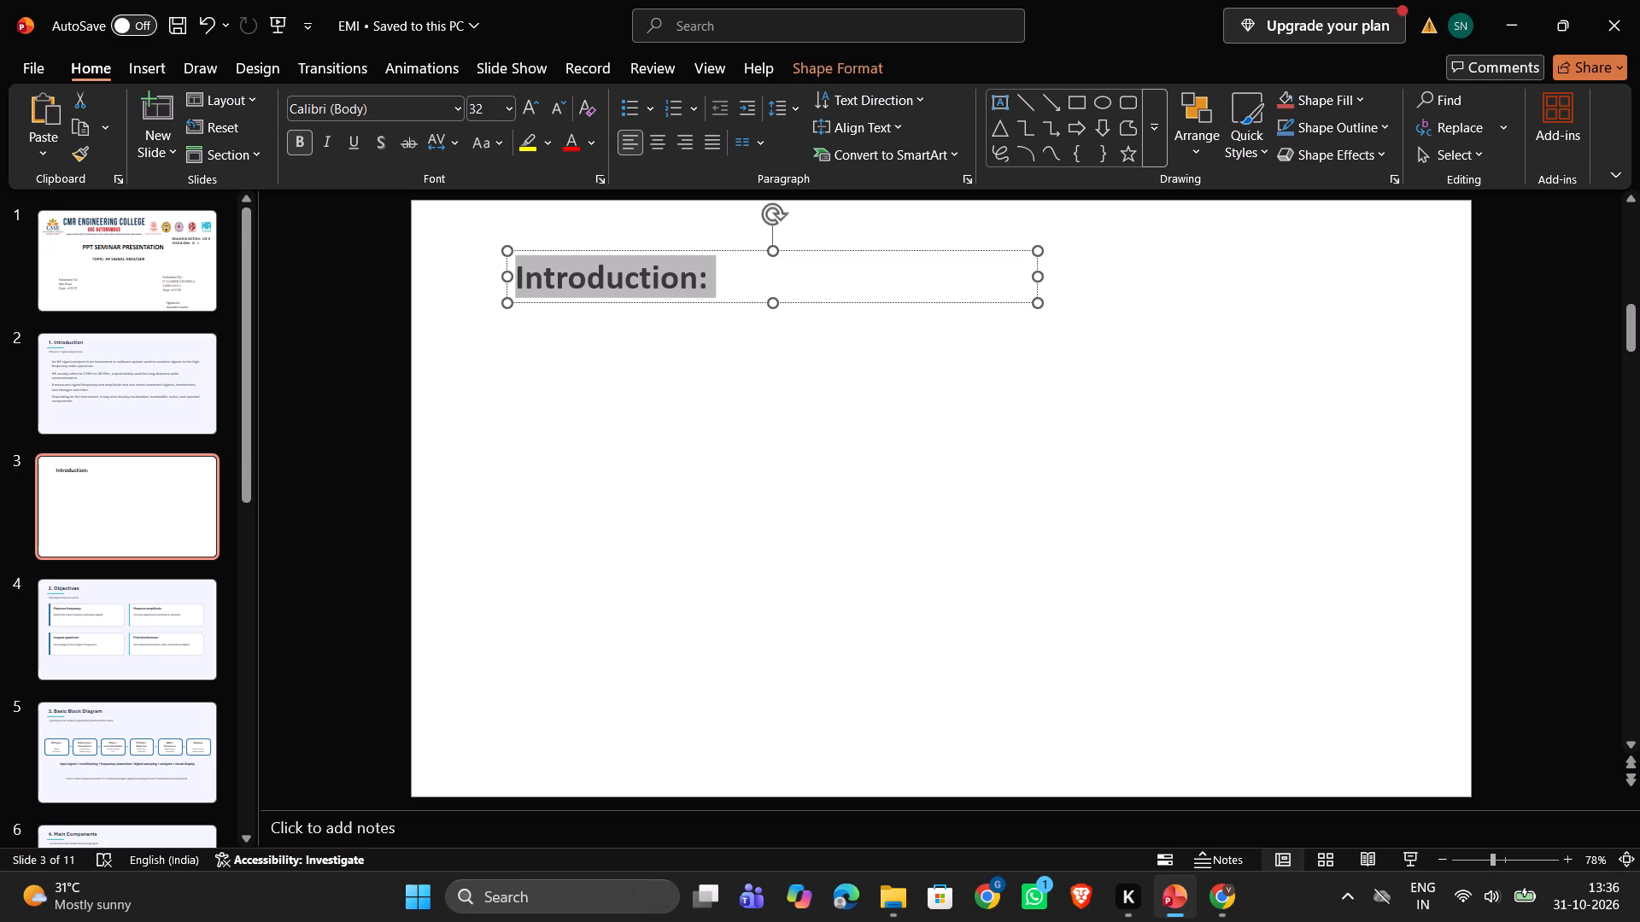
{"action": "left_click", "coordinate": [725, 265]}
{"action": "double_click", "coordinate": [677, 287]}
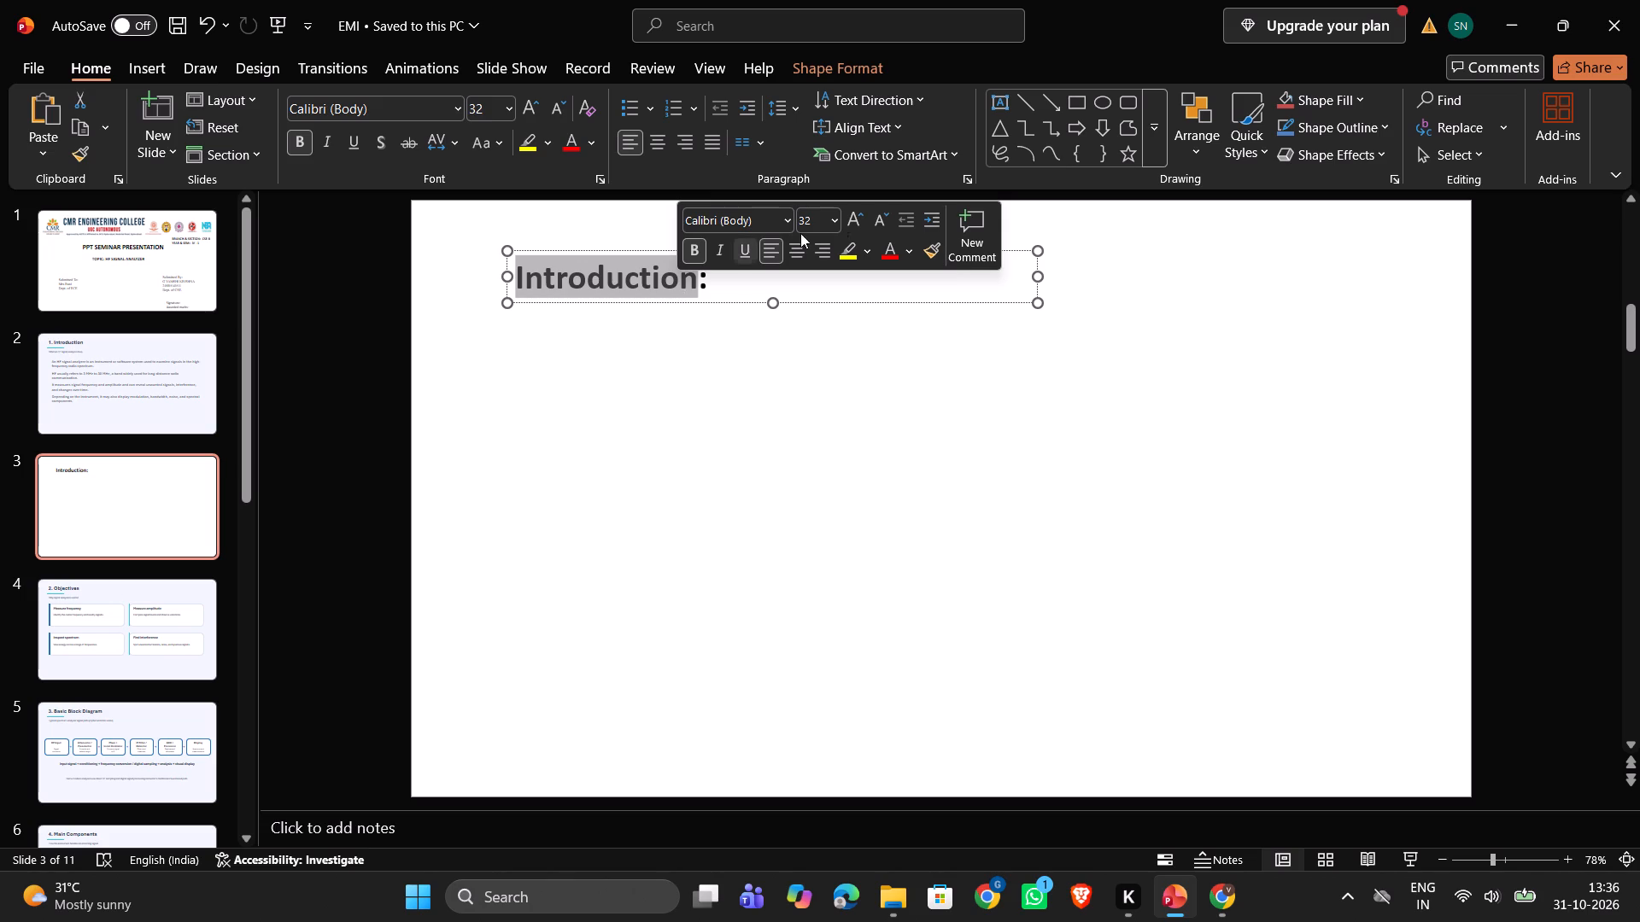
{"action": "left_click", "coordinate": [861, 217]}
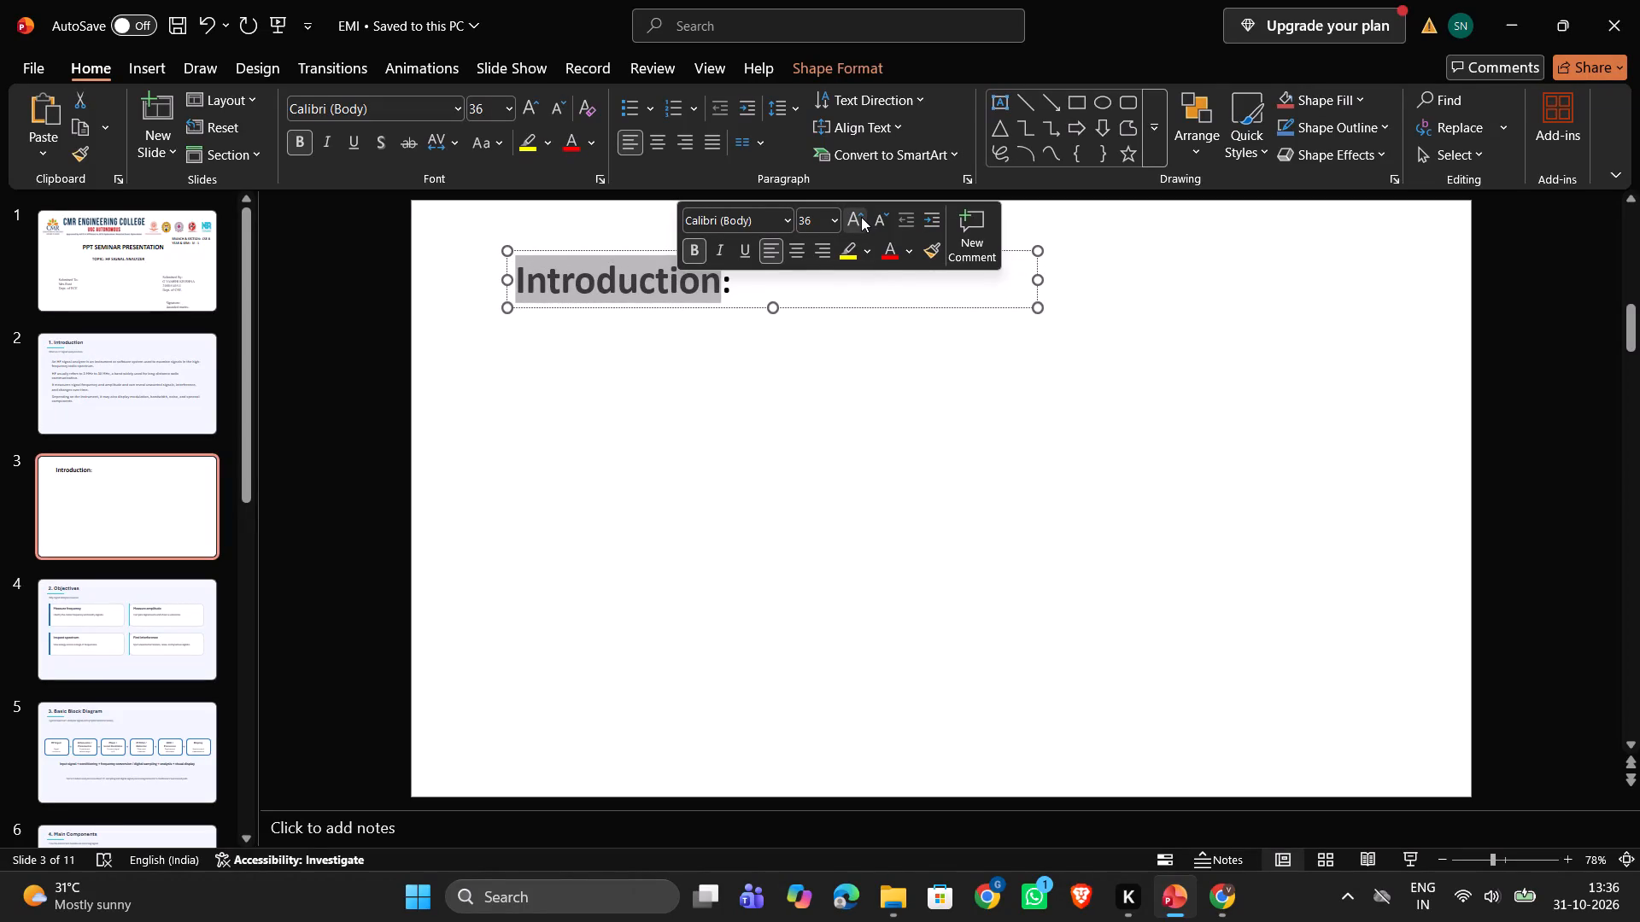
{"action": "left_click", "coordinate": [497, 150]}
{"action": "left_click", "coordinate": [534, 236]}
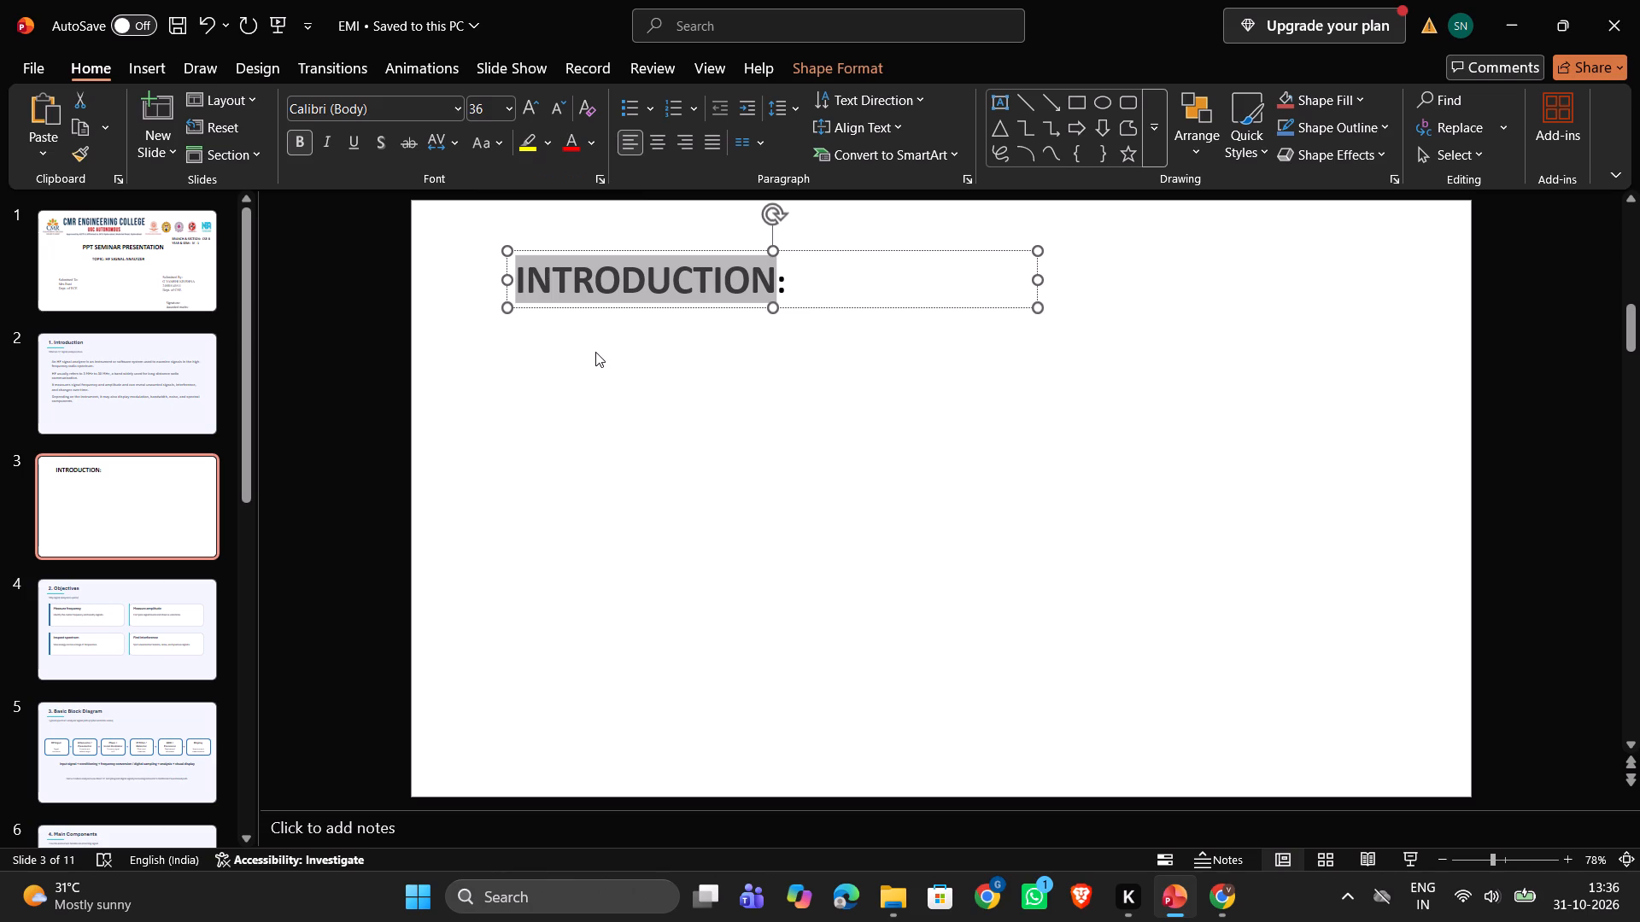
{"action": "left_click", "coordinate": [571, 343]}
{"action": "left_click", "coordinate": [624, 283]}
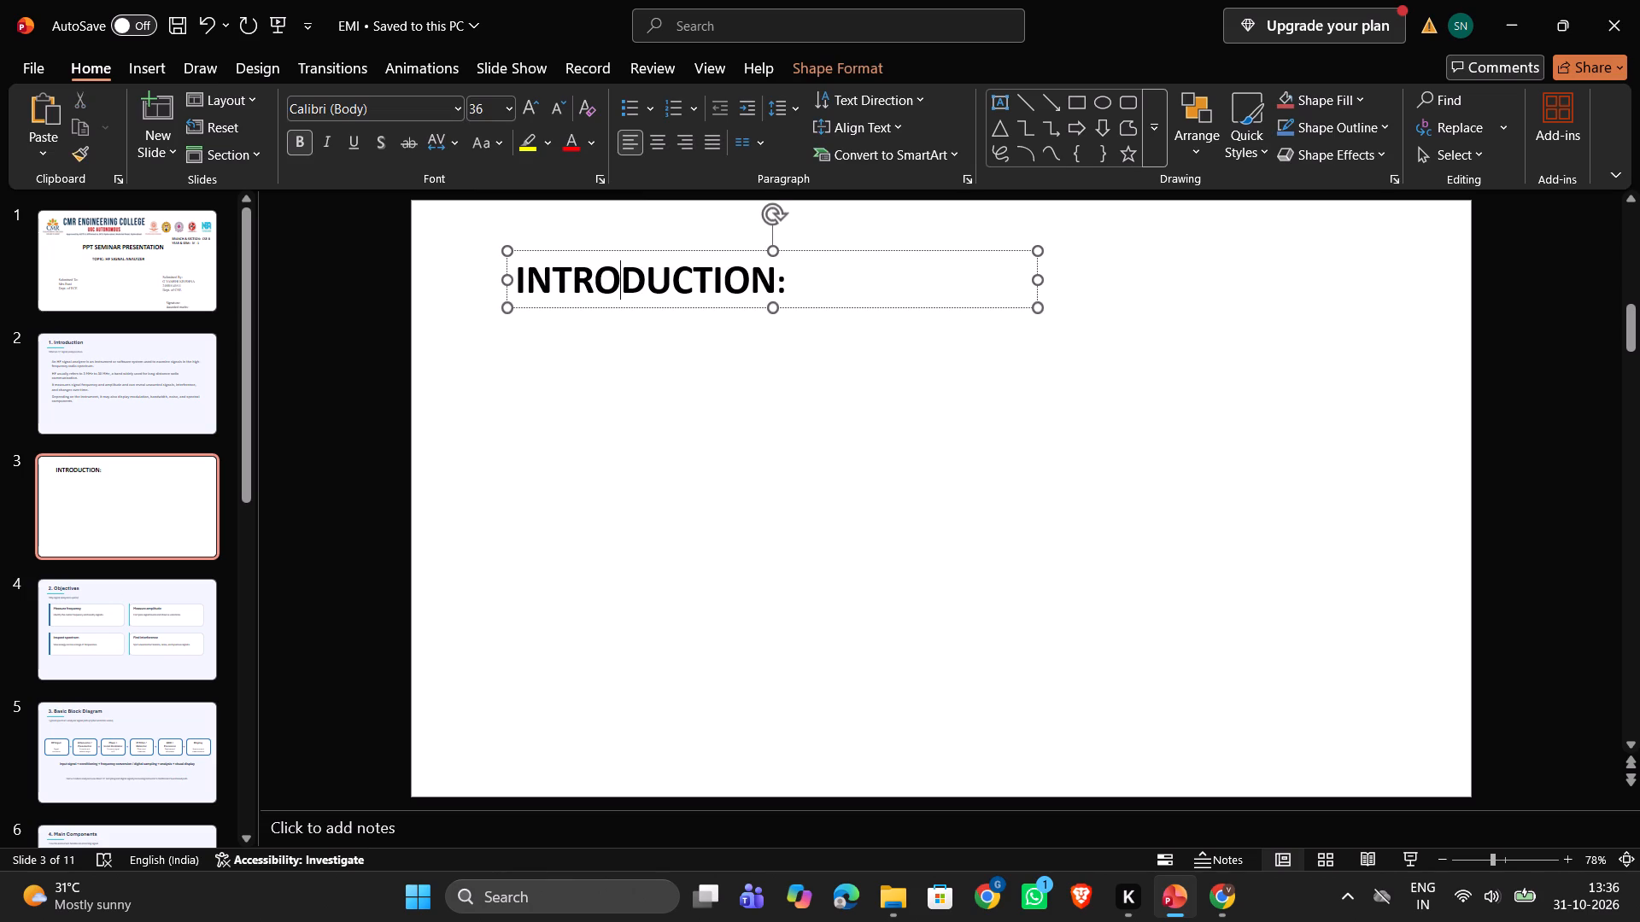
{"action": "left_click", "coordinate": [488, 429]}
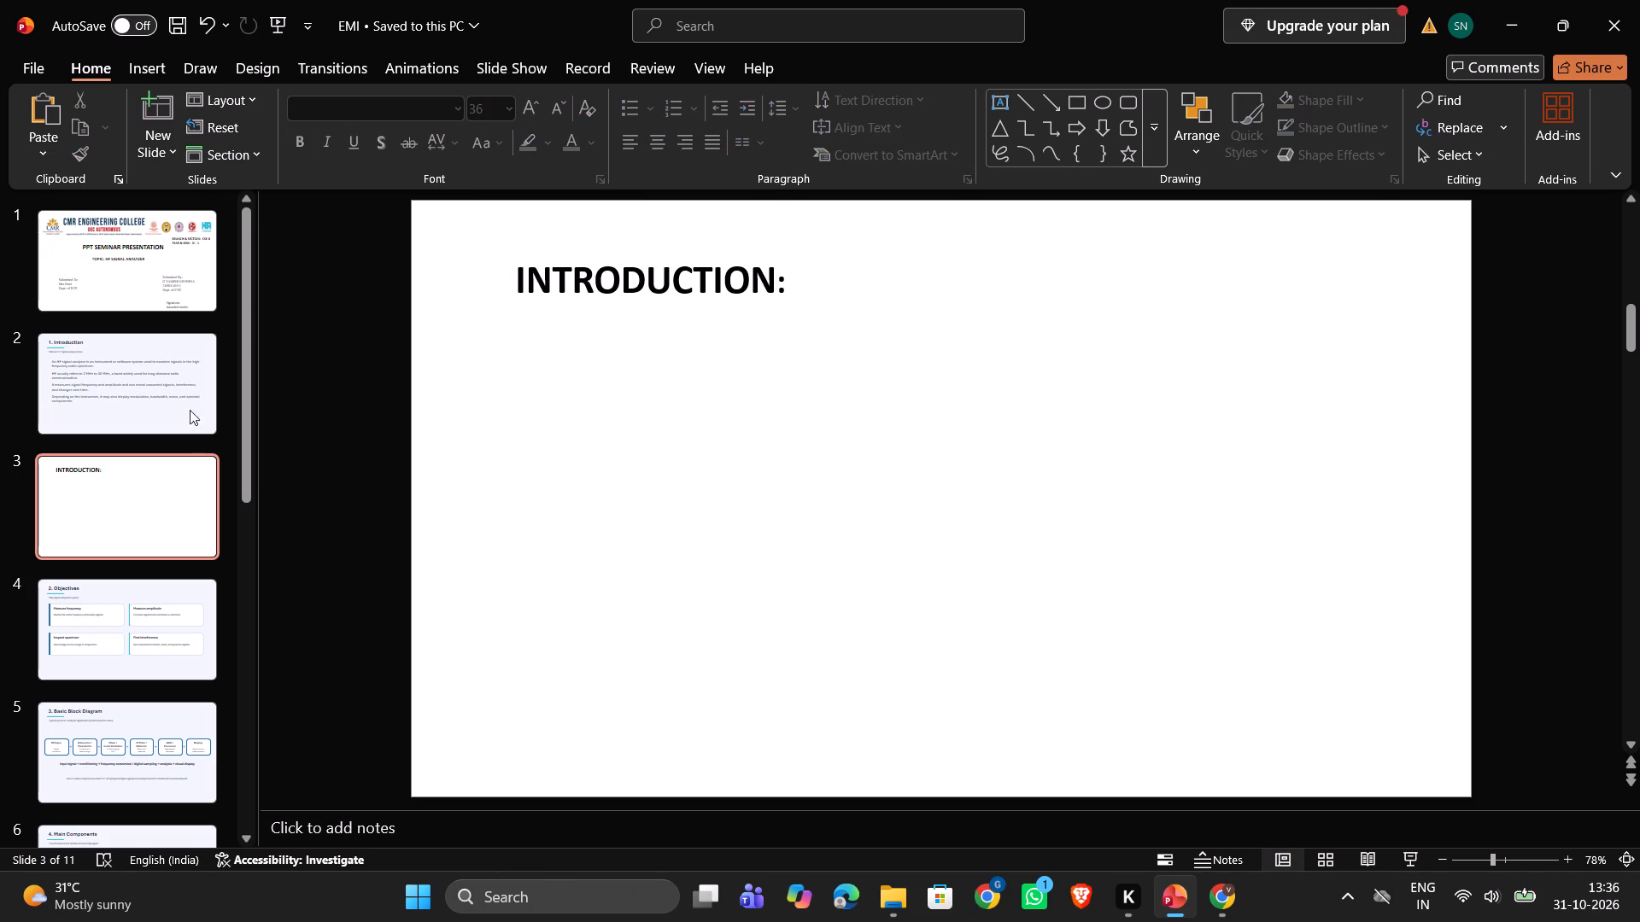
Copy all four body paragraphs about the HF signal analyzer from slide 2 and paste them onto slide 3.
{"action": "left_click", "coordinate": [161, 400]}
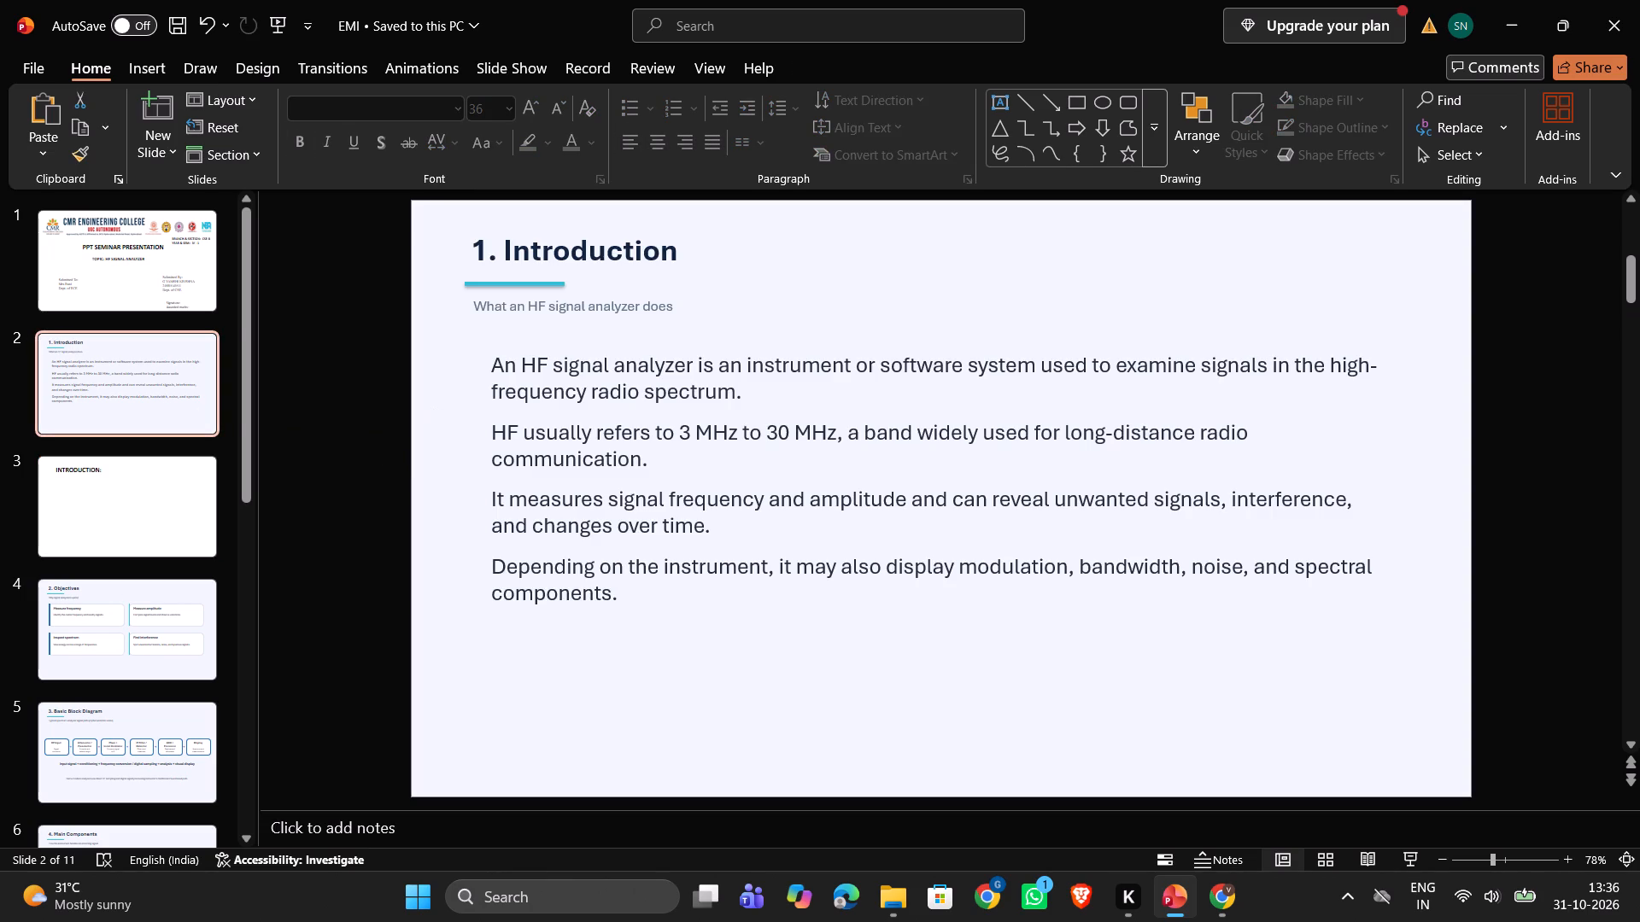
{"action": "left_click", "coordinate": [491, 363]}
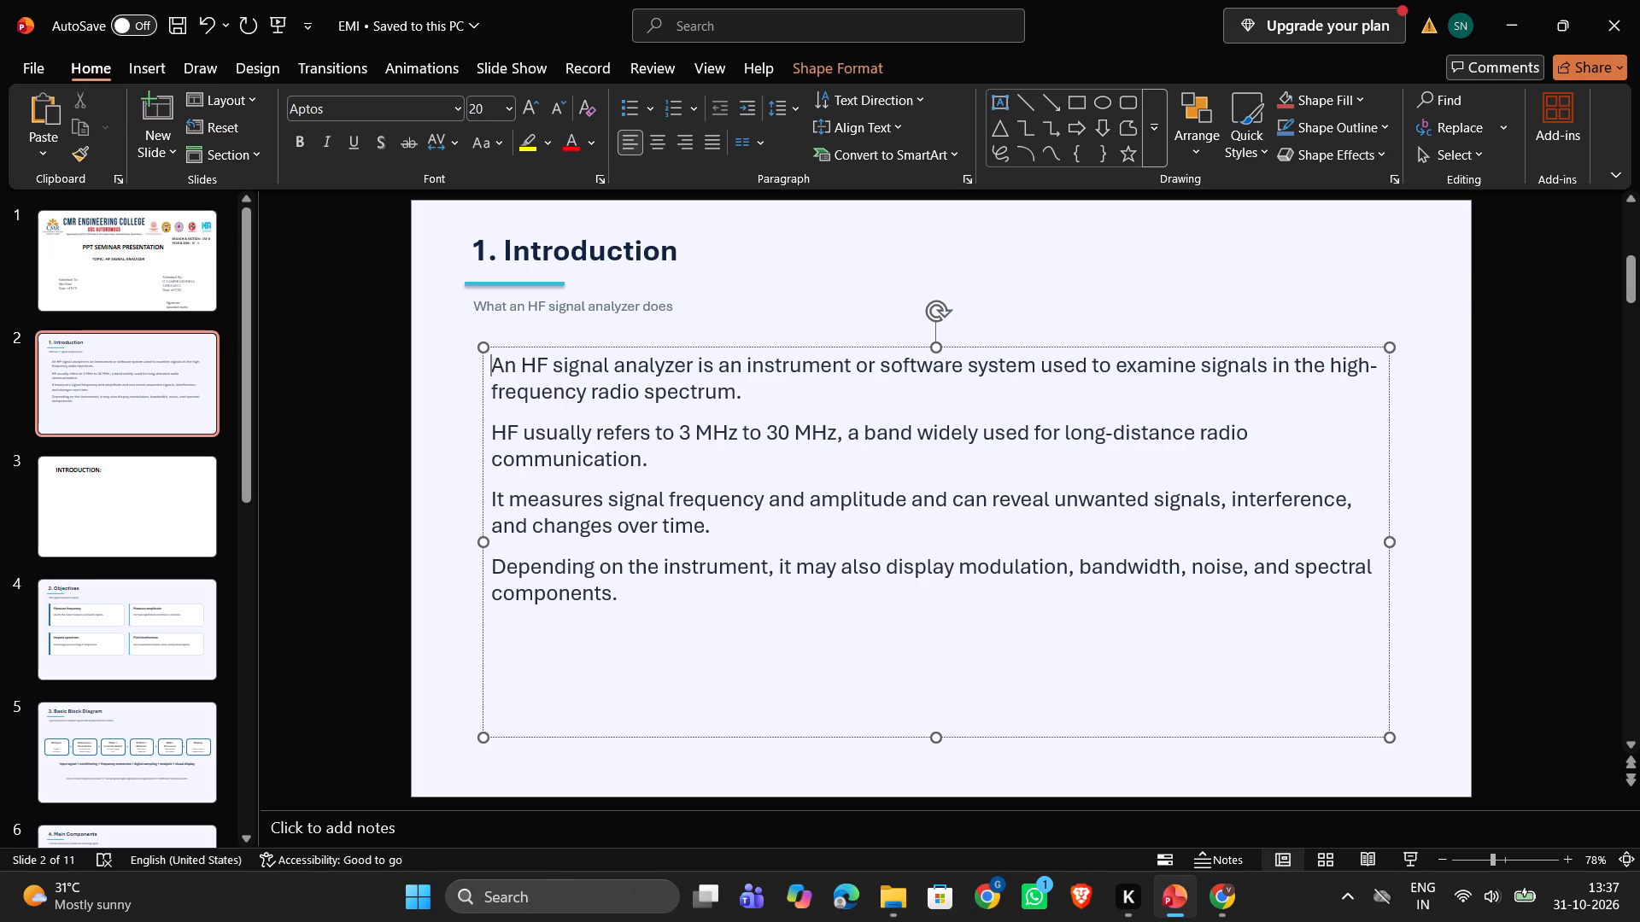
{"action": "key", "text": "ctrl+a"}
{"action": "key", "text": "ctrl+c"}
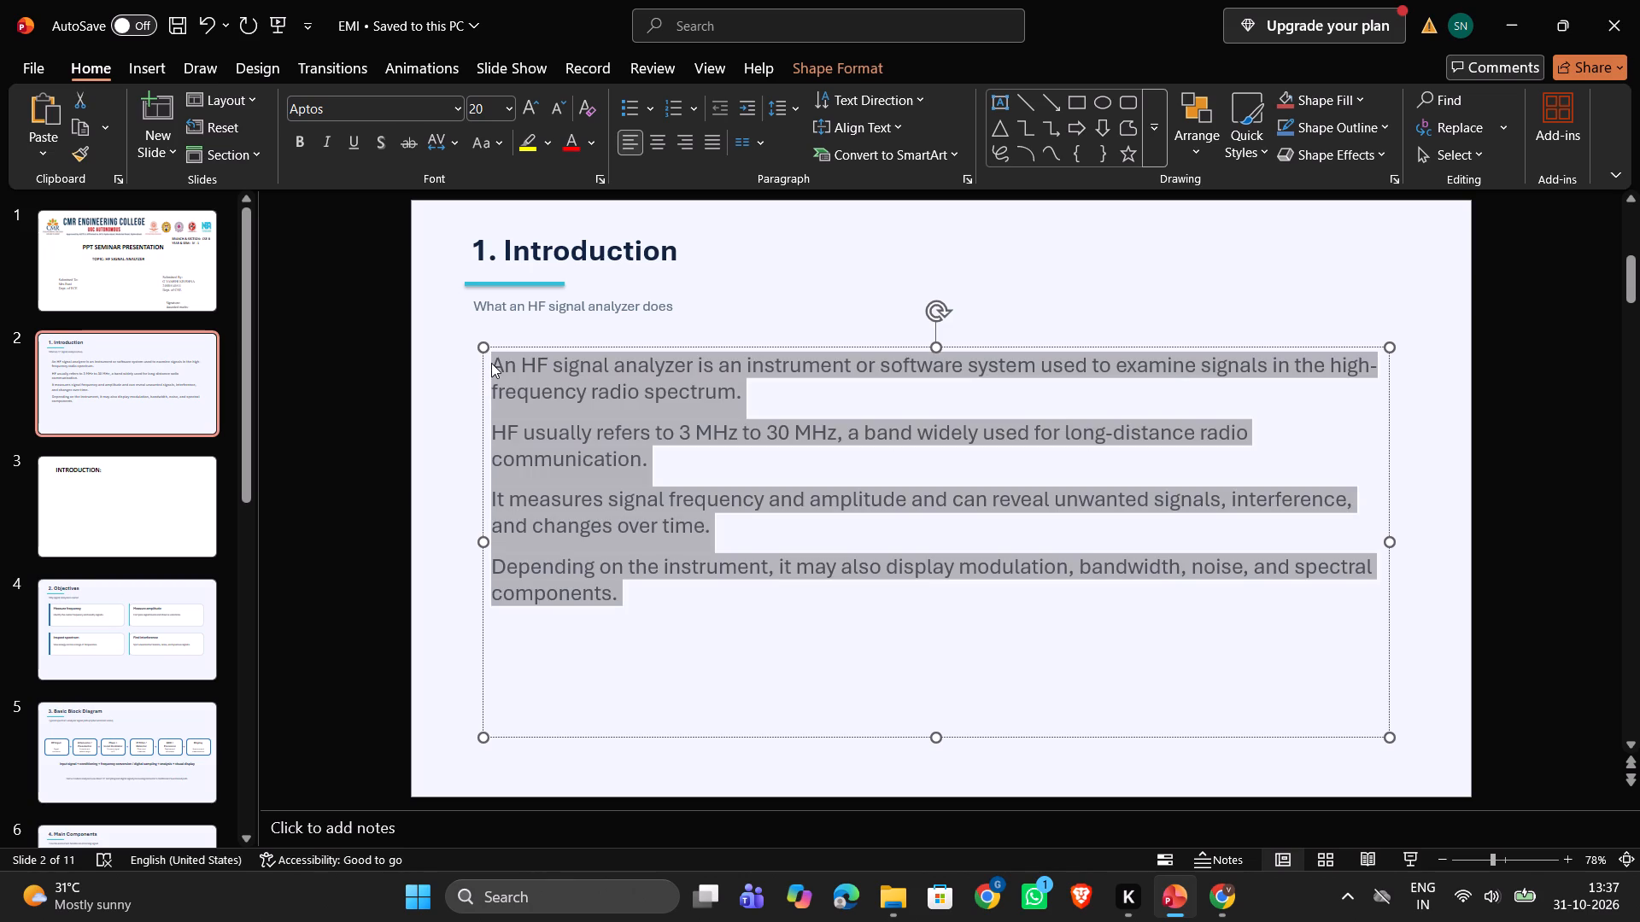
{"action": "left_click", "coordinate": [171, 507]}
{"action": "left_click", "coordinate": [564, 493]}
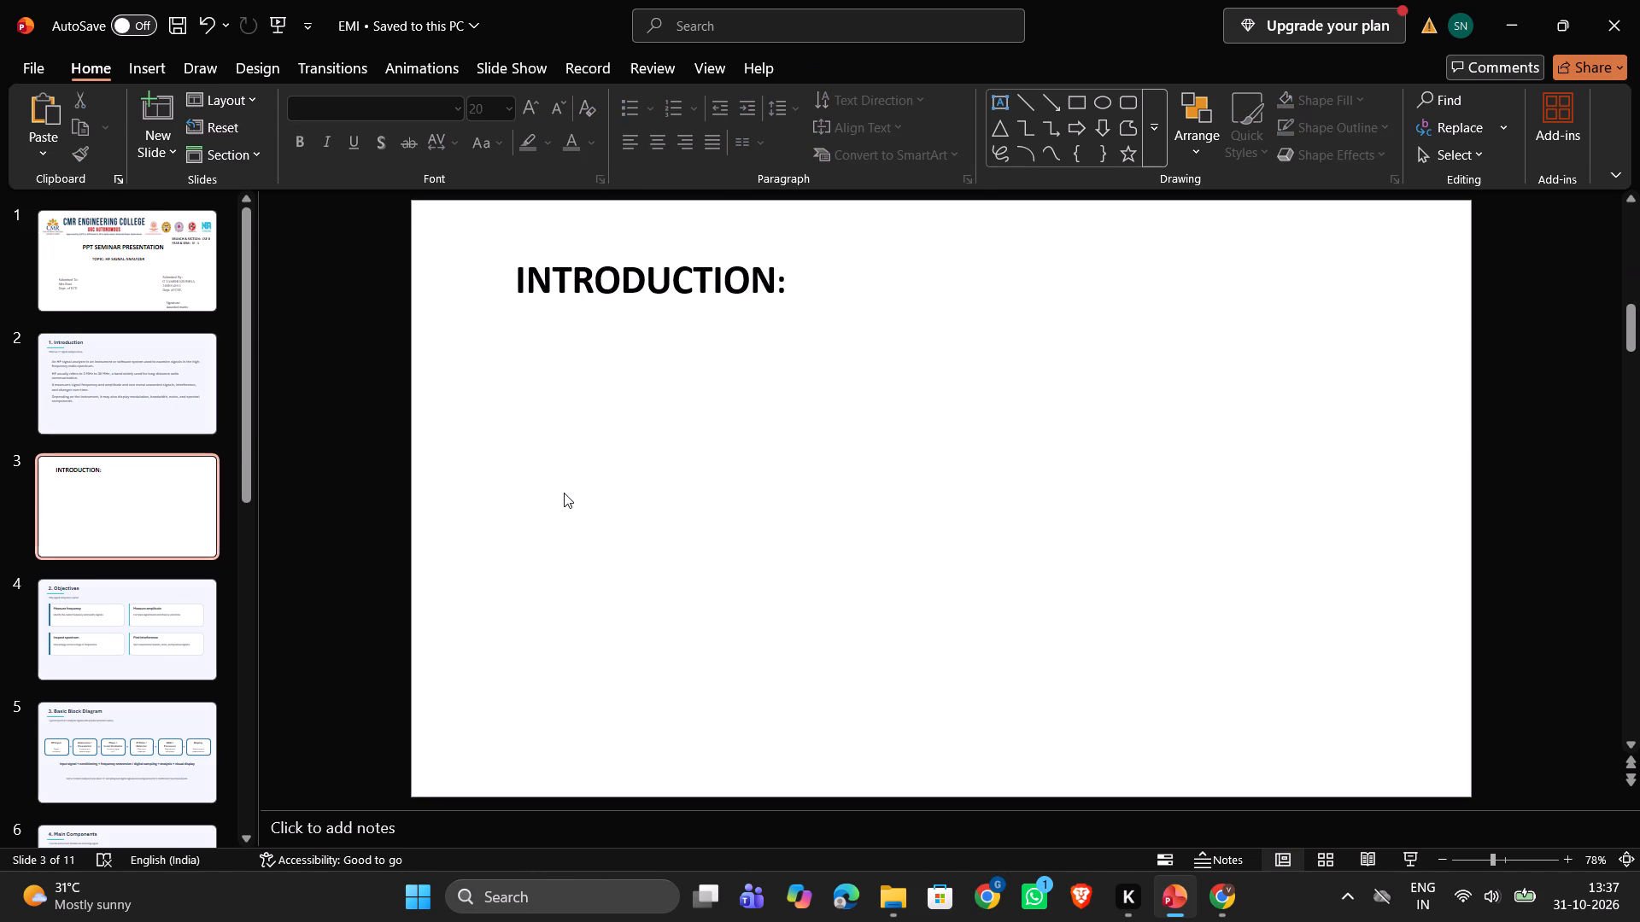
{"action": "key", "text": "ctrl+v"}
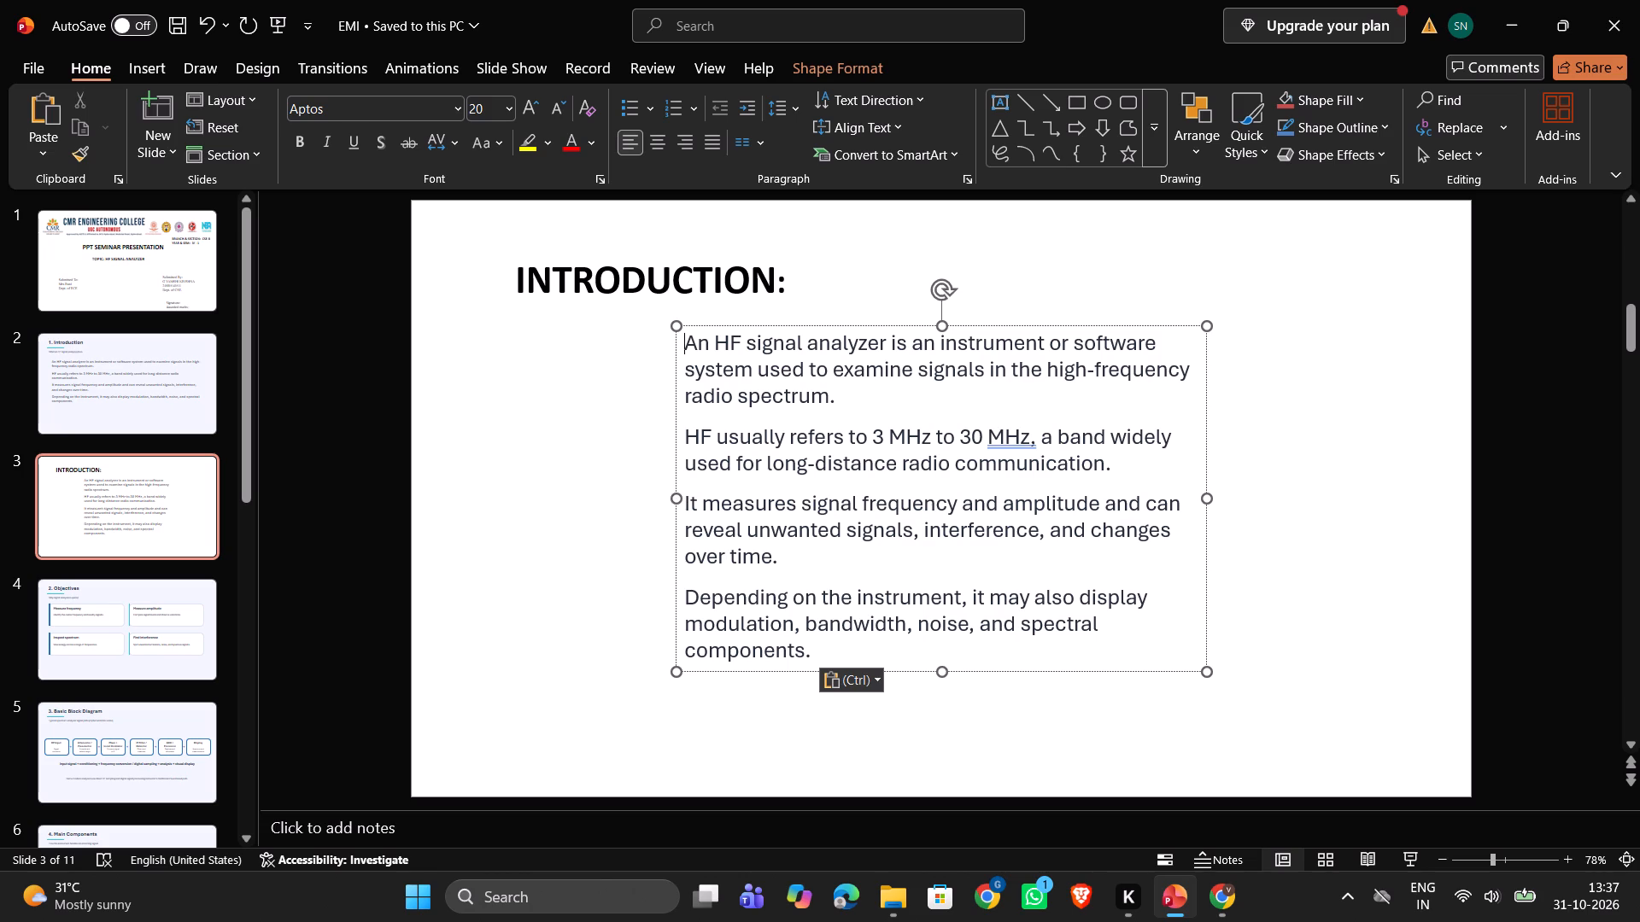
Widen the pasted body text box on slide 3 on both sides so it spans most of the slide's width.
{"action": "key", "text": "ctrl+a"}
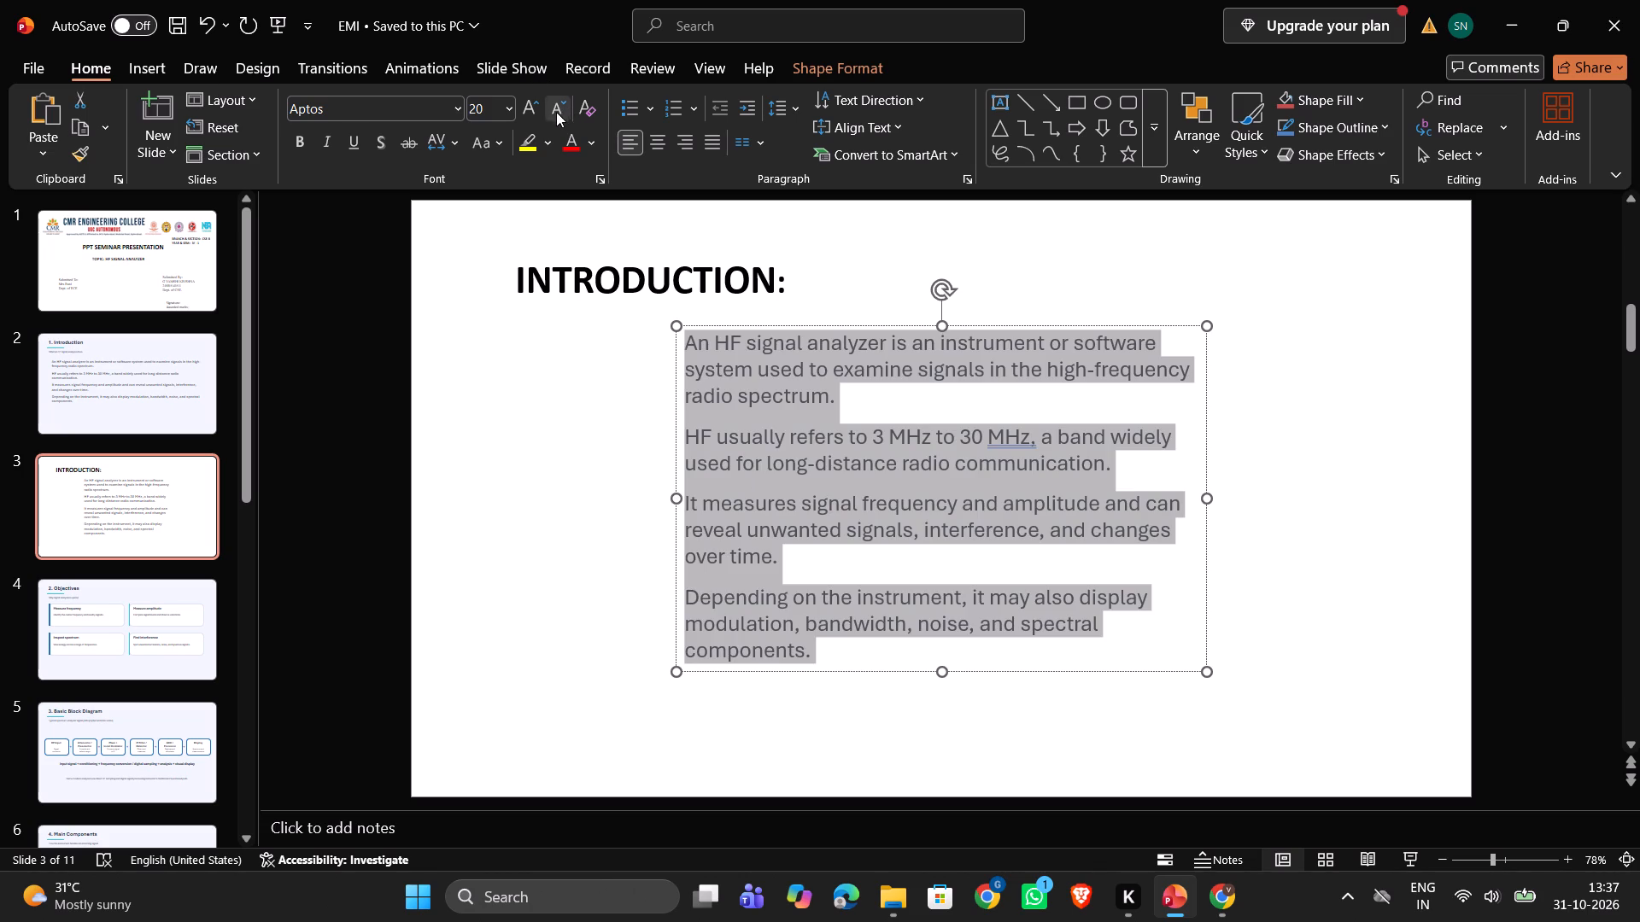
{"action": "left_click_drag", "start_coordinate": [672, 500], "coordinate": [483, 505]}
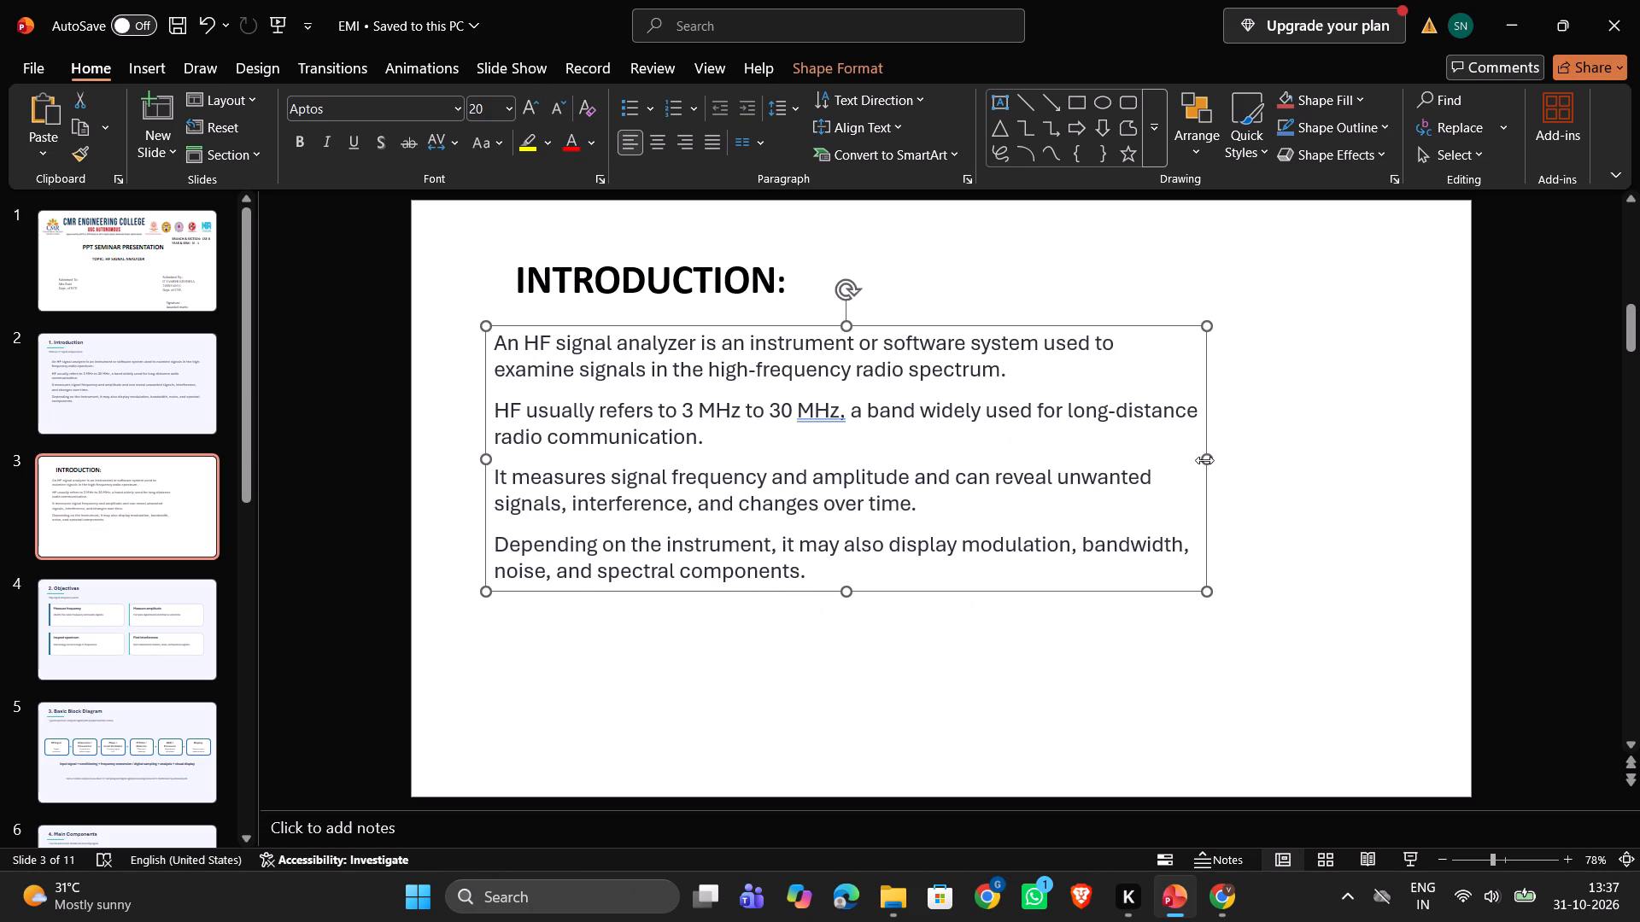
{"action": "left_click_drag", "start_coordinate": [1204, 460], "coordinate": [1375, 481]}
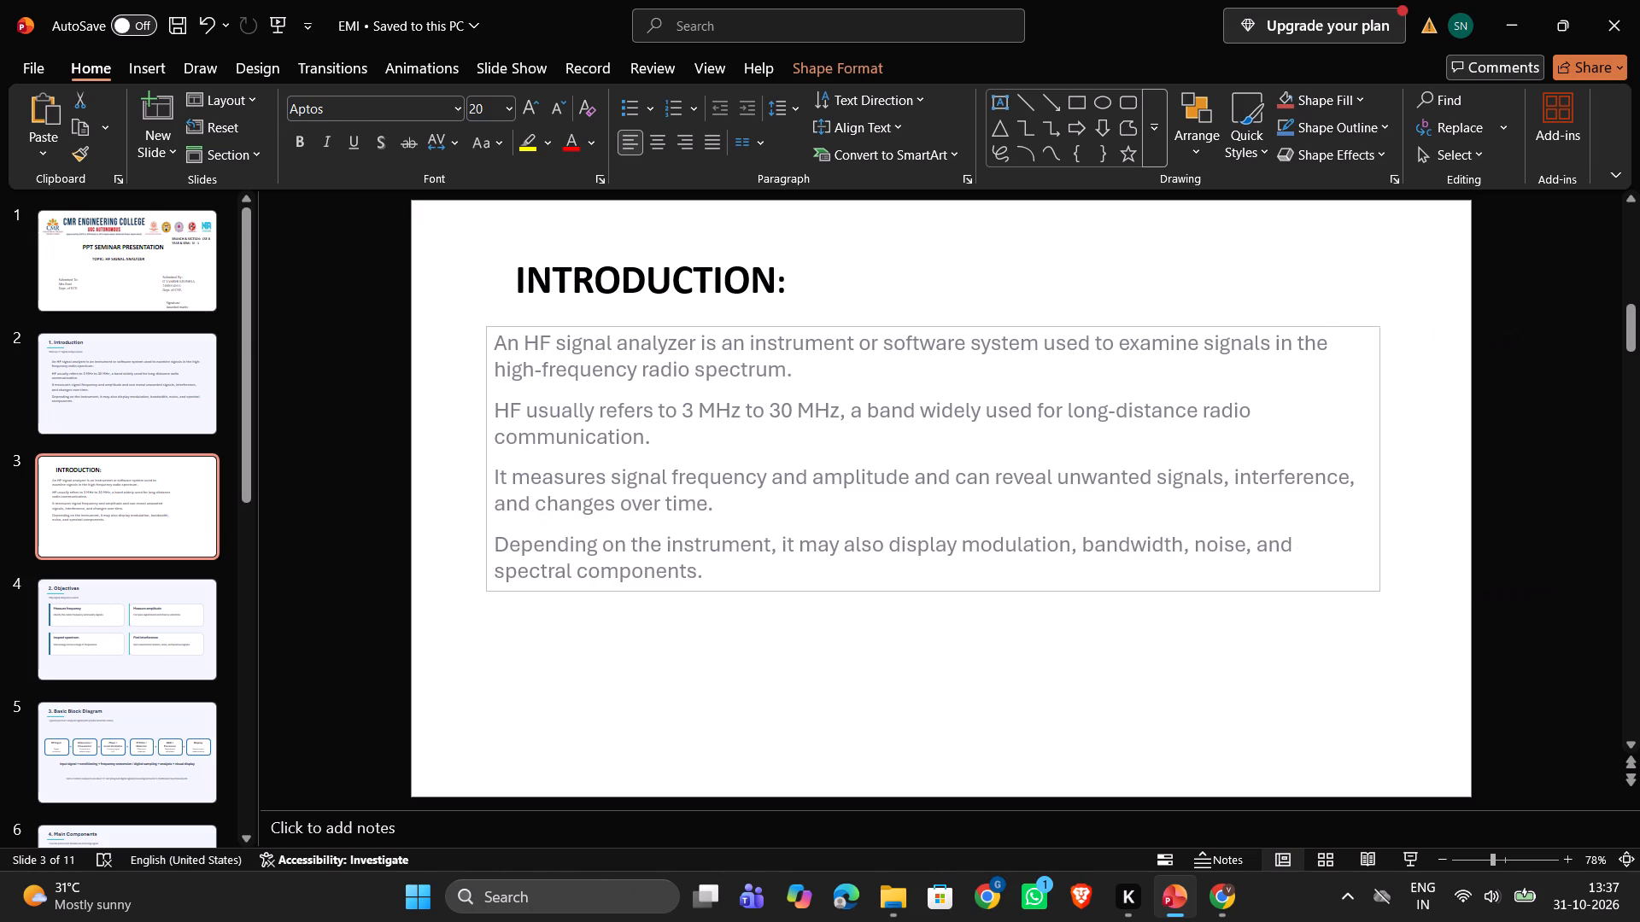
{"action": "left_click_drag", "start_coordinate": [1375, 481], "coordinate": [1357, 482]}
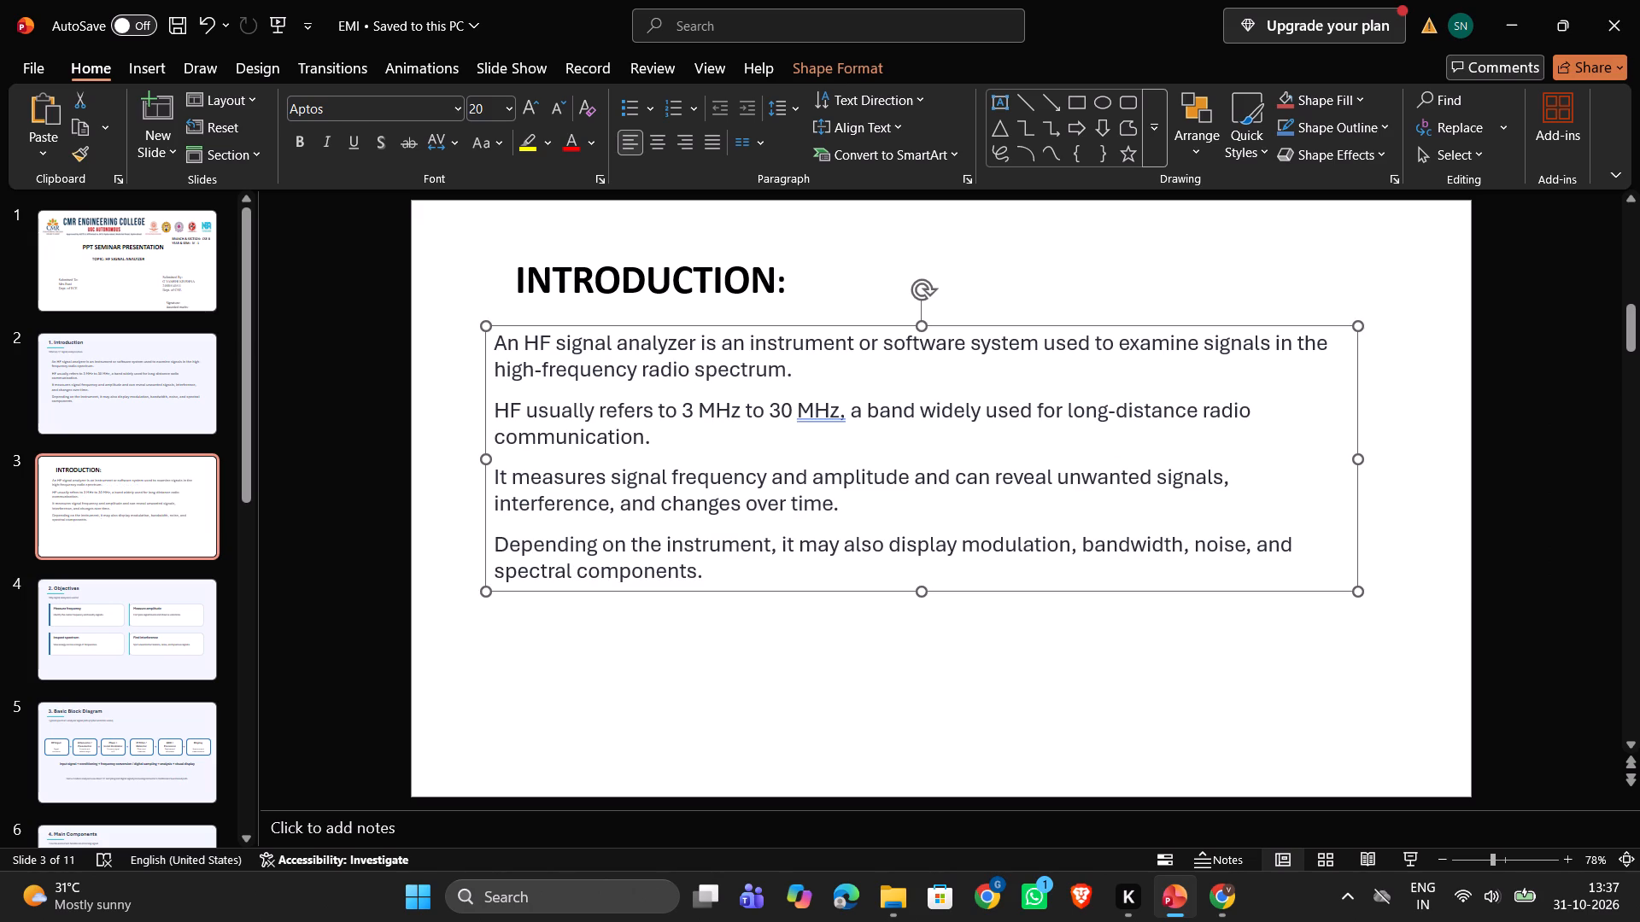
{"action": "left_click_drag", "start_coordinate": [922, 591], "coordinate": [910, 687]}
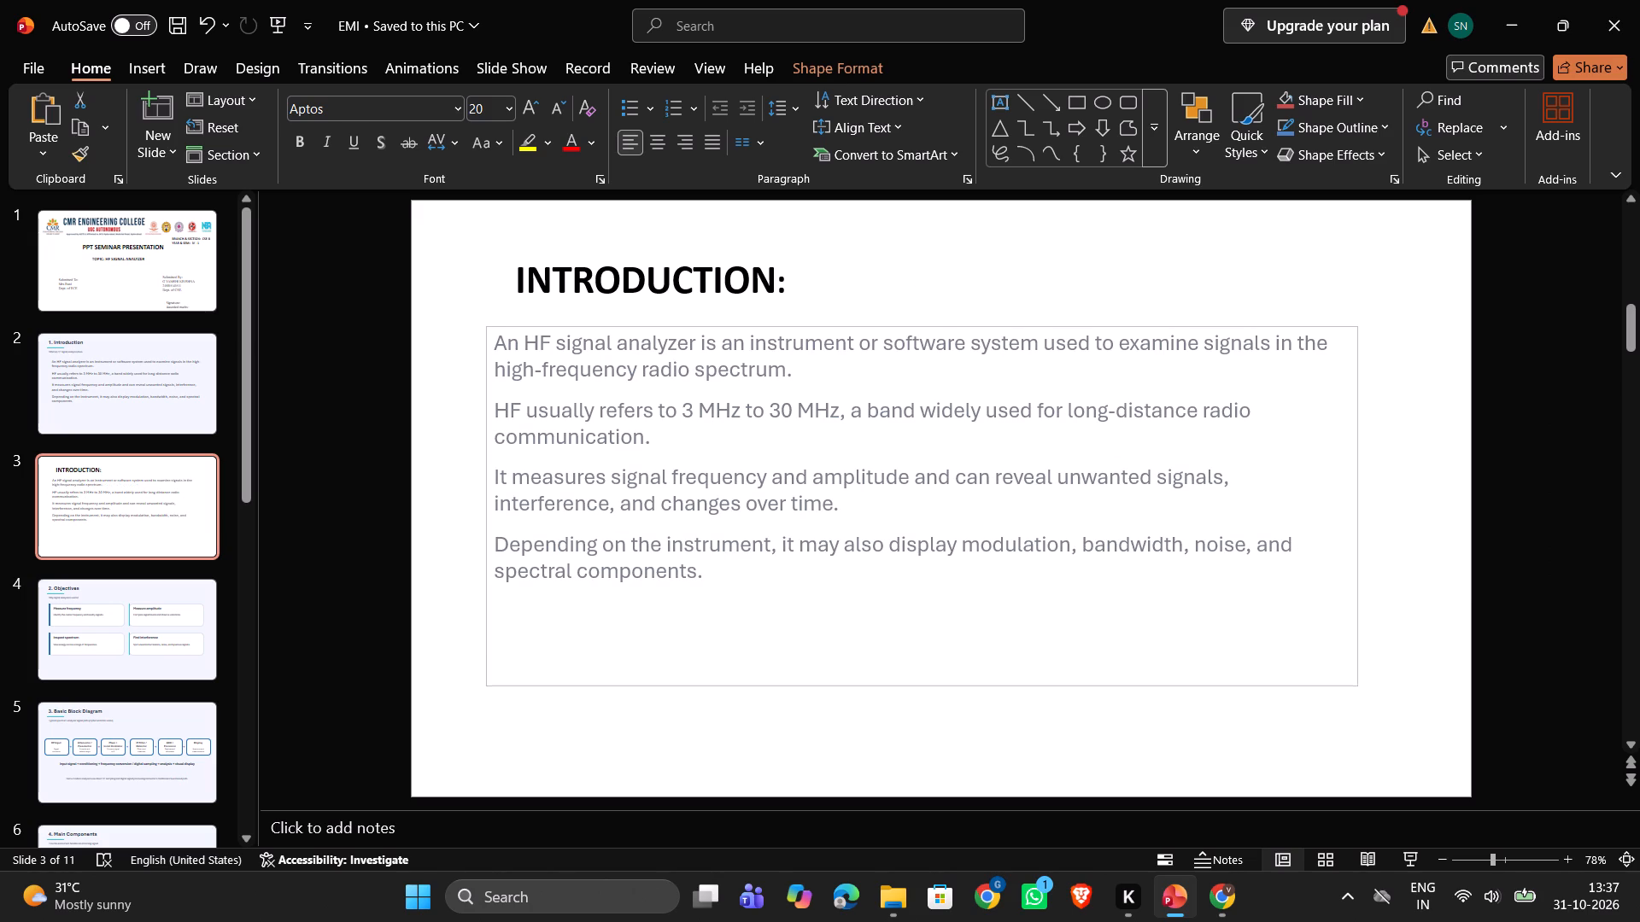
{"action": "left_click_drag", "start_coordinate": [910, 687], "coordinate": [910, 689]}
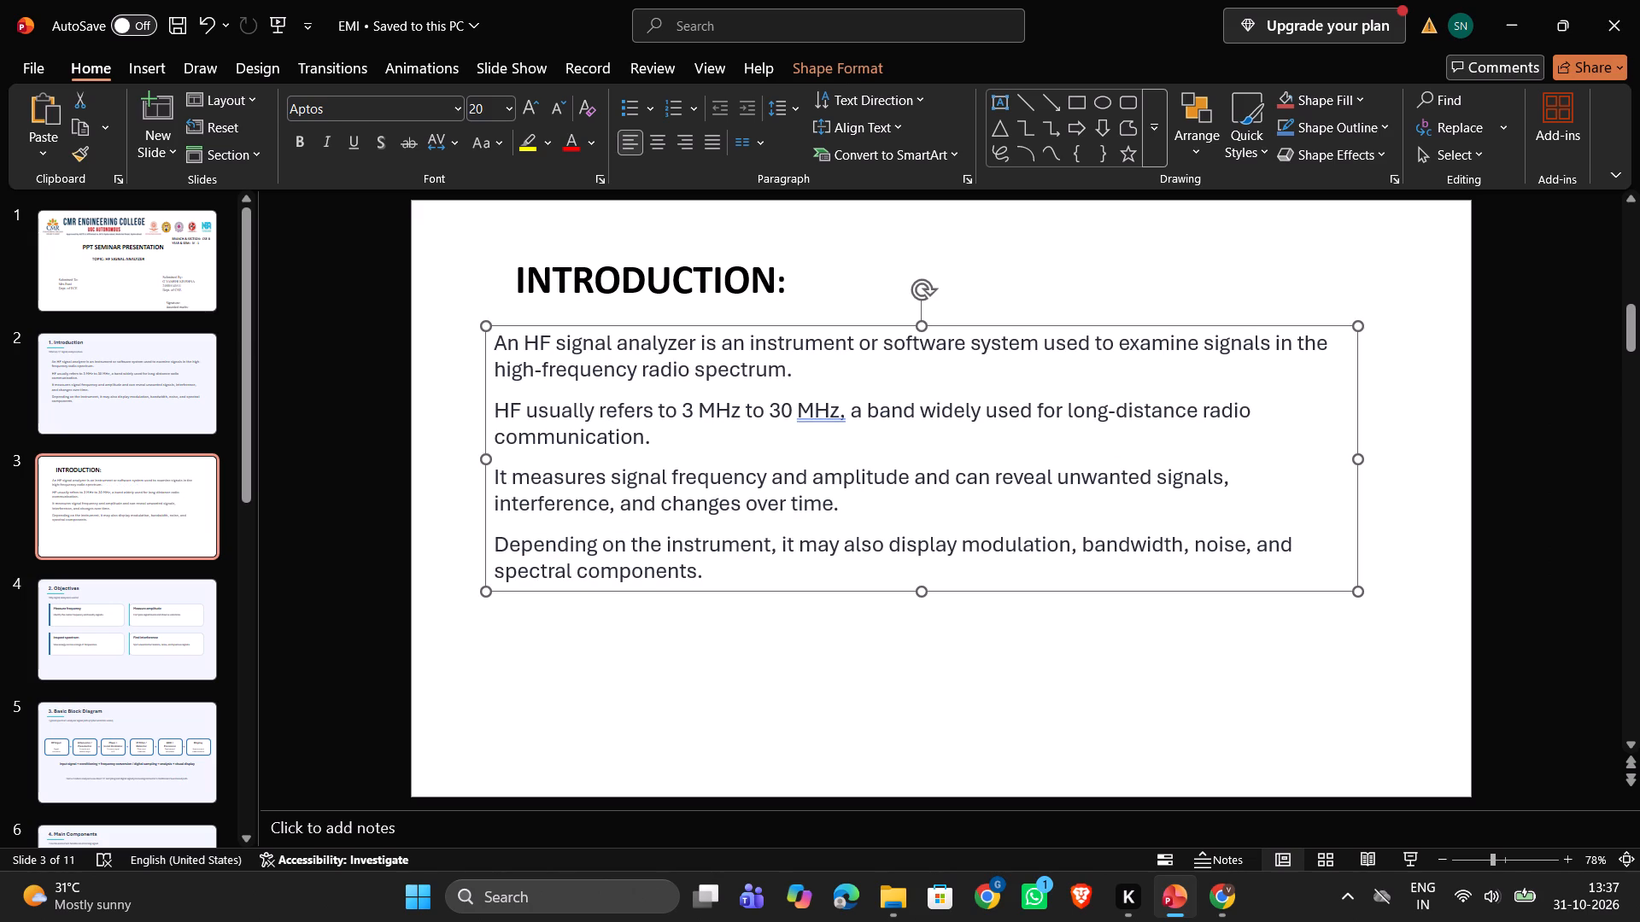
Move the body text box on slide 3 down and slightly right, lining its text up with the heading's left edge.
{"action": "left_click_drag", "start_coordinate": [868, 327], "coordinate": [885, 449]}
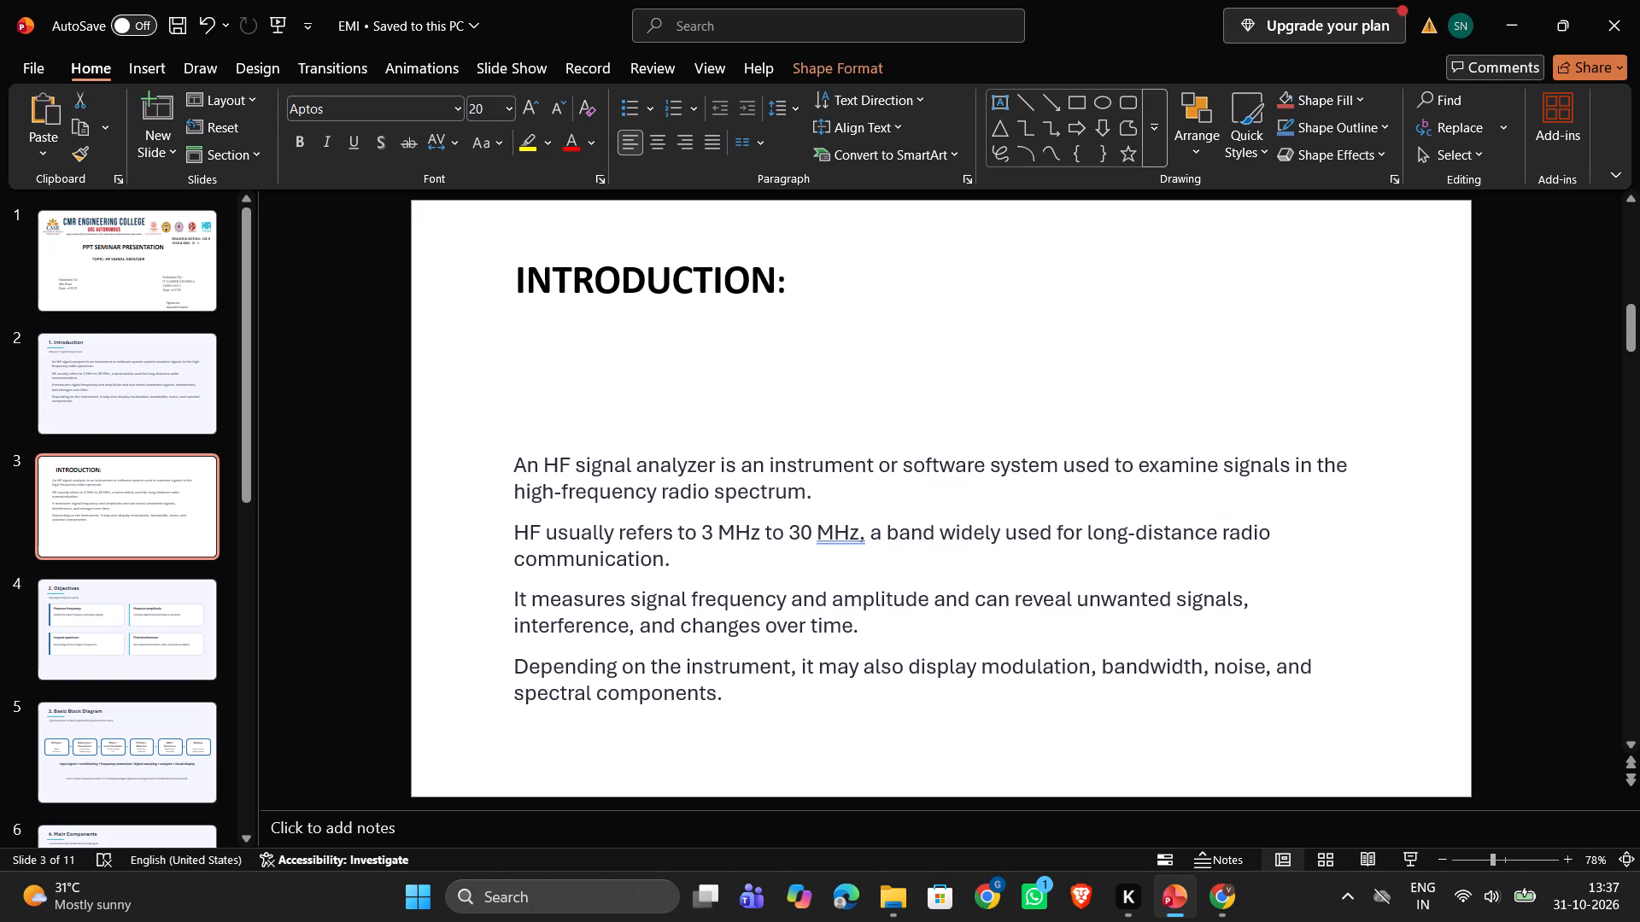
{"action": "left_click_drag", "start_coordinate": [885, 449], "coordinate": [887, 422]}
Move the "INTRODUCTION:" heading on slide 3 straight down, closer to the body text.
{"action": "left_click", "coordinate": [735, 291]}
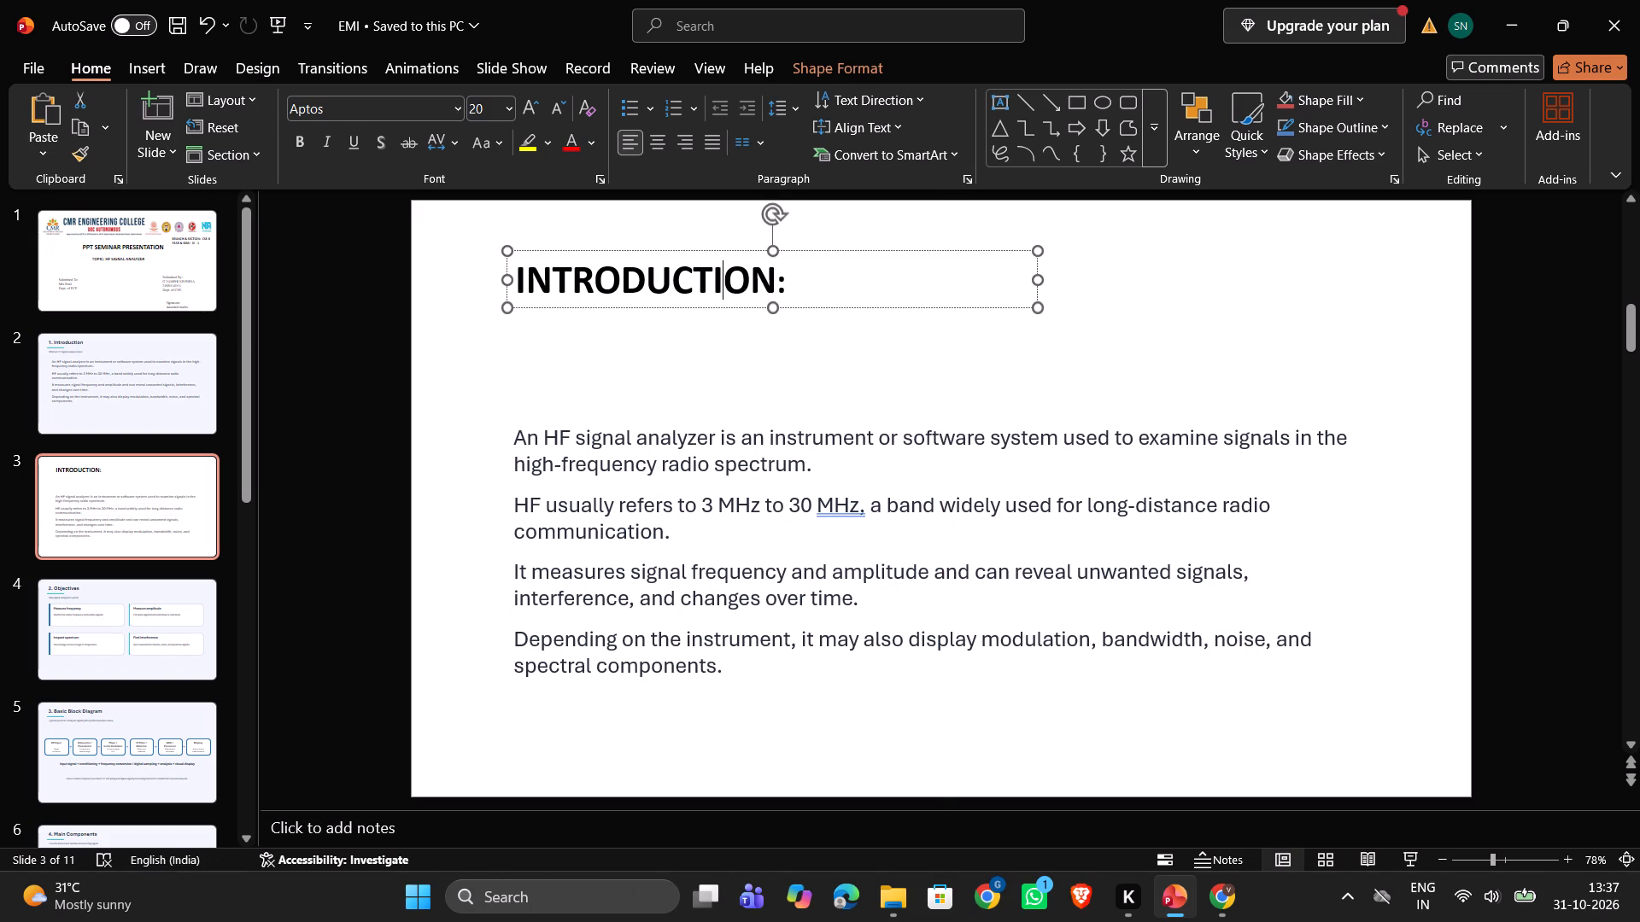
{"action": "left_click_drag", "start_coordinate": [740, 254], "coordinate": [743, 294]}
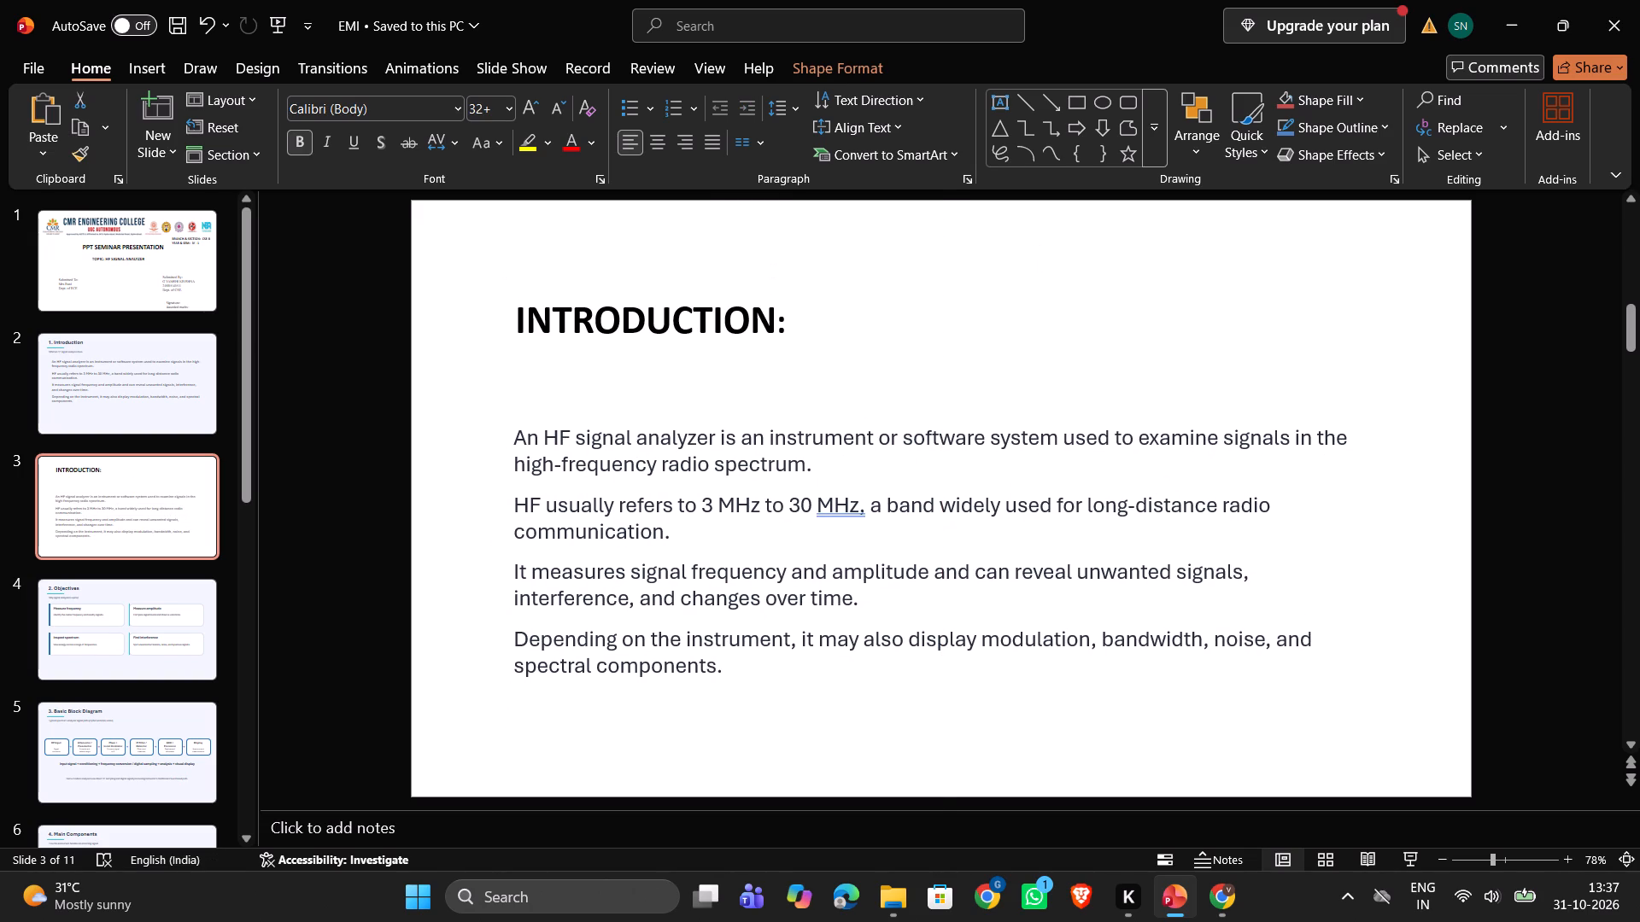
{"action": "left_click_drag", "start_coordinate": [743, 294], "coordinate": [743, 297]}
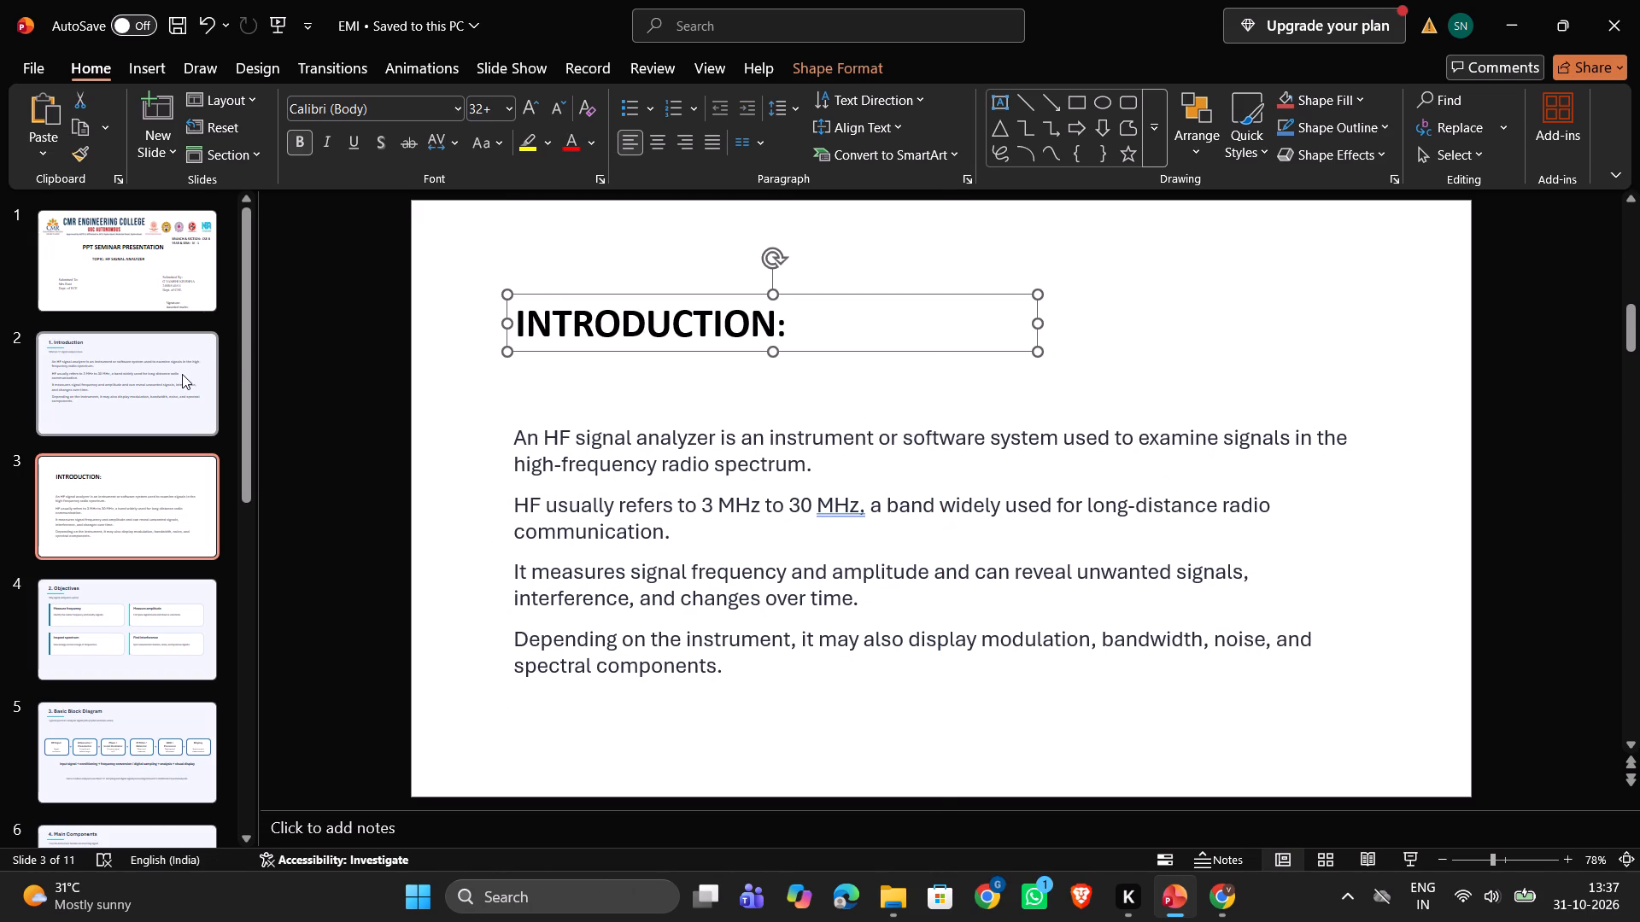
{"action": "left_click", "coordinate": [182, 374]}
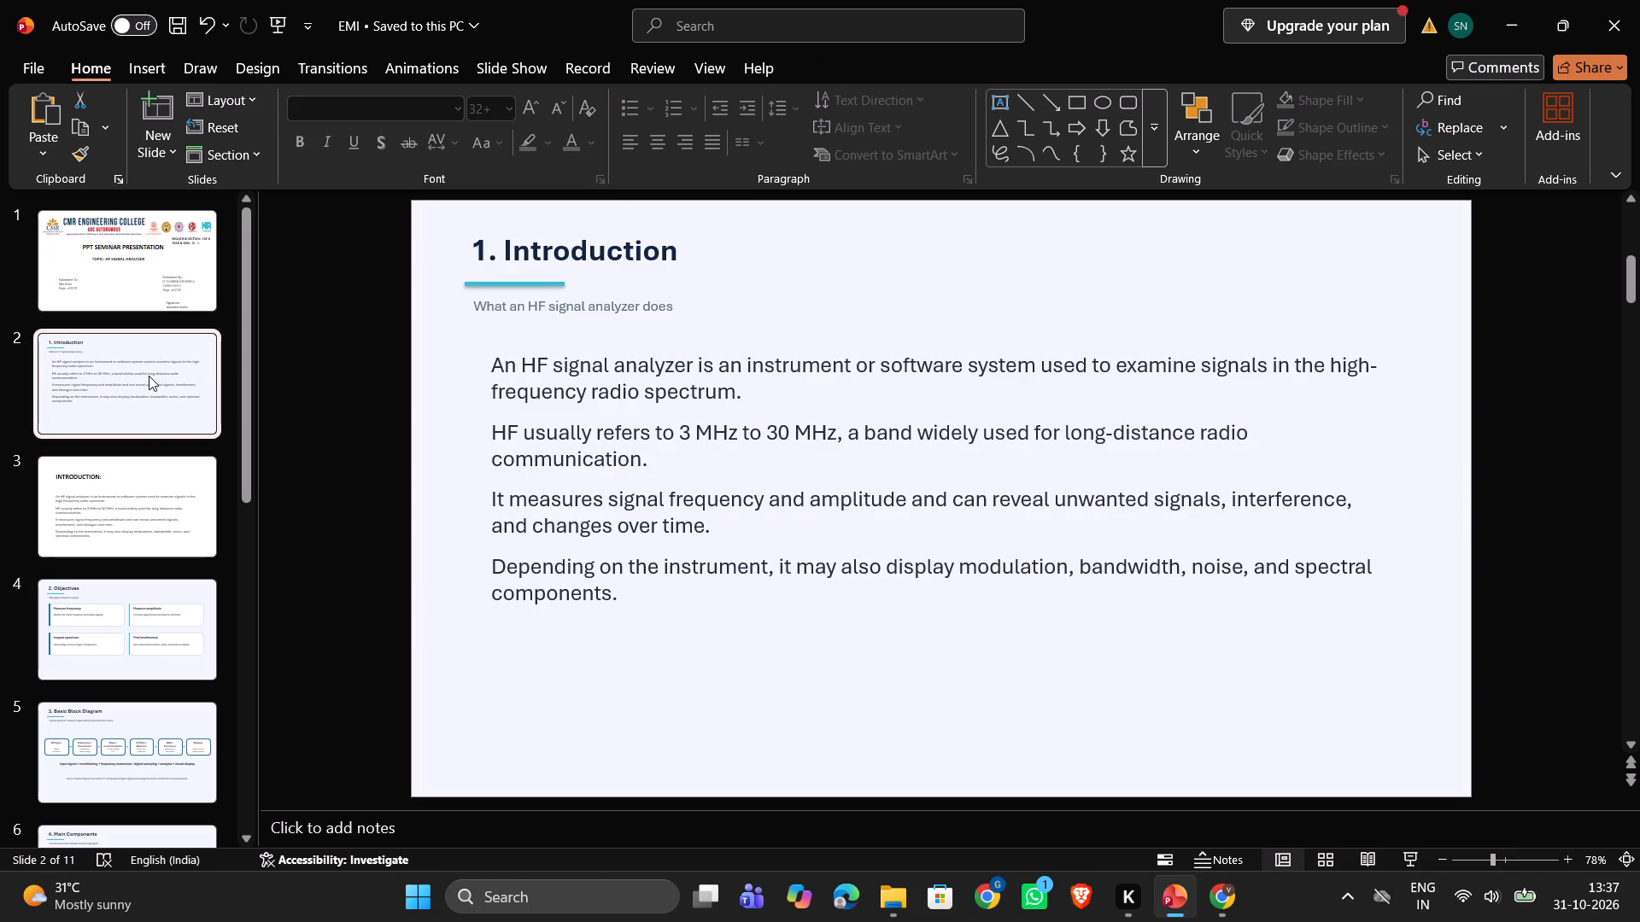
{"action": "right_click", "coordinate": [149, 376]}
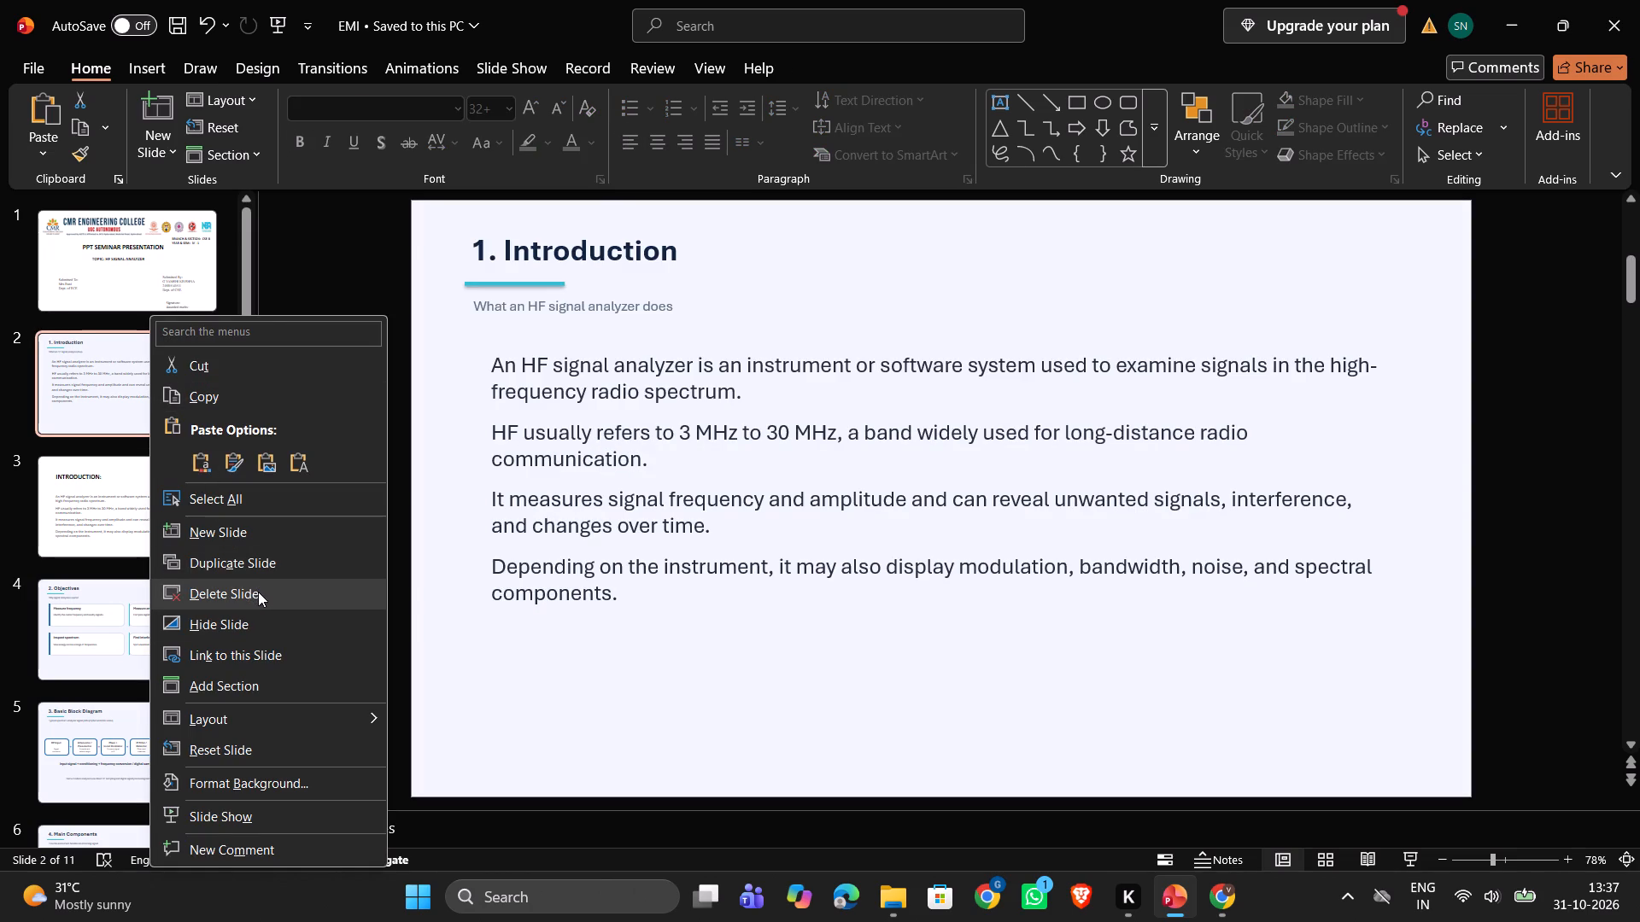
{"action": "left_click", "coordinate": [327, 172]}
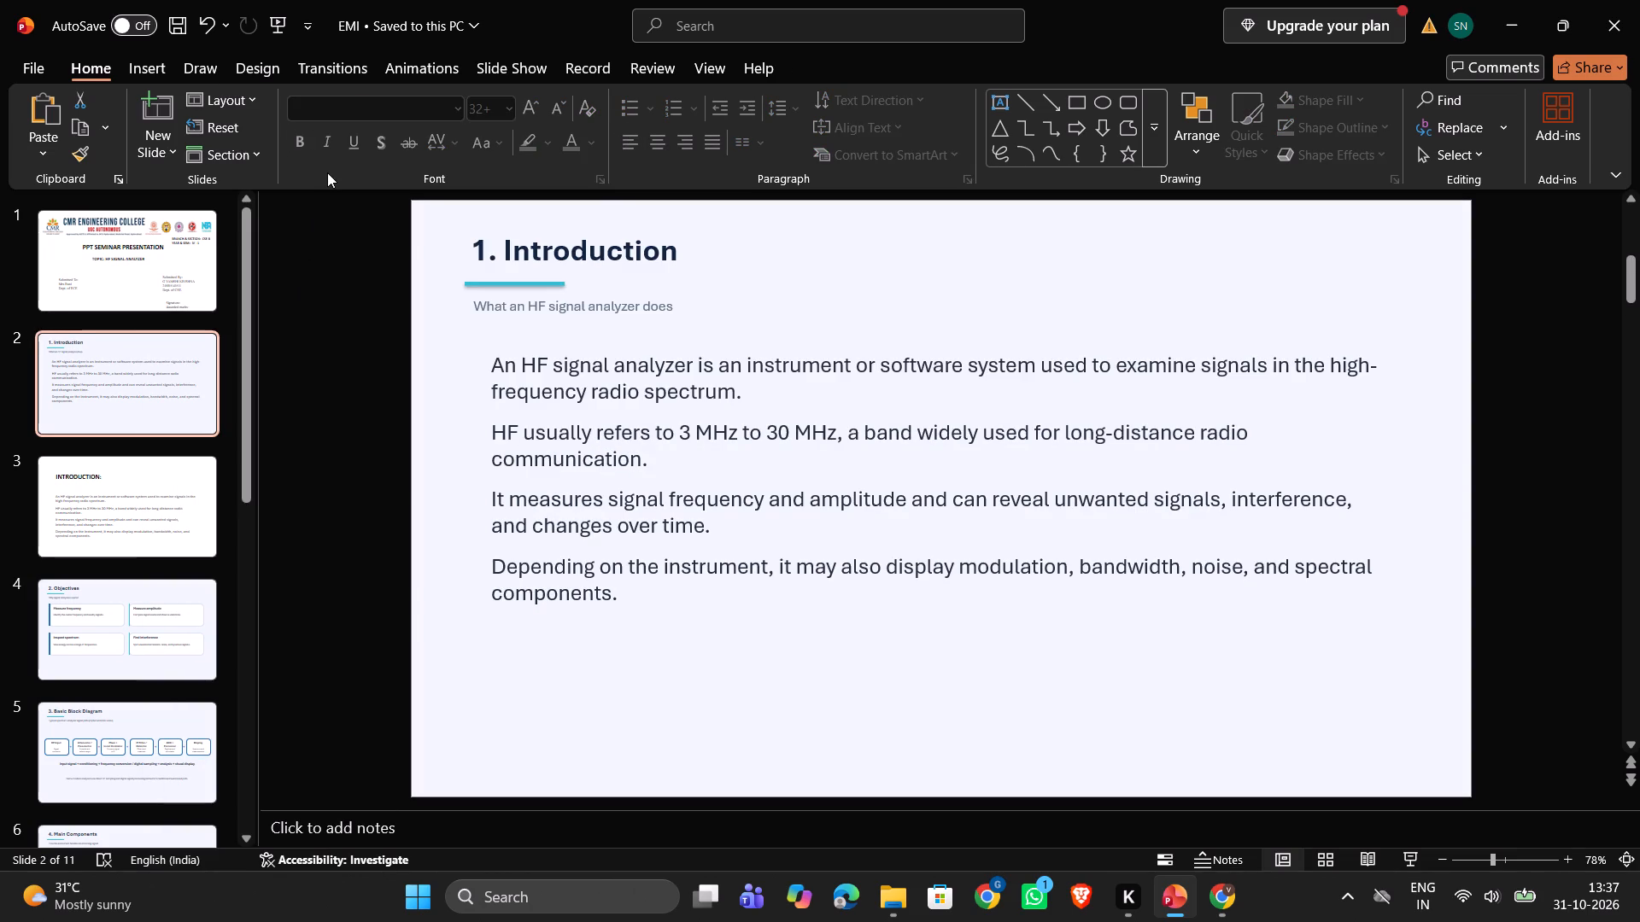
Insert a new blank slide directly after the "2. Objectives" slide.
{"action": "scroll", "coordinate": [140, 527], "scroll_direction": "down", "scroll_amount": 1}
{"action": "left_click", "coordinate": [140, 527]}
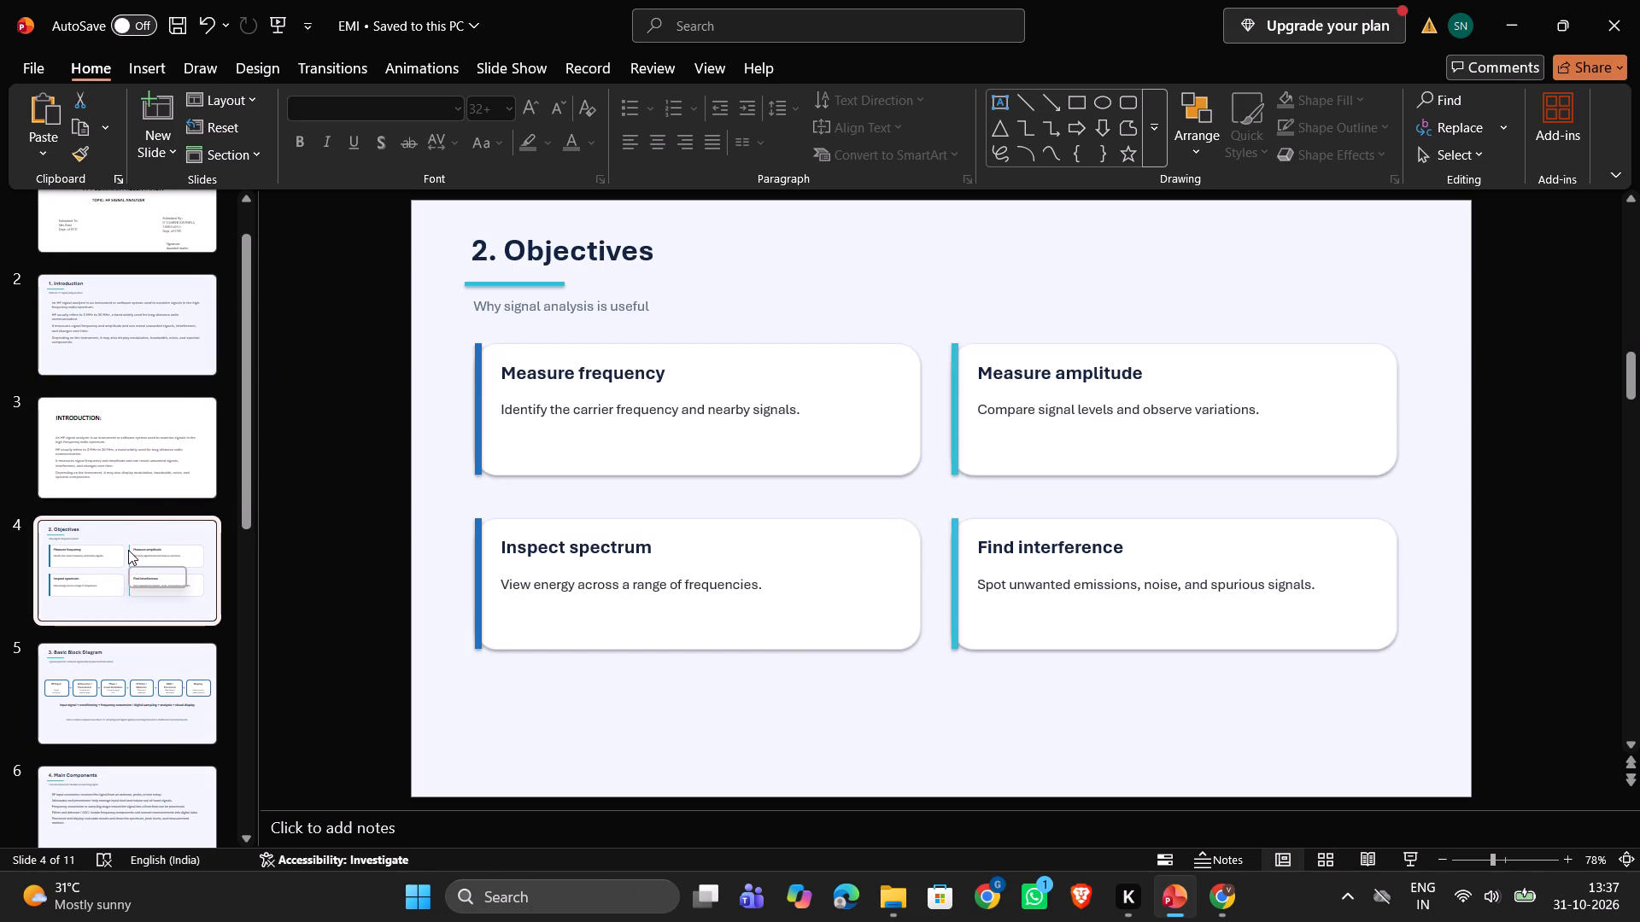
{"action": "key", "text": "alt+Tab"}
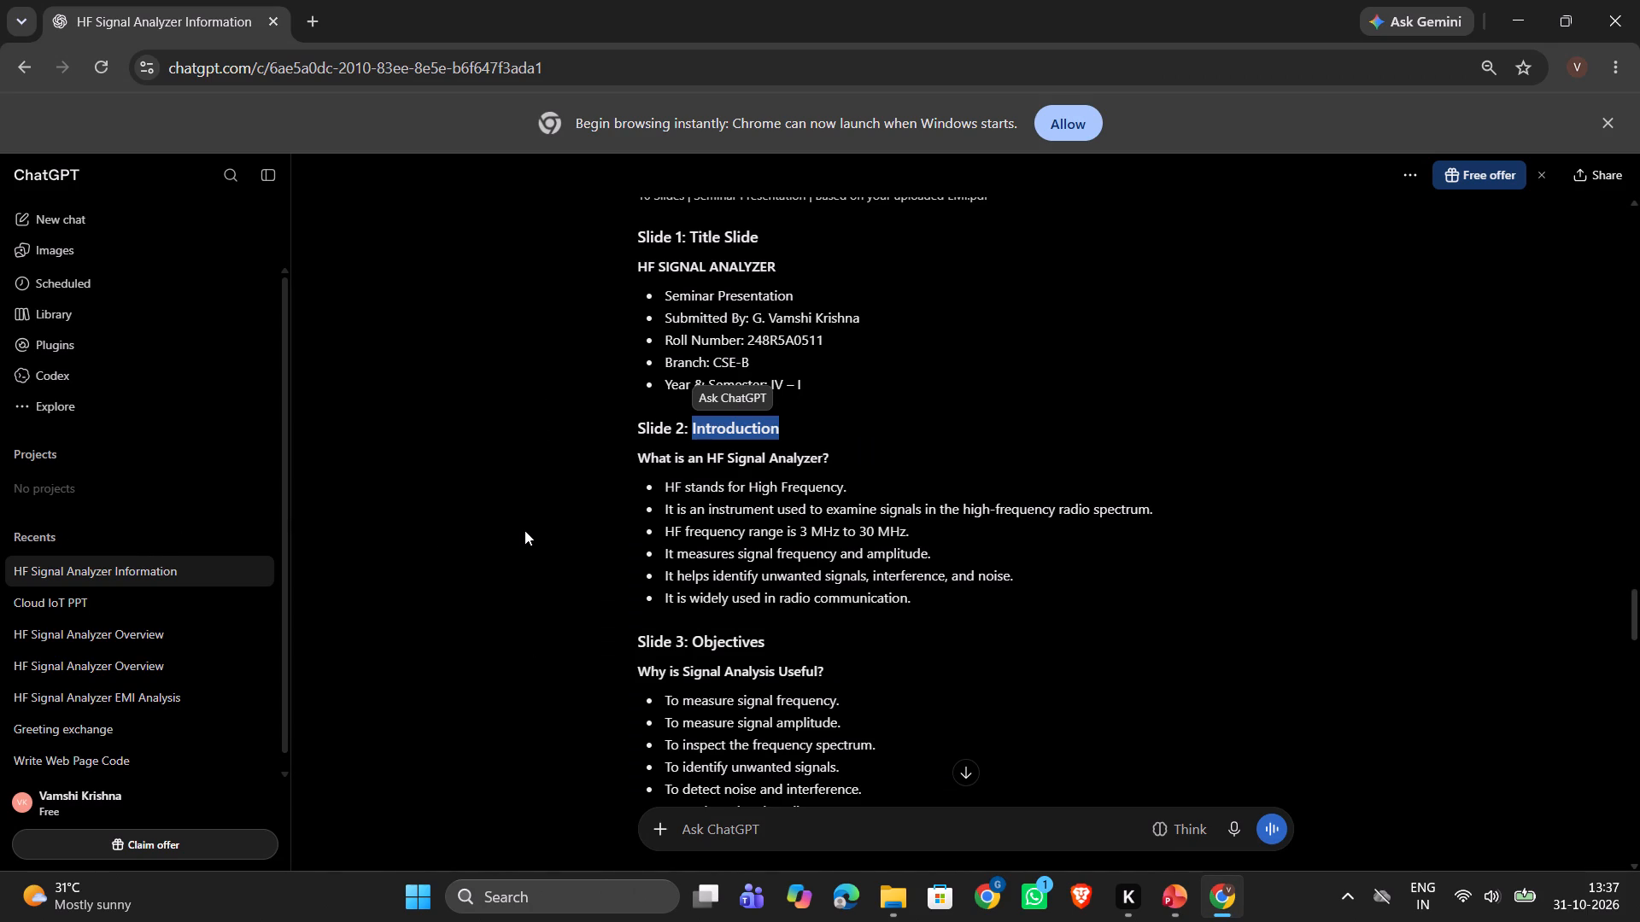
{"action": "left_click", "coordinate": [524, 530]}
{"action": "key", "text": "alt+Tab"}
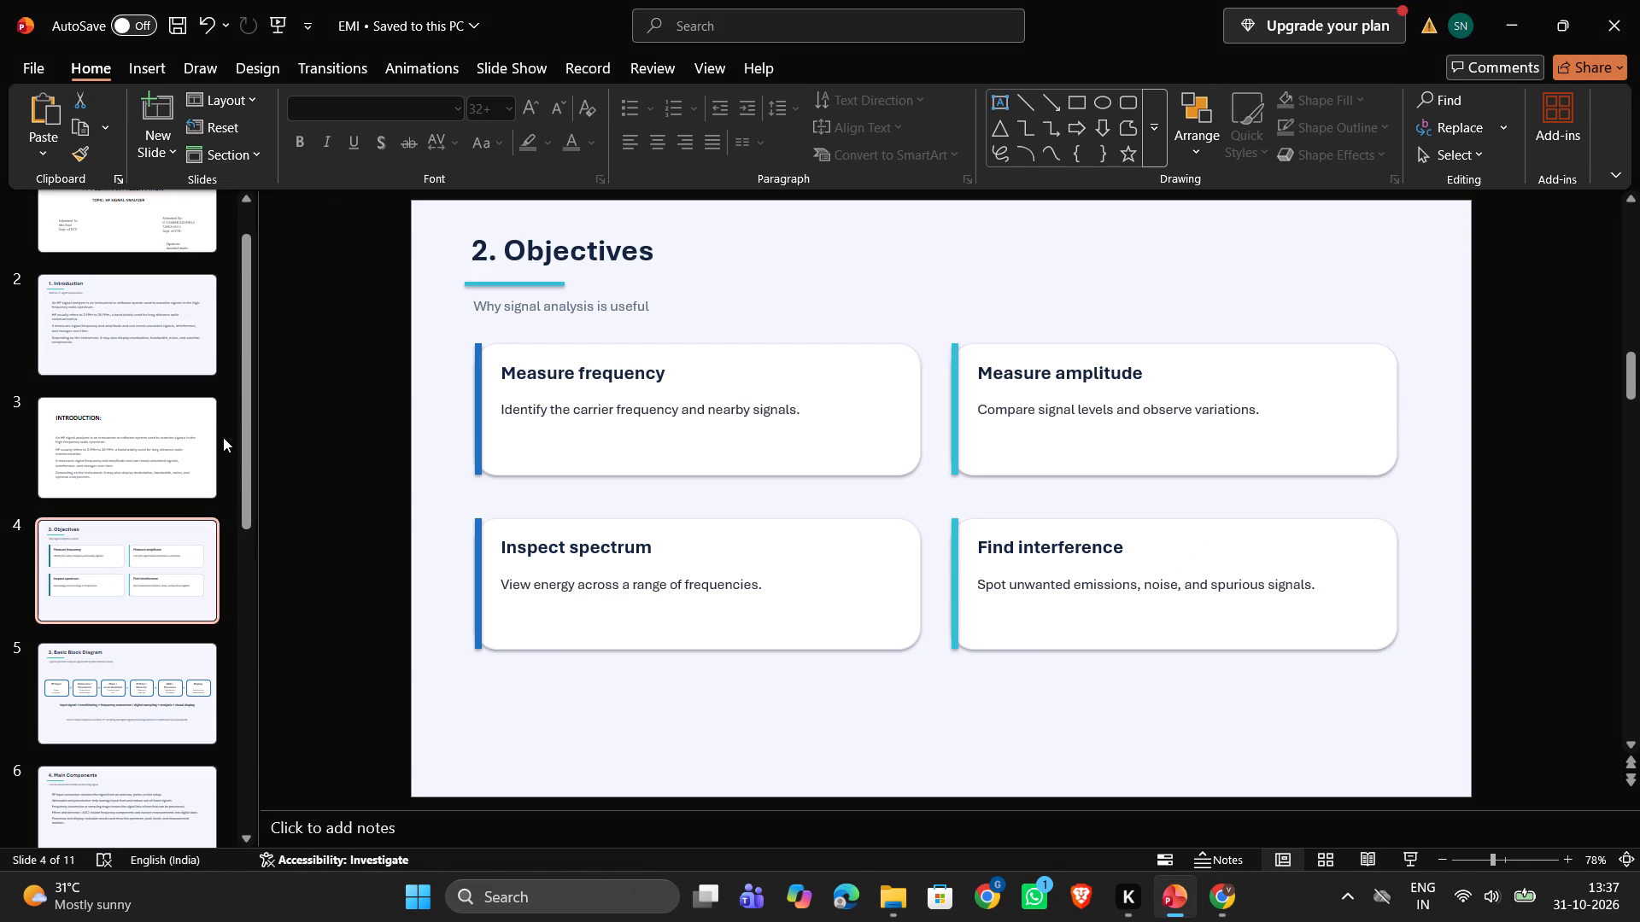
{"action": "left_click", "coordinate": [155, 121]}
{"action": "left_click", "coordinate": [136, 685]}
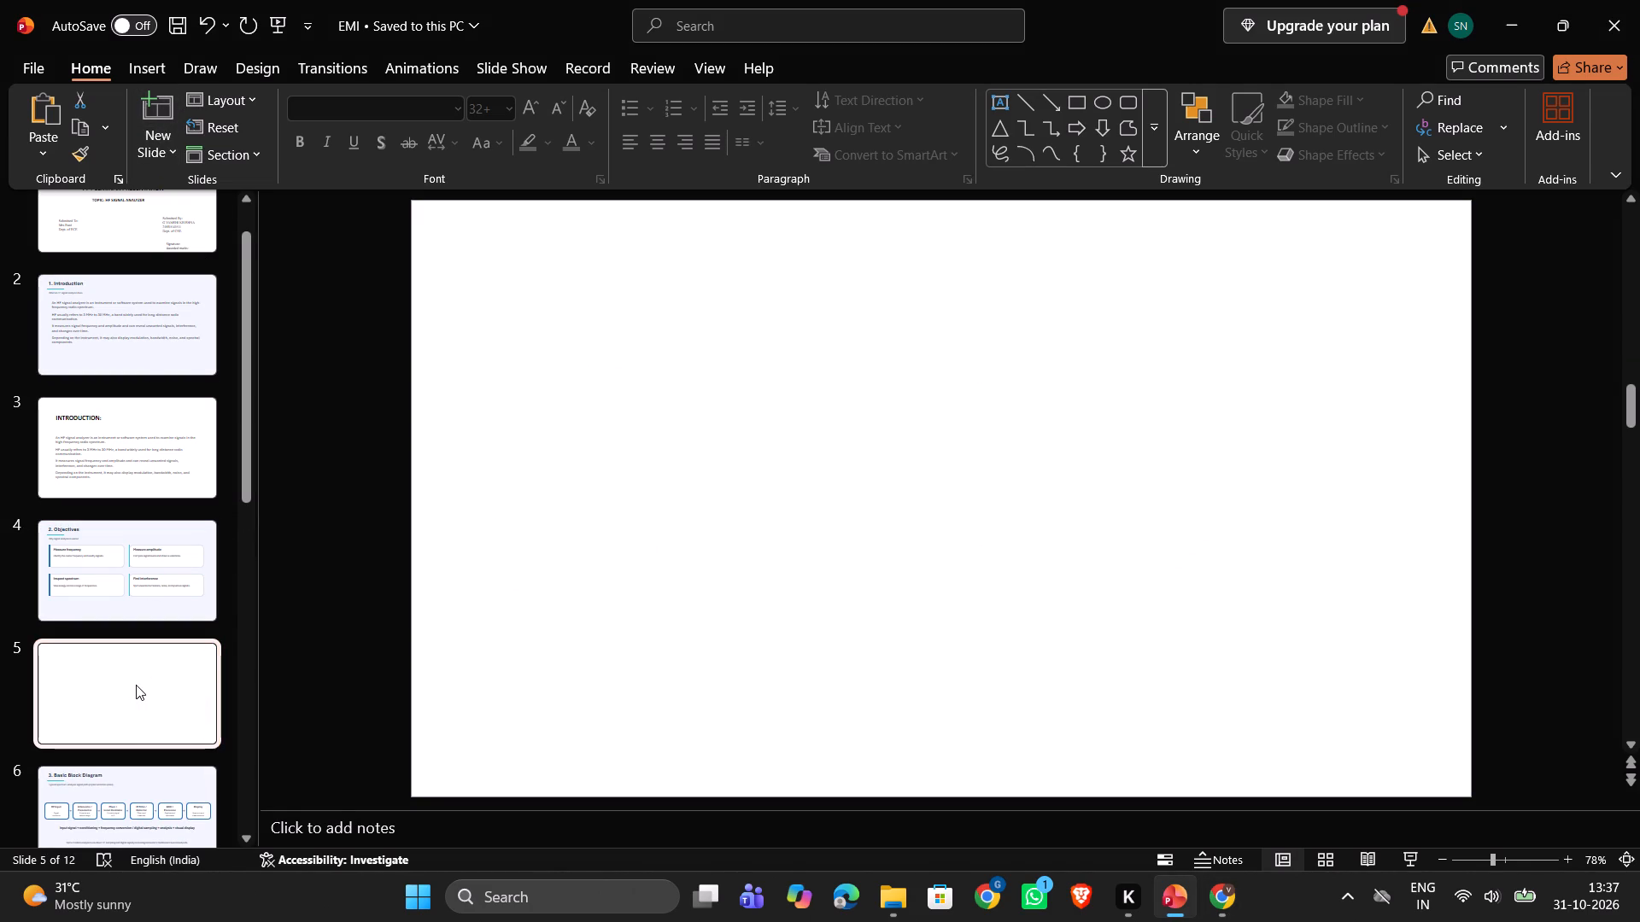
Copy the word "Objectives" from the Slide 3 heading in the ChatGPT outline and paste it onto the blank slide 5 in PowerPoint.
{"action": "key", "text": "alt+Tab"}
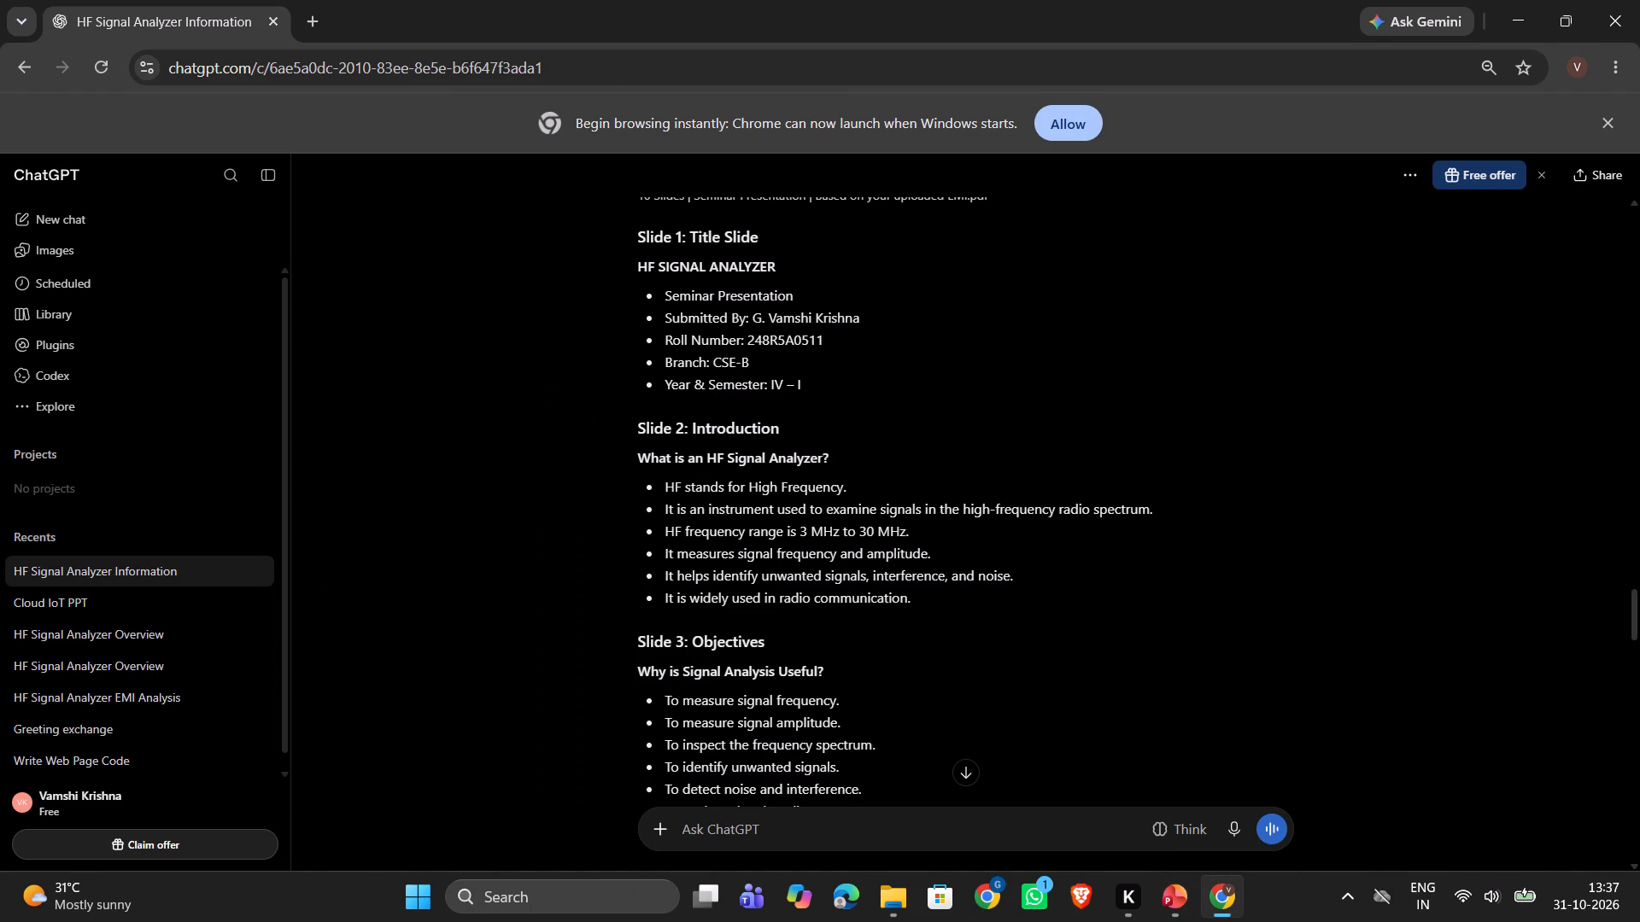
{"action": "left_click_drag", "start_coordinate": [693, 635], "coordinate": [781, 643]}
{"action": "key", "text": "ctrl+s"}
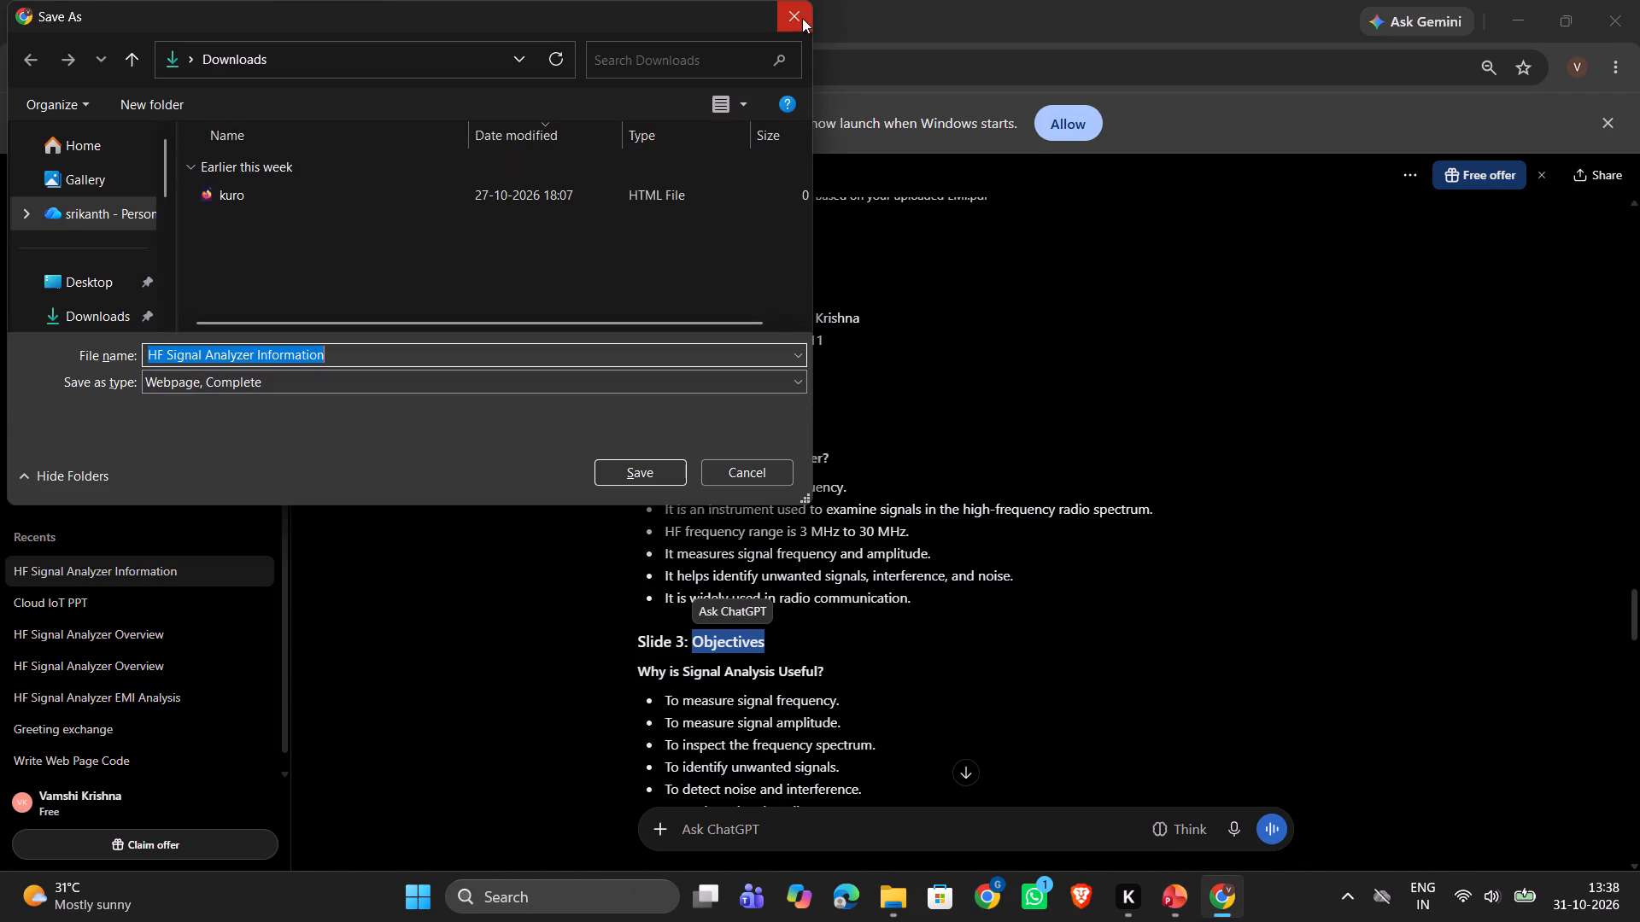
{"action": "left_click", "coordinate": [801, 15]}
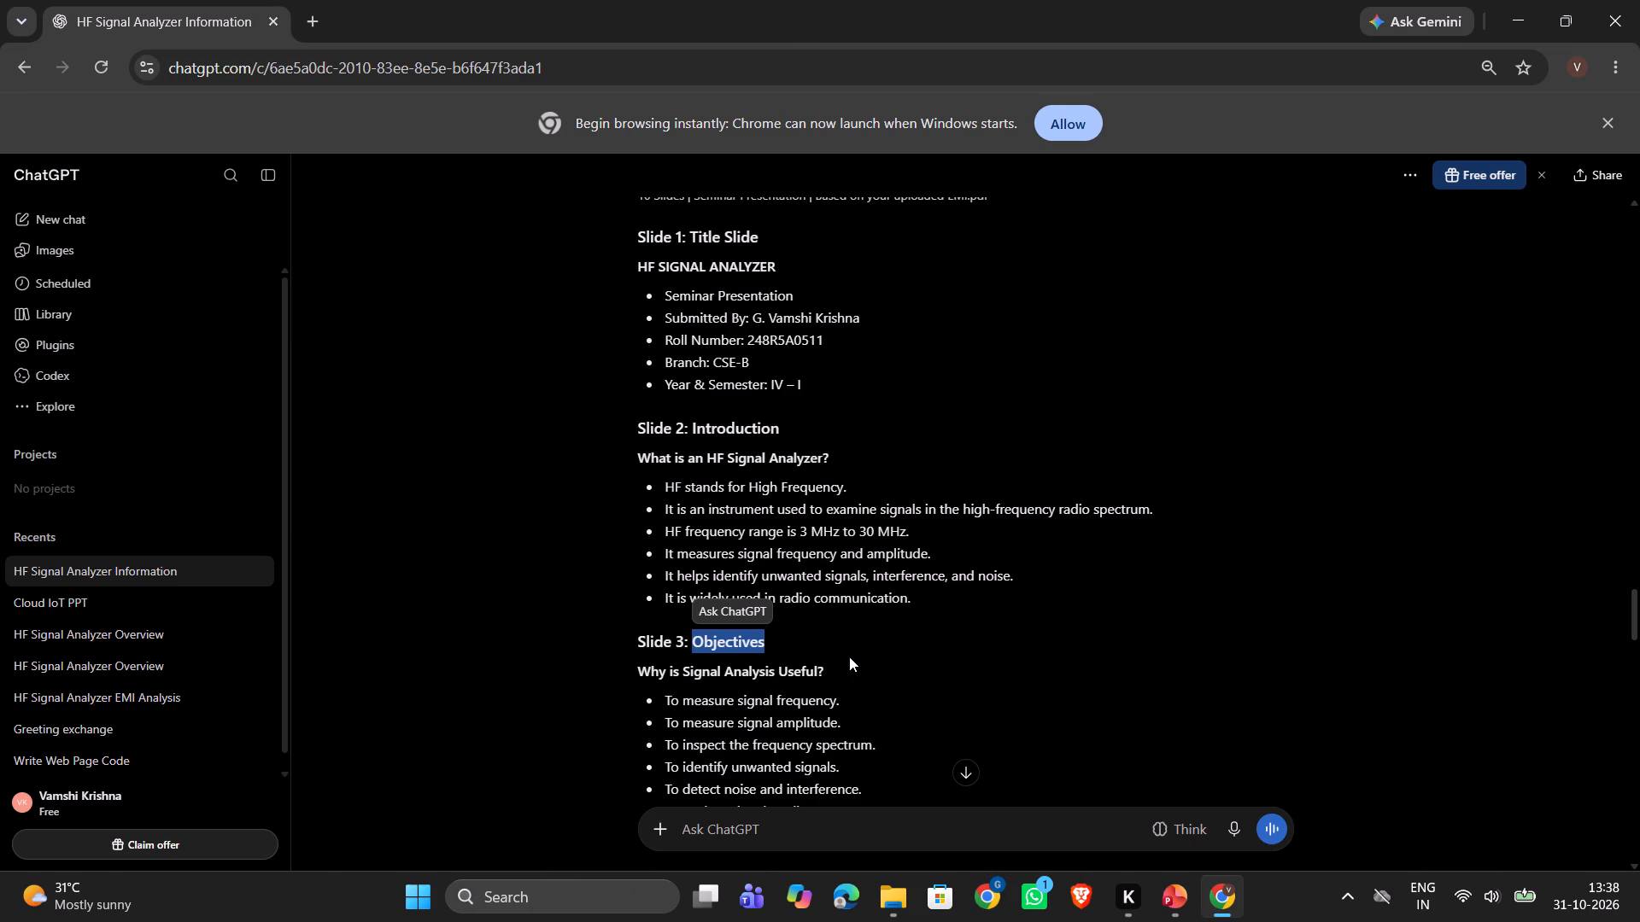
{"action": "key", "text": "ctrl+c"}
{"action": "key", "text": "alt+Tab"}
{"action": "left_click", "coordinate": [583, 305]}
{"action": "key", "text": "ctrl+v"}
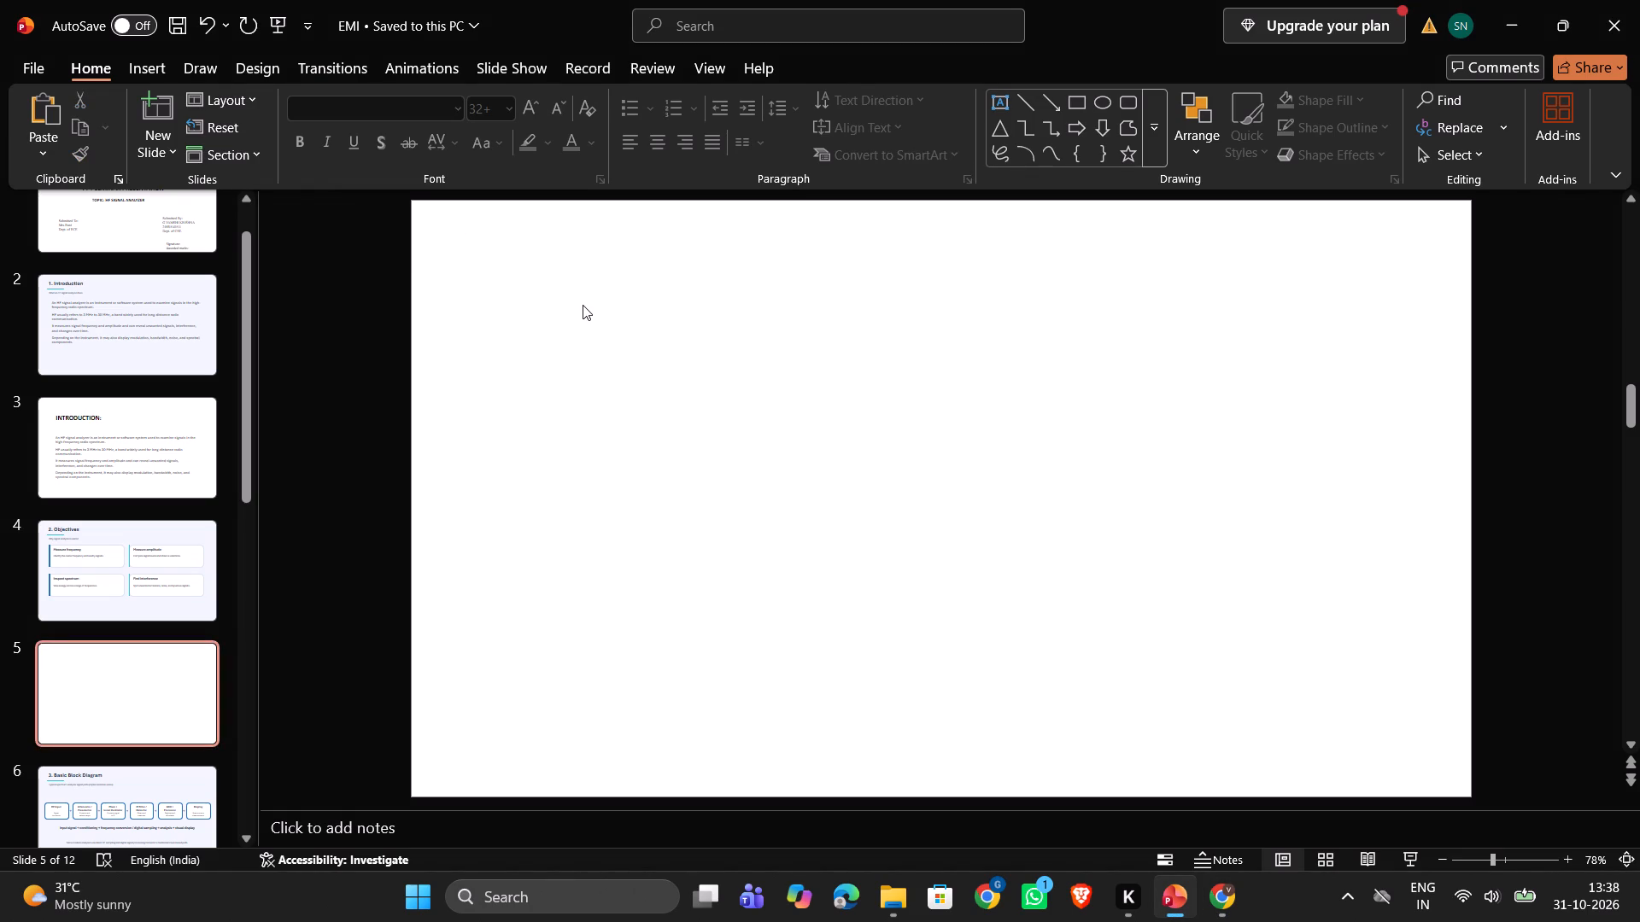
Make the whole pasted "Objectives" heading on slide 5 bold.
{"action": "key", "text": "ctrl+a"}
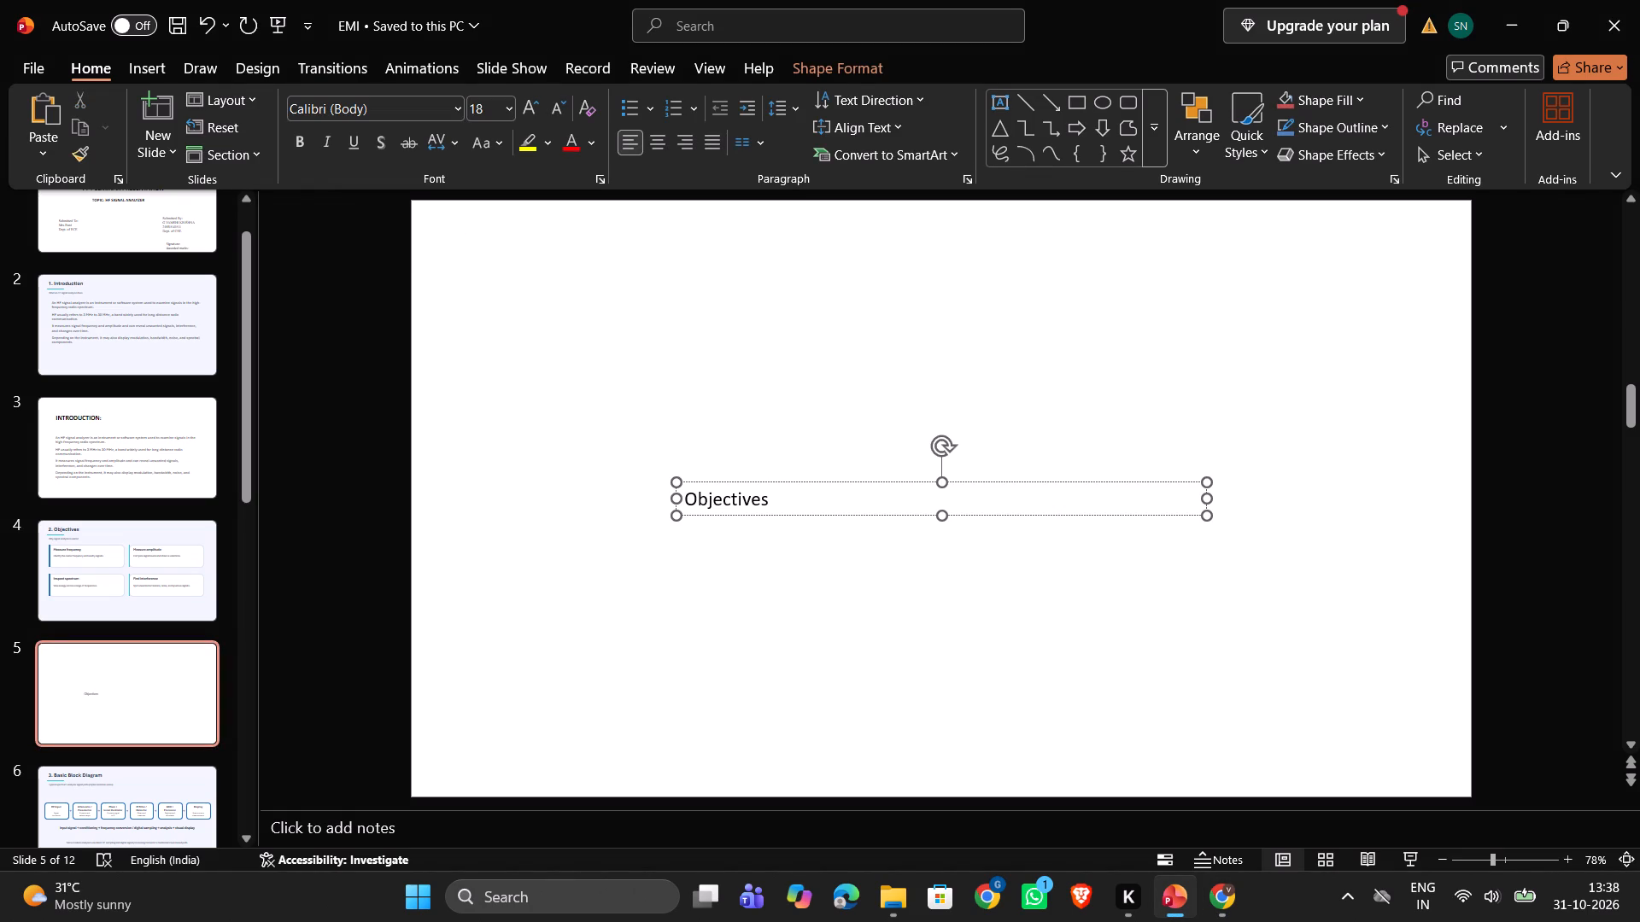
{"action": "left_click", "coordinate": [309, 136]}
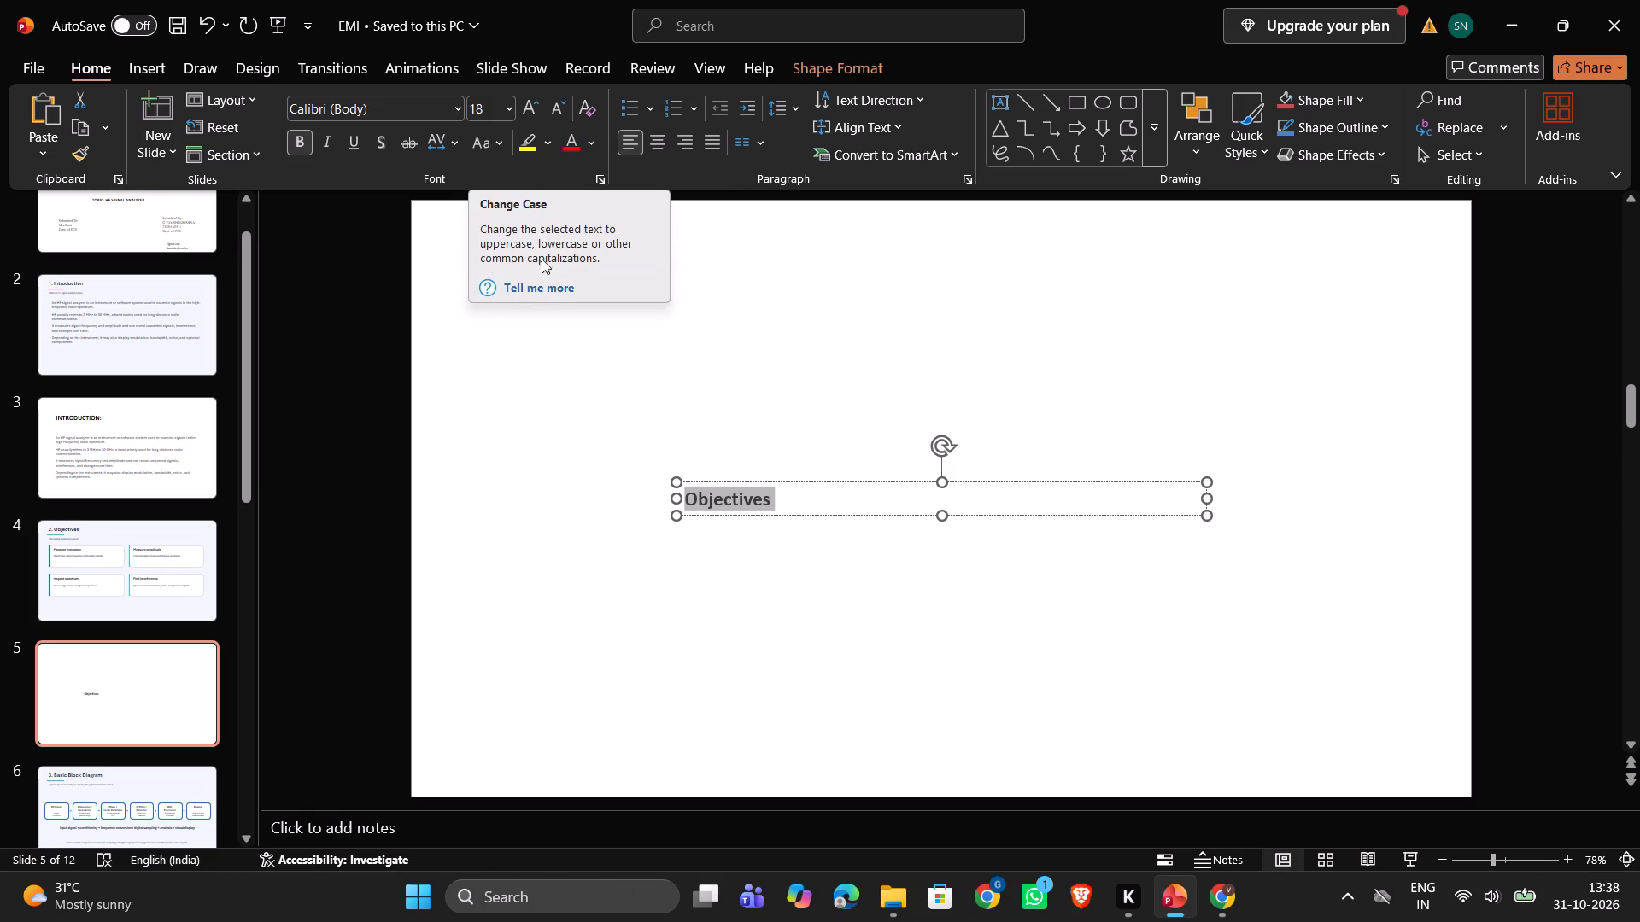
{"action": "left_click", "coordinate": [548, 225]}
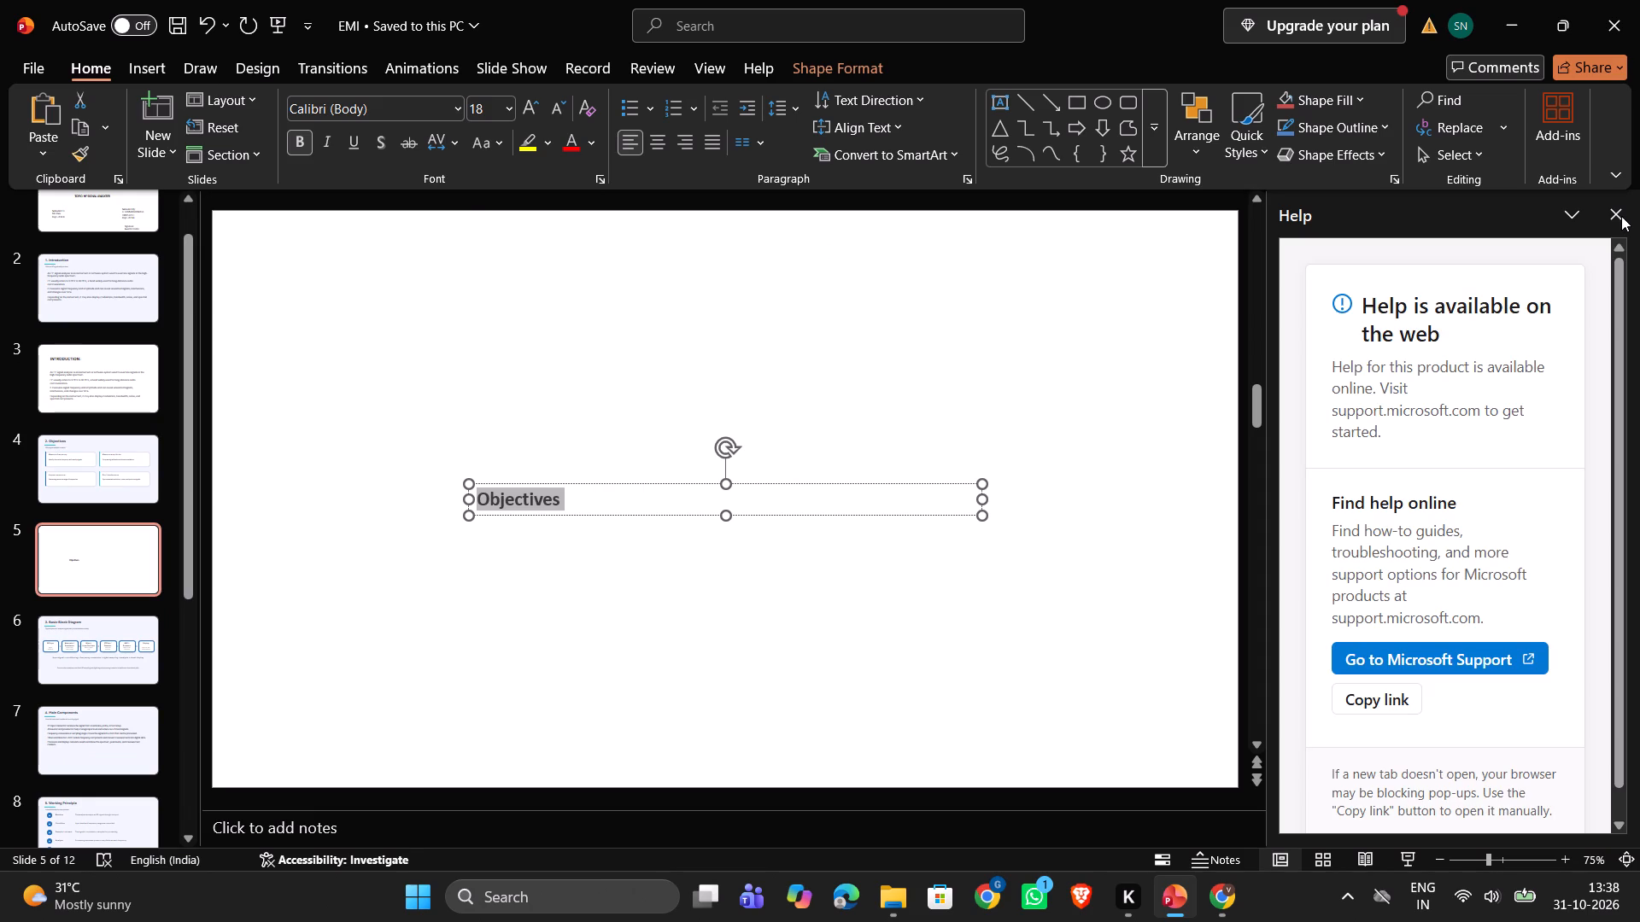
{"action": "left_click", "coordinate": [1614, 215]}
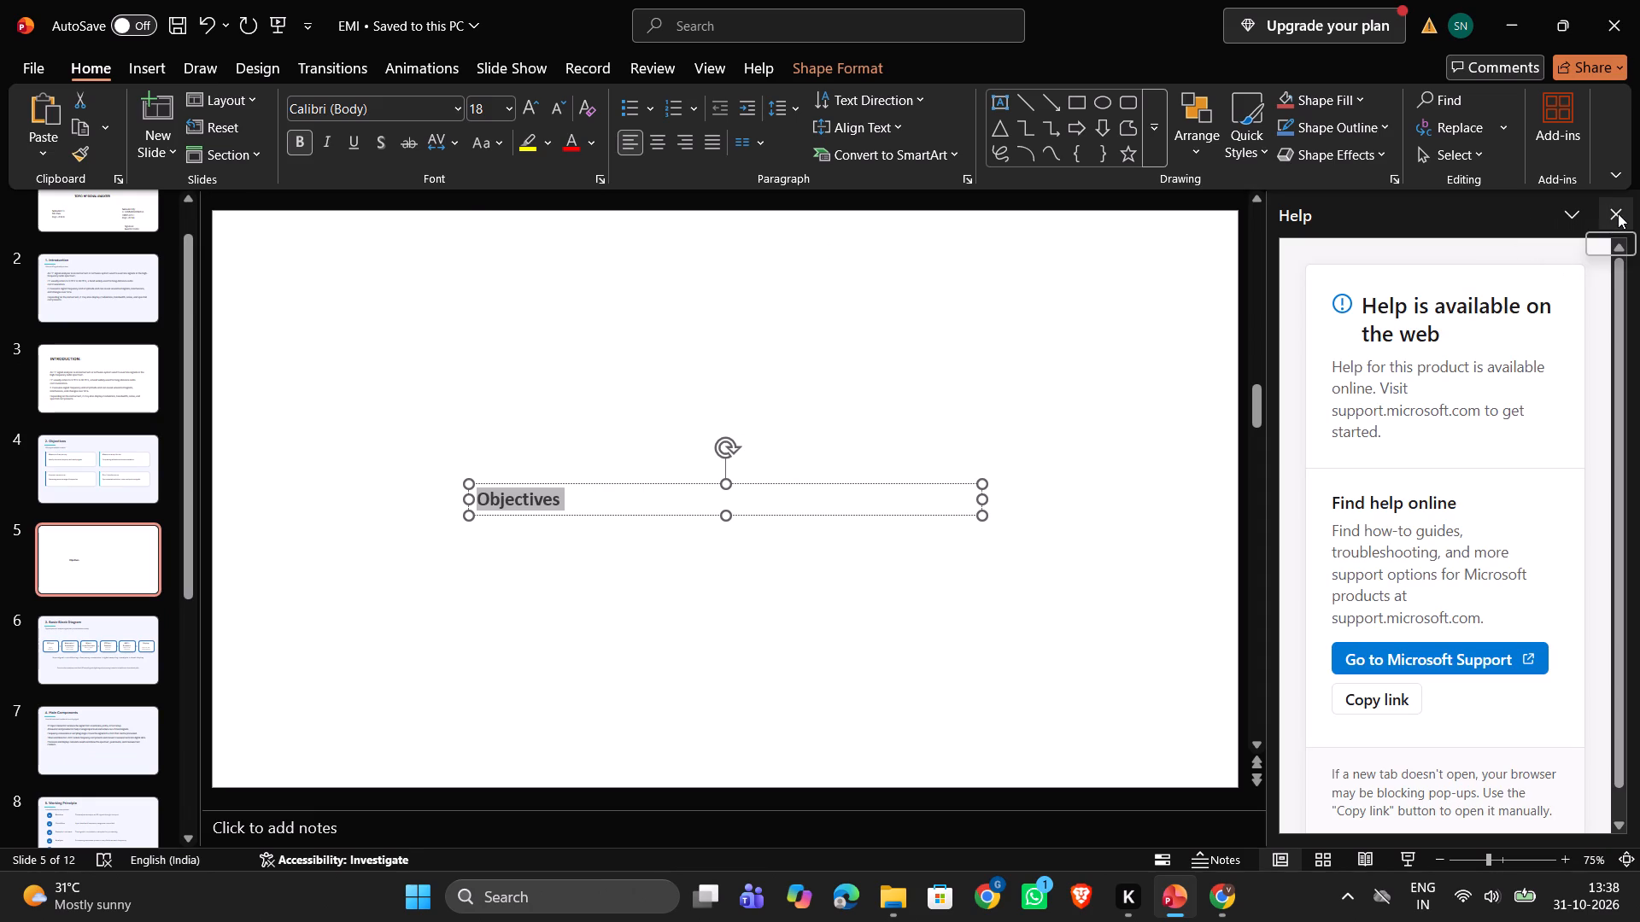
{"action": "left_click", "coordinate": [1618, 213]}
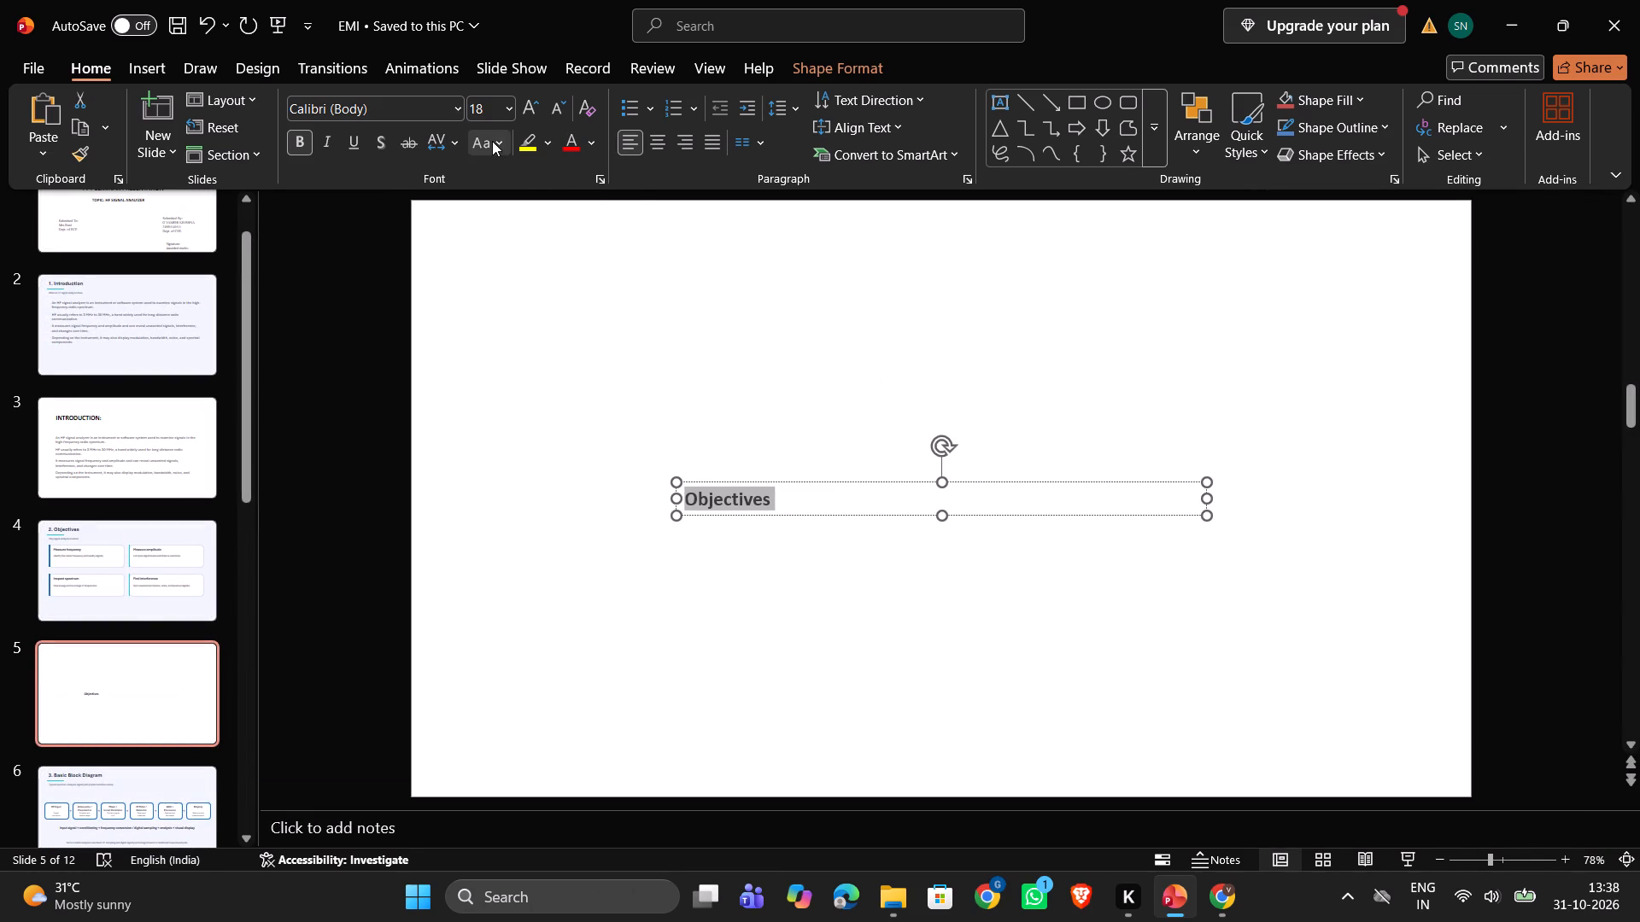
Change the selected "Objectives" heading on slide 5 to all uppercase.
{"action": "left_click", "coordinate": [492, 141]}
{"action": "left_click", "coordinate": [565, 229]}
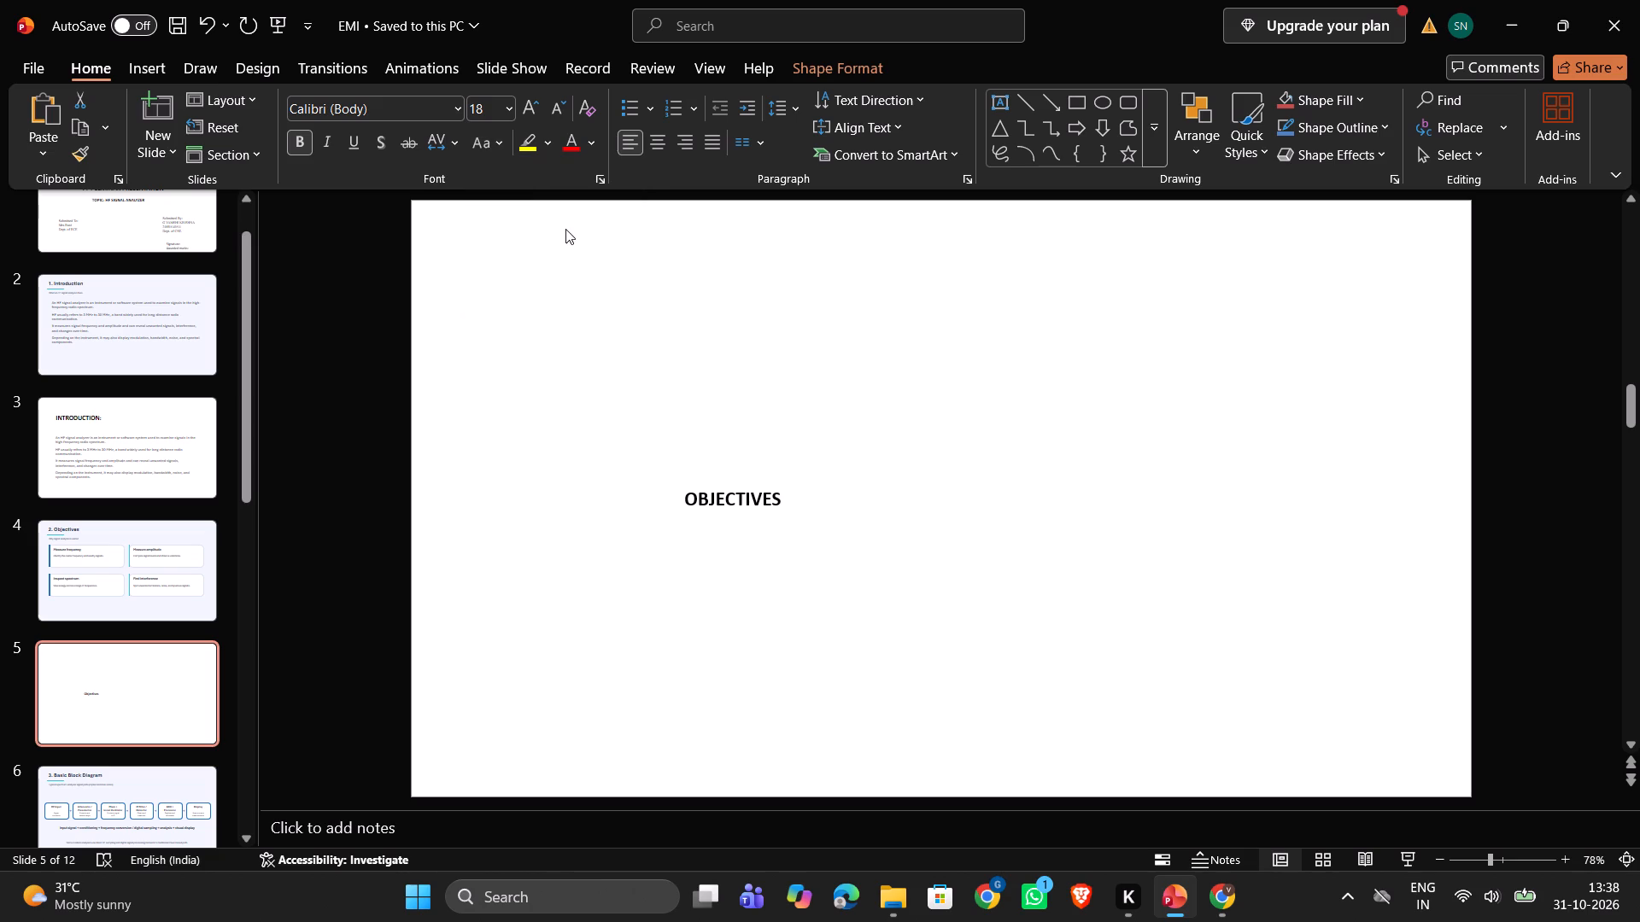
Add a colon at the end of the slide 5 heading so it reads "OBJECTIVES:".
{"action": "left_click", "coordinate": [811, 507]}
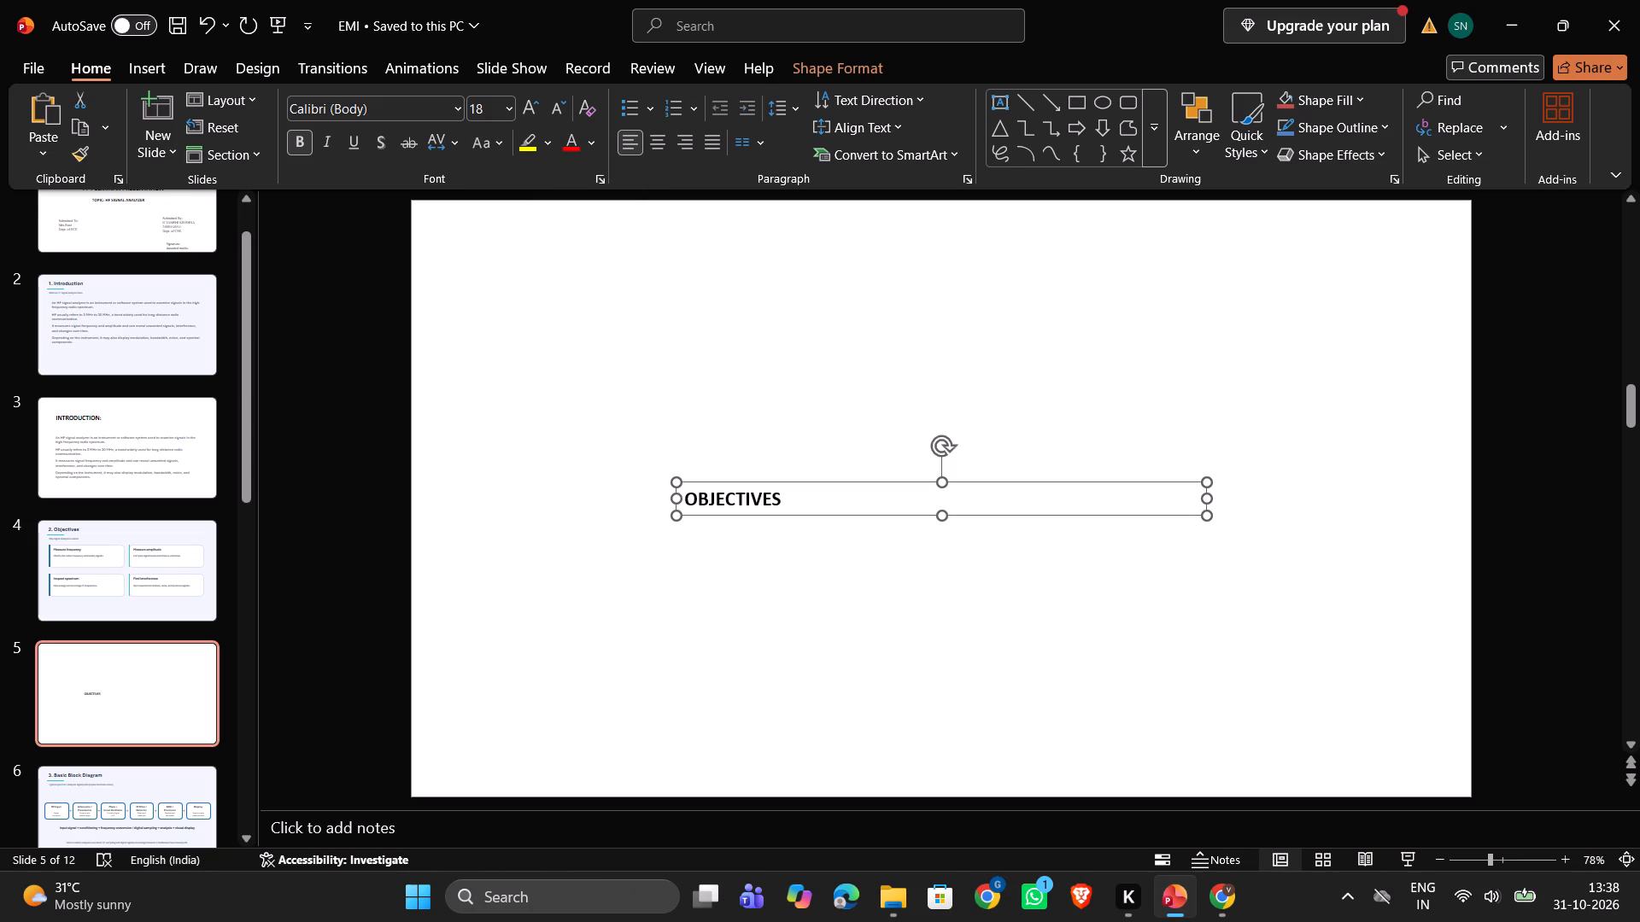
{"action": "left_click", "coordinate": [791, 494]}
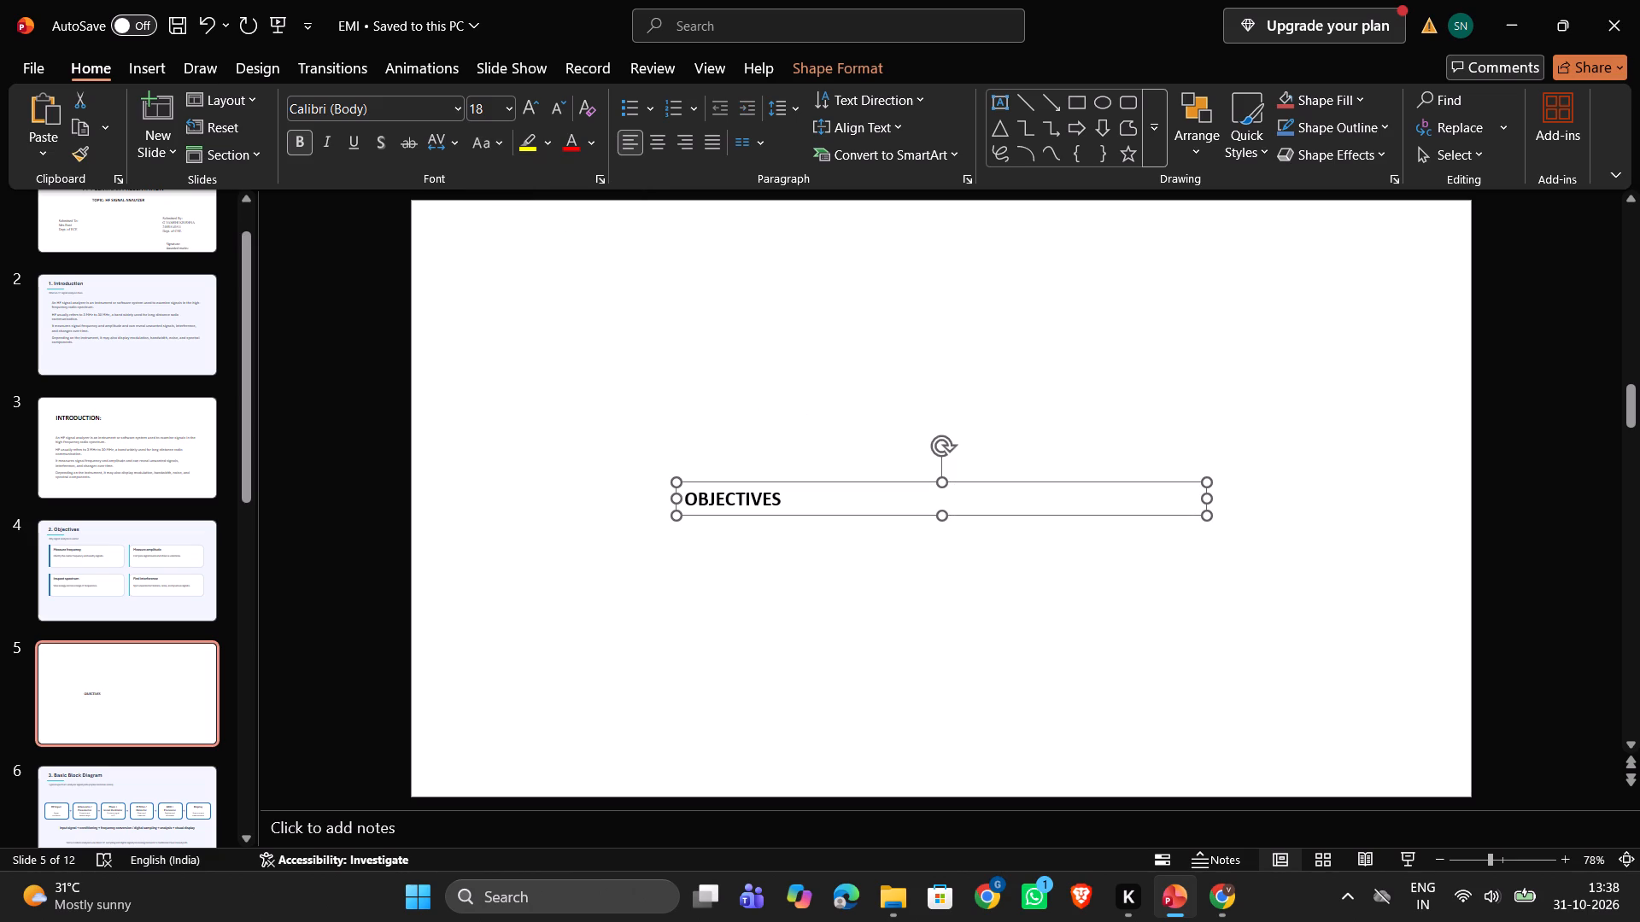
{"action": "left_click", "coordinate": [786, 502]}
{"action": "double_click", "coordinate": [786, 502]}
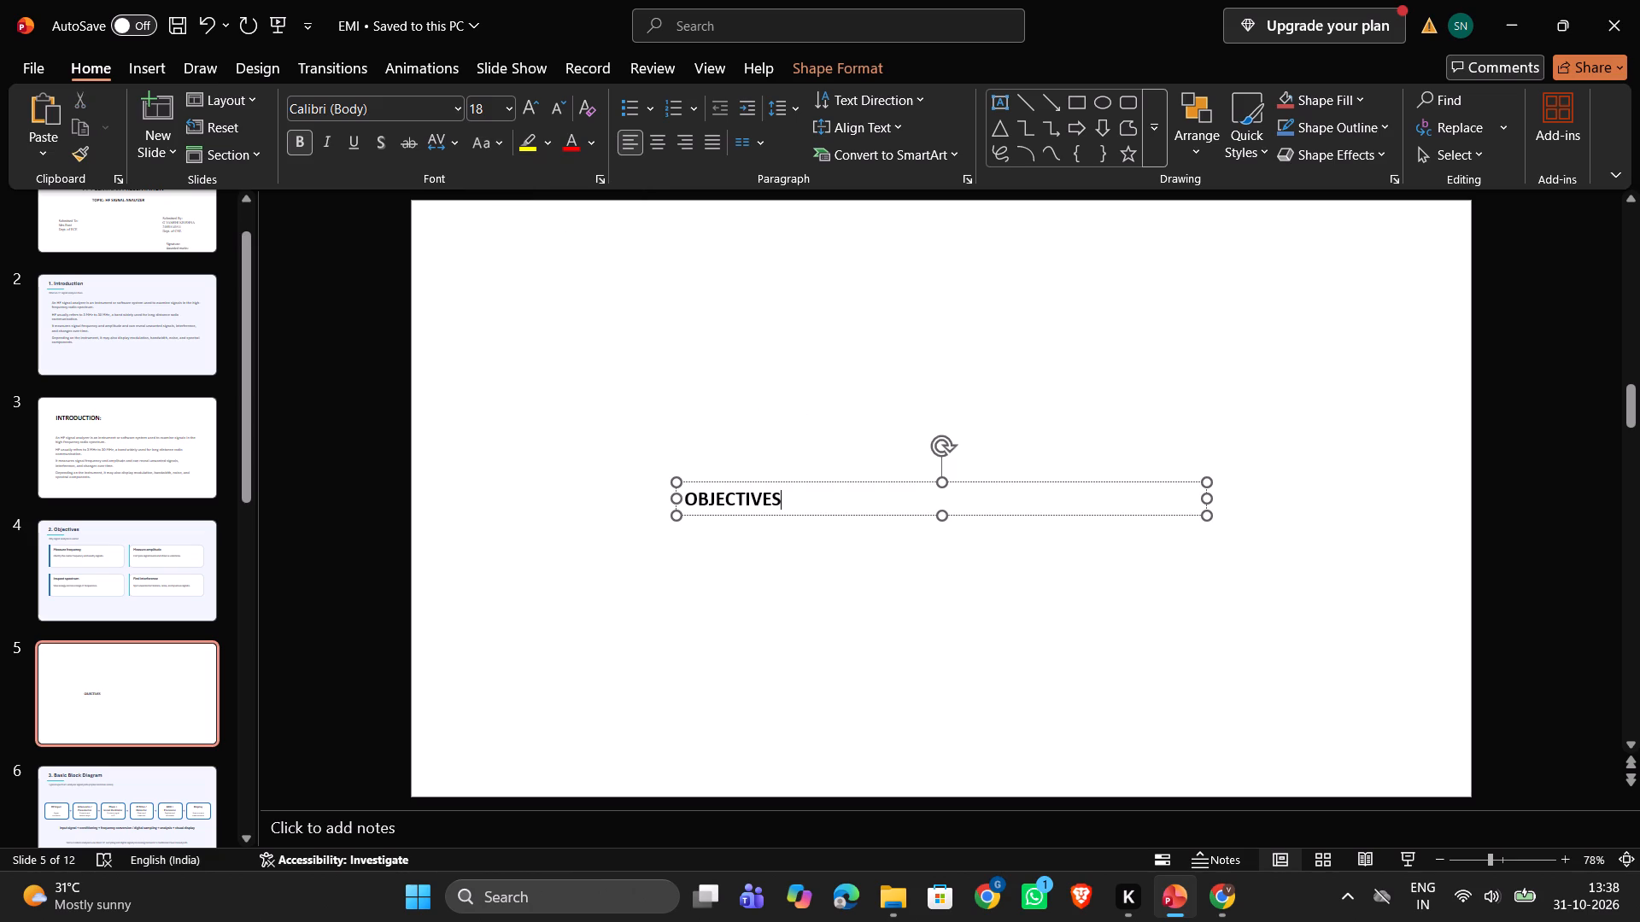
{"action": "left_click", "coordinate": [786, 502]}
{"action": "key", "text": "shift+colon"}
Enlarge the whole "OBJECTIVES:" heading on slide 5 to font size 28.
{"action": "key", "text": "ctrl+a"}
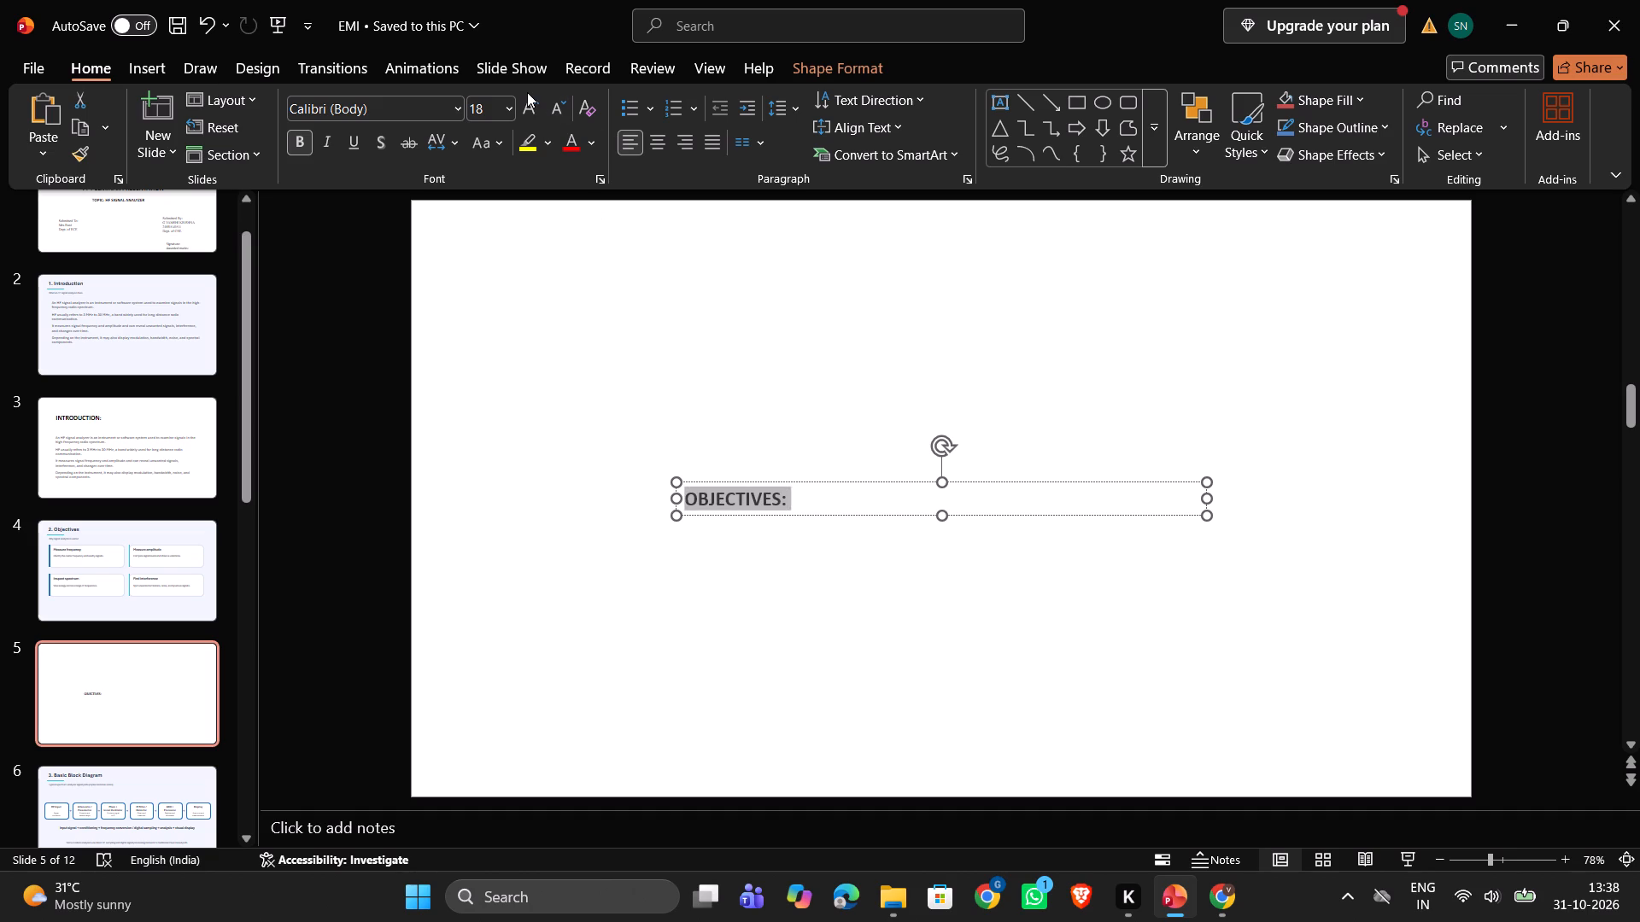
{"action": "triple_click", "coordinate": [527, 92]}
{"action": "left_click", "coordinate": [535, 107]}
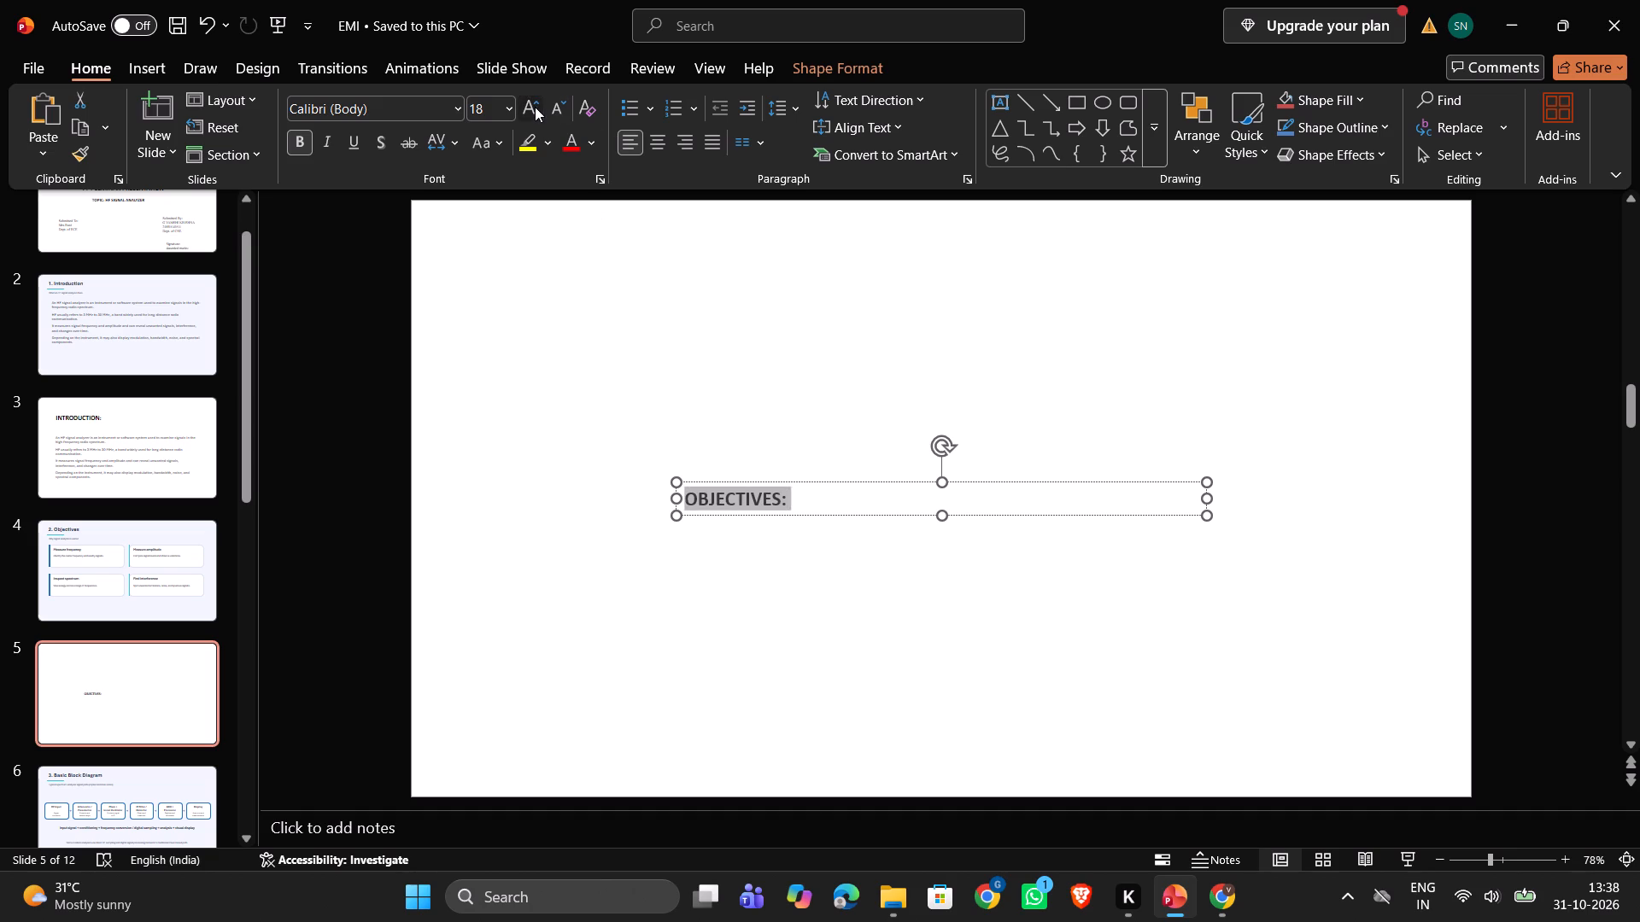
{"action": "left_click", "coordinate": [535, 107]}
{"action": "left_click", "coordinate": [535, 107]}
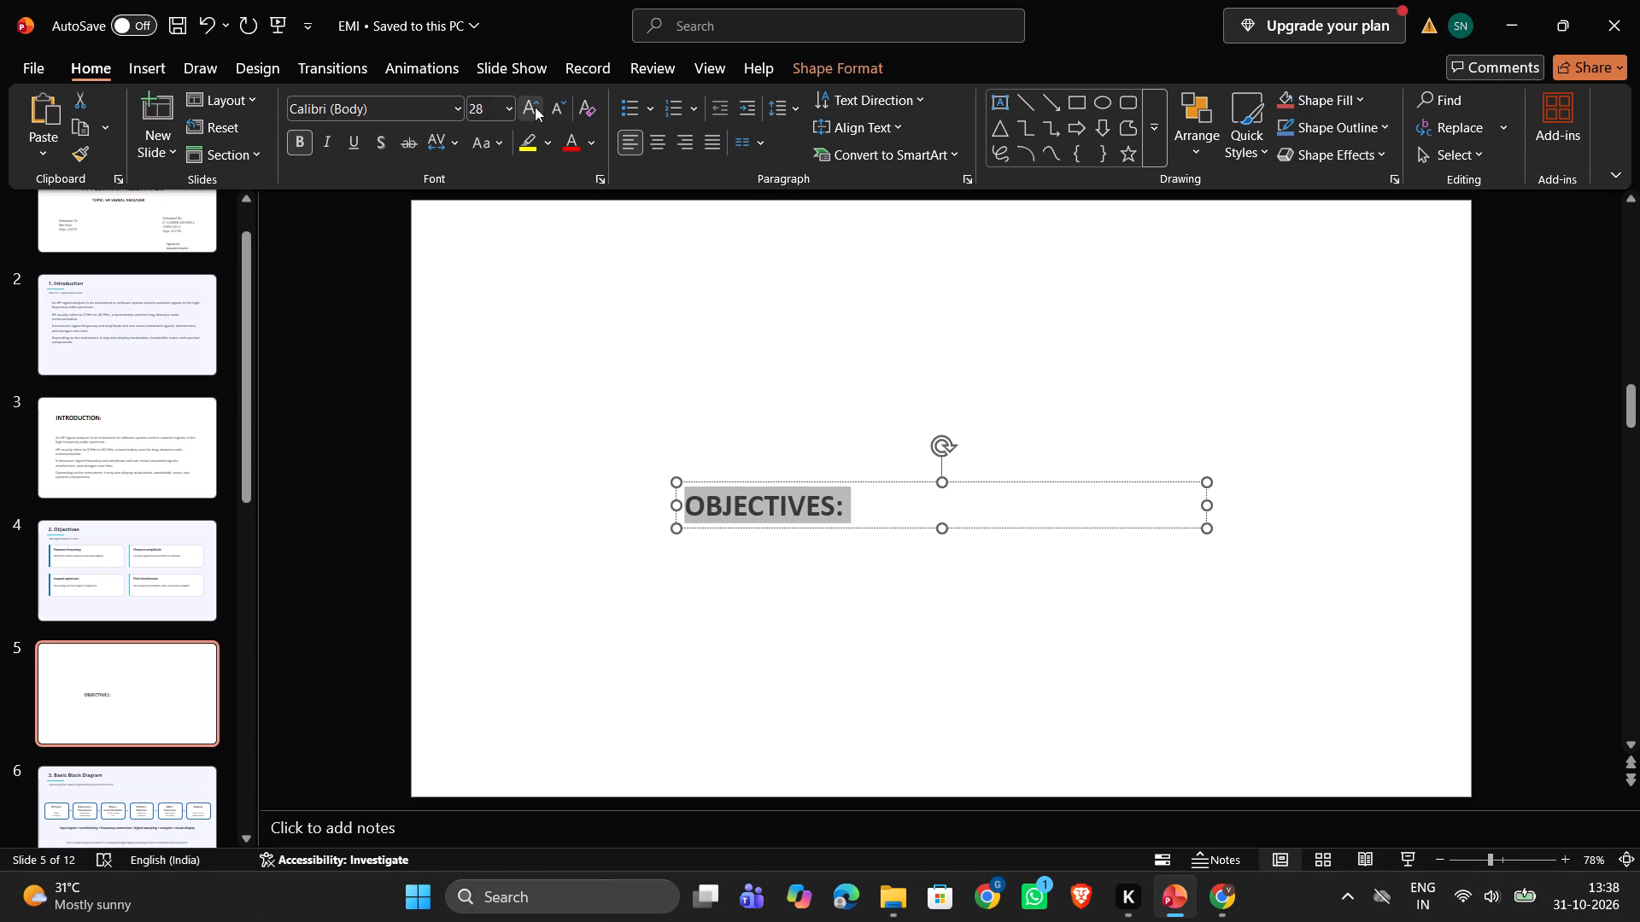
{"action": "left_click", "coordinate": [757, 279]}
{"action": "left_click", "coordinate": [781, 490]}
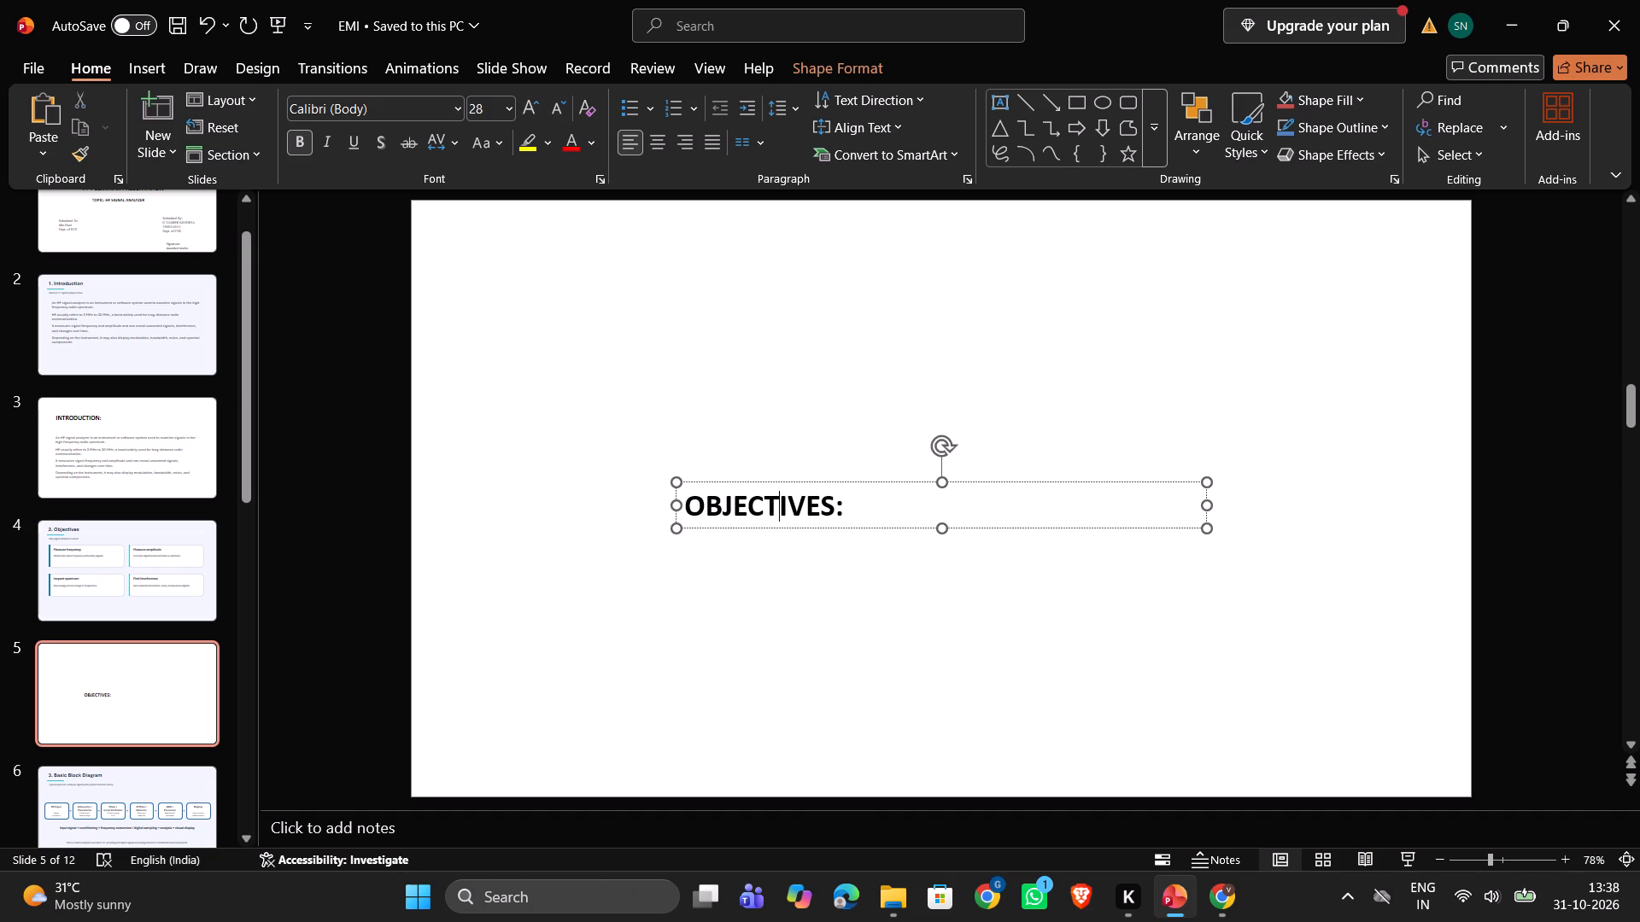
{"action": "left_click_drag", "start_coordinate": [818, 485], "coordinate": [698, 316]}
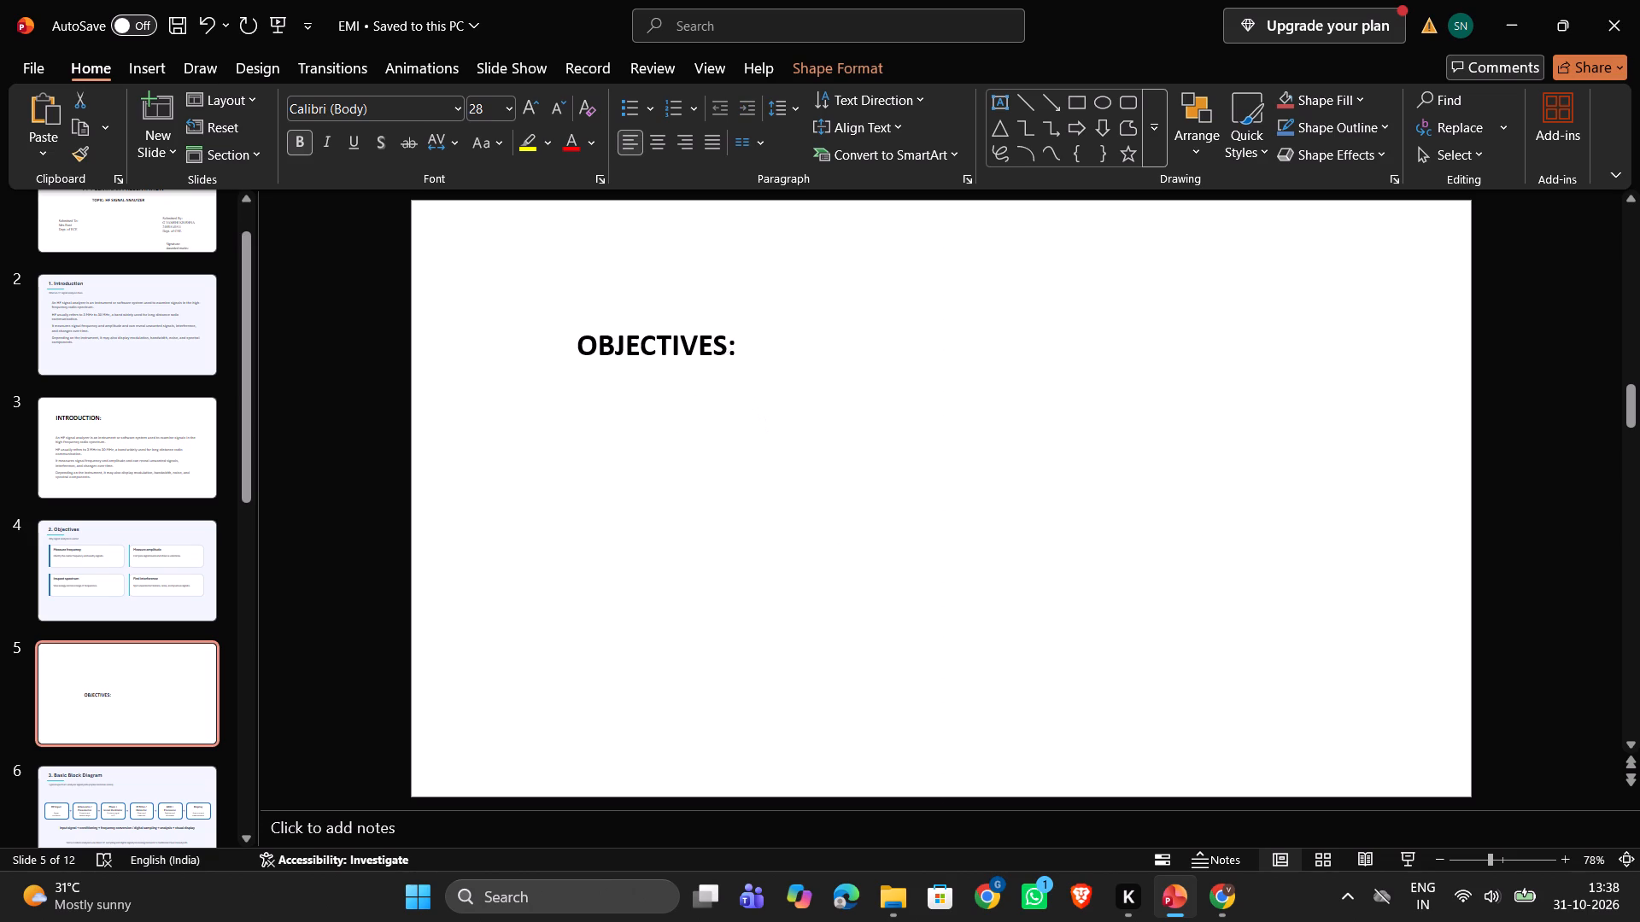
{"action": "left_click_drag", "start_coordinate": [698, 316], "coordinate": [690, 307]}
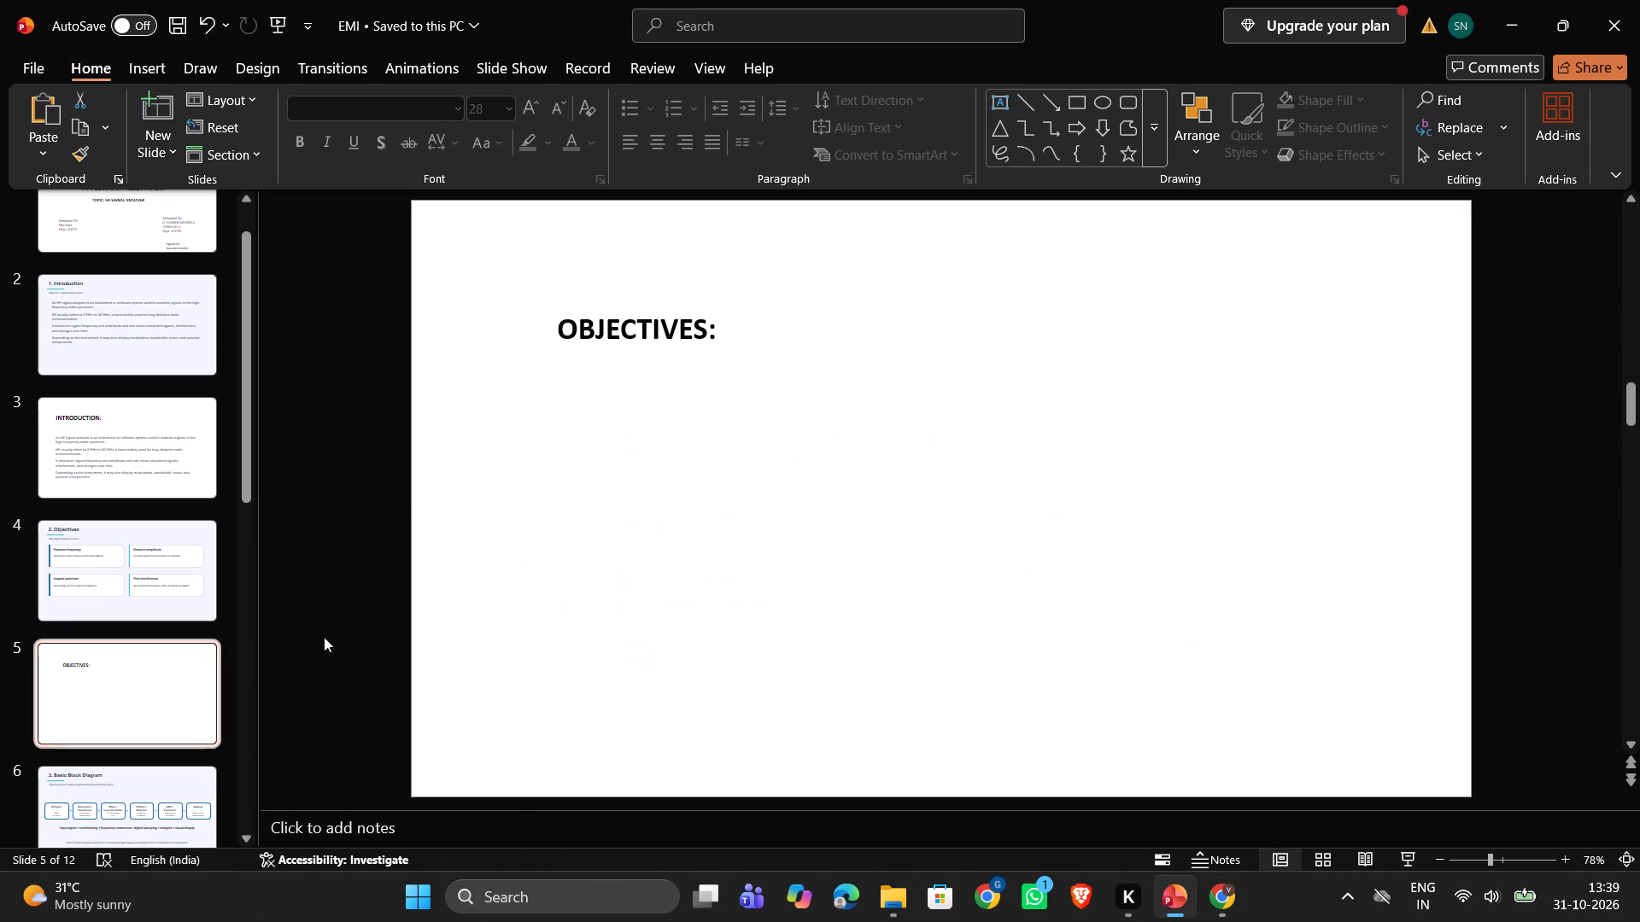
{"action": "left_click", "coordinate": [532, 542]}
{"action": "key", "text": "ctrl+v"}
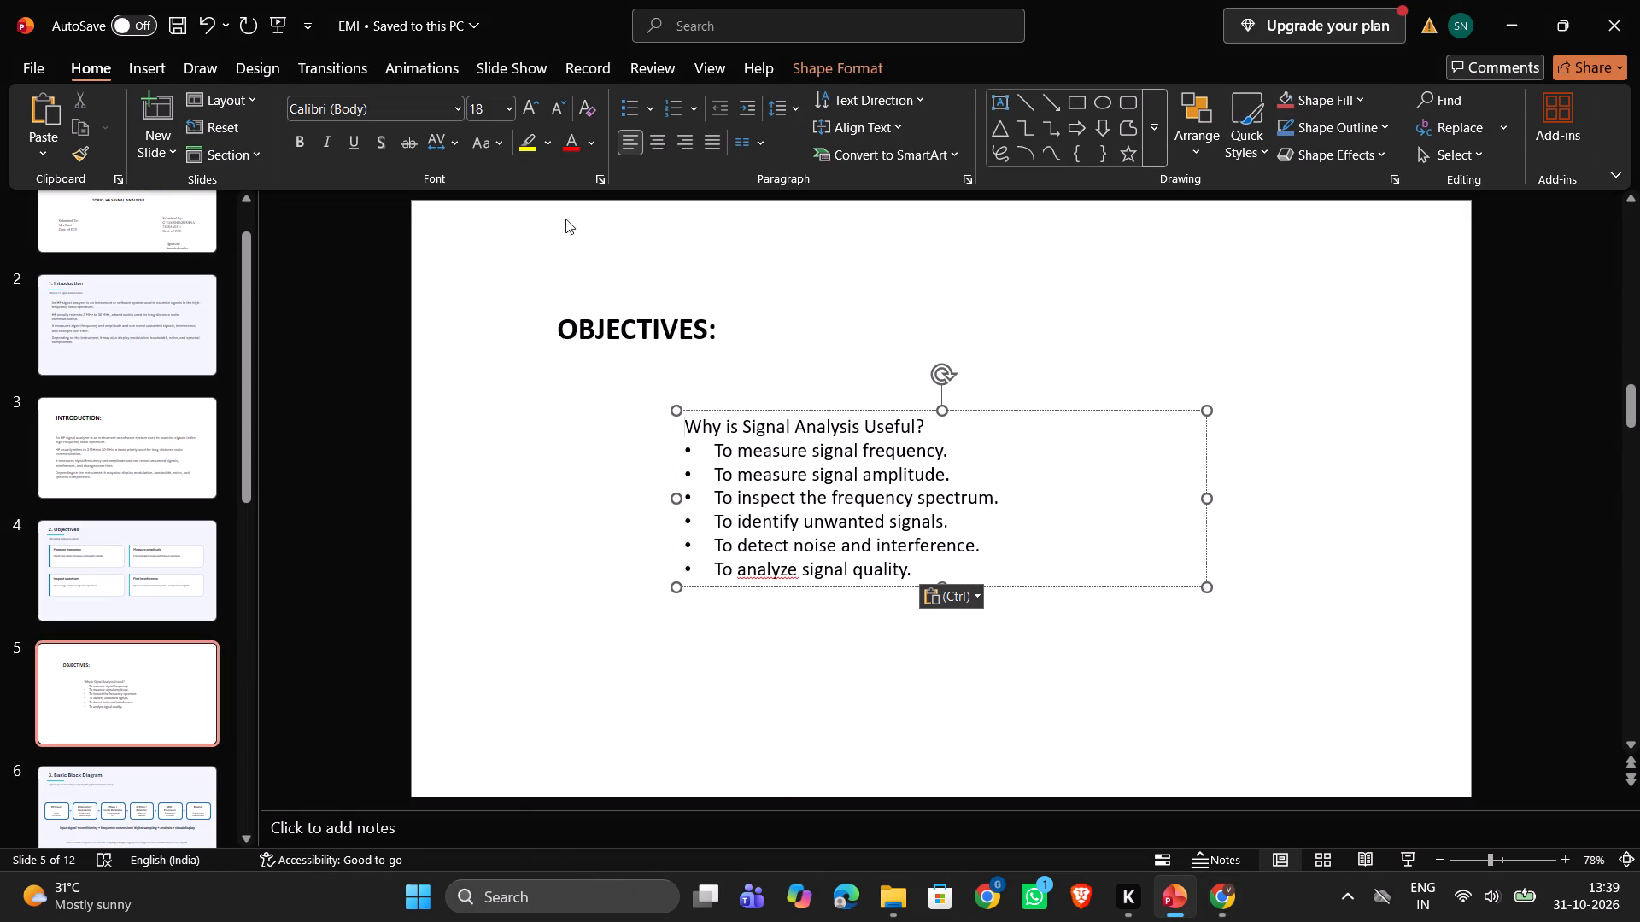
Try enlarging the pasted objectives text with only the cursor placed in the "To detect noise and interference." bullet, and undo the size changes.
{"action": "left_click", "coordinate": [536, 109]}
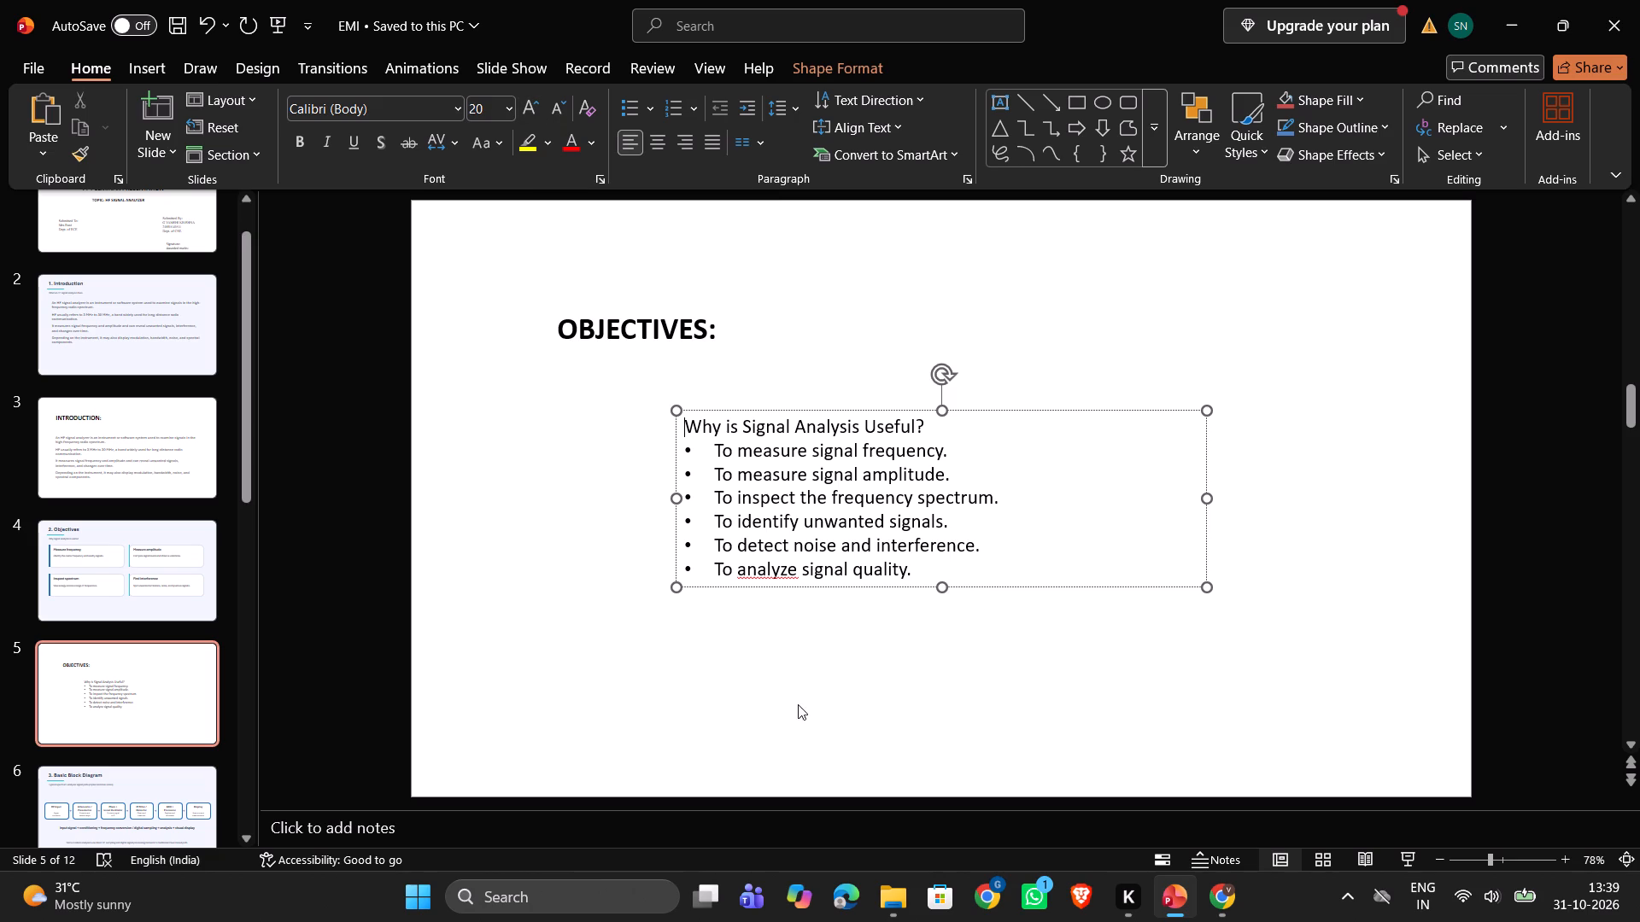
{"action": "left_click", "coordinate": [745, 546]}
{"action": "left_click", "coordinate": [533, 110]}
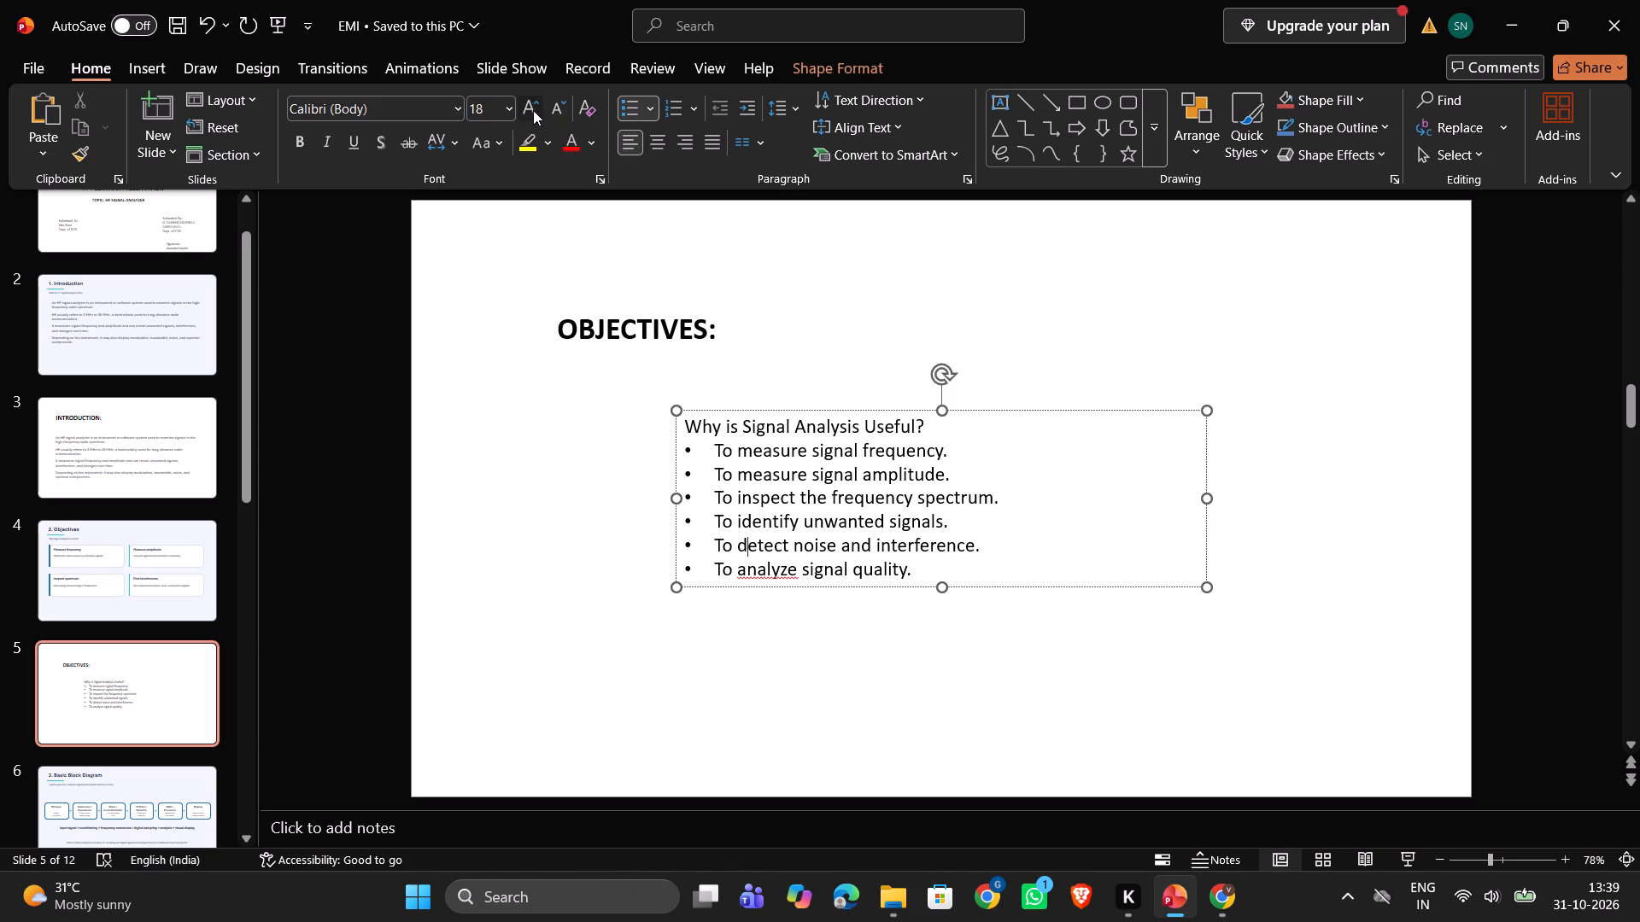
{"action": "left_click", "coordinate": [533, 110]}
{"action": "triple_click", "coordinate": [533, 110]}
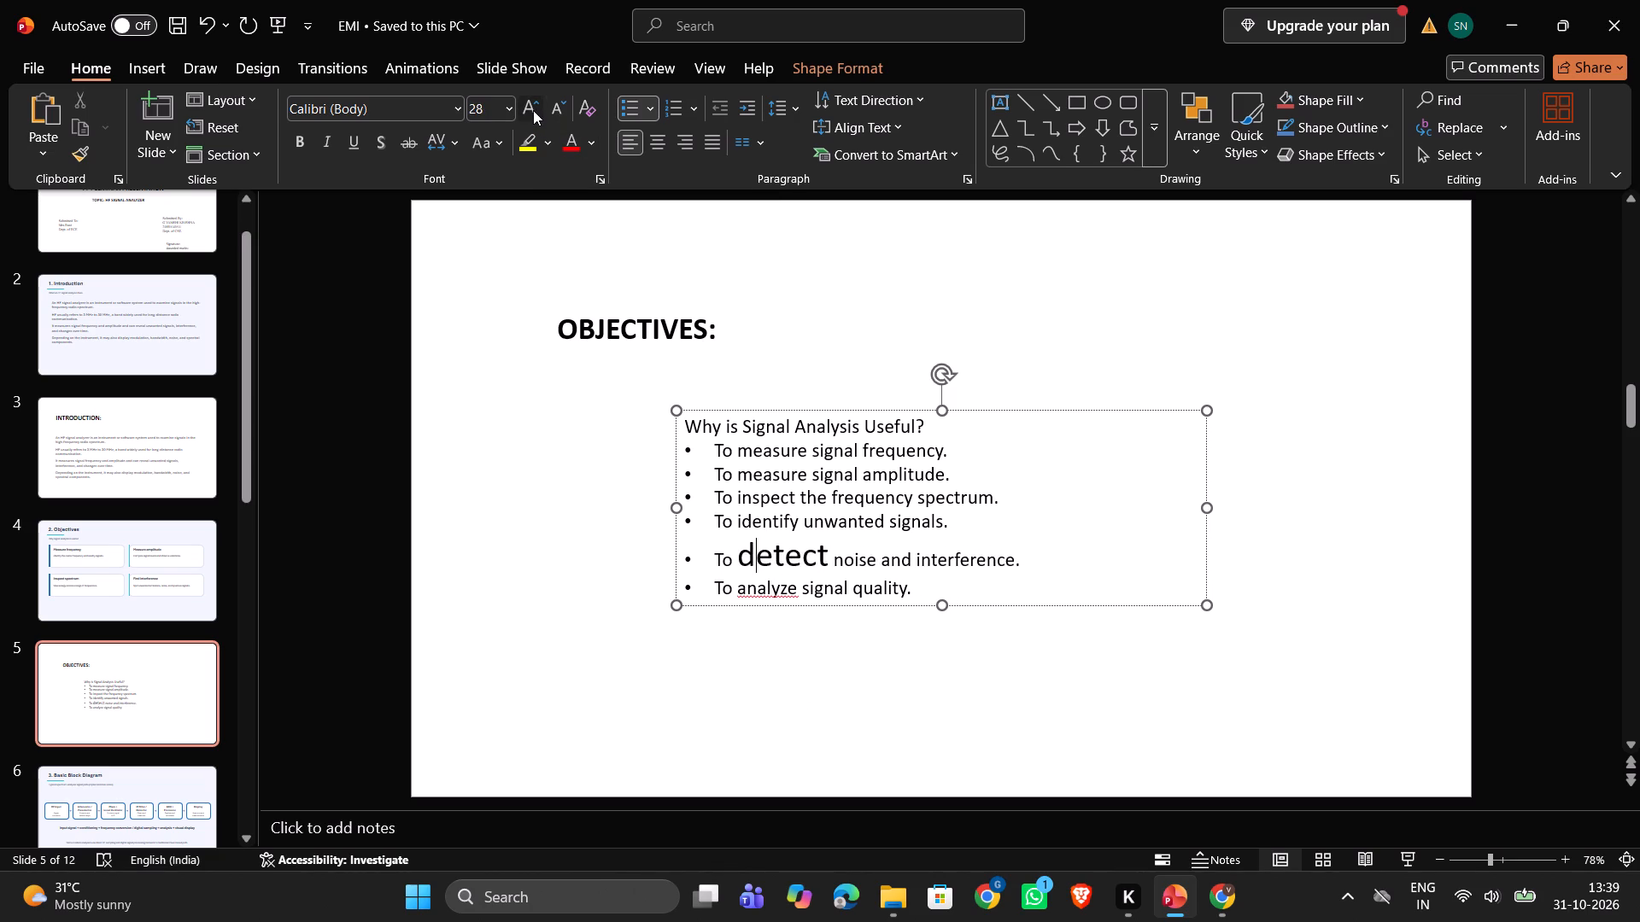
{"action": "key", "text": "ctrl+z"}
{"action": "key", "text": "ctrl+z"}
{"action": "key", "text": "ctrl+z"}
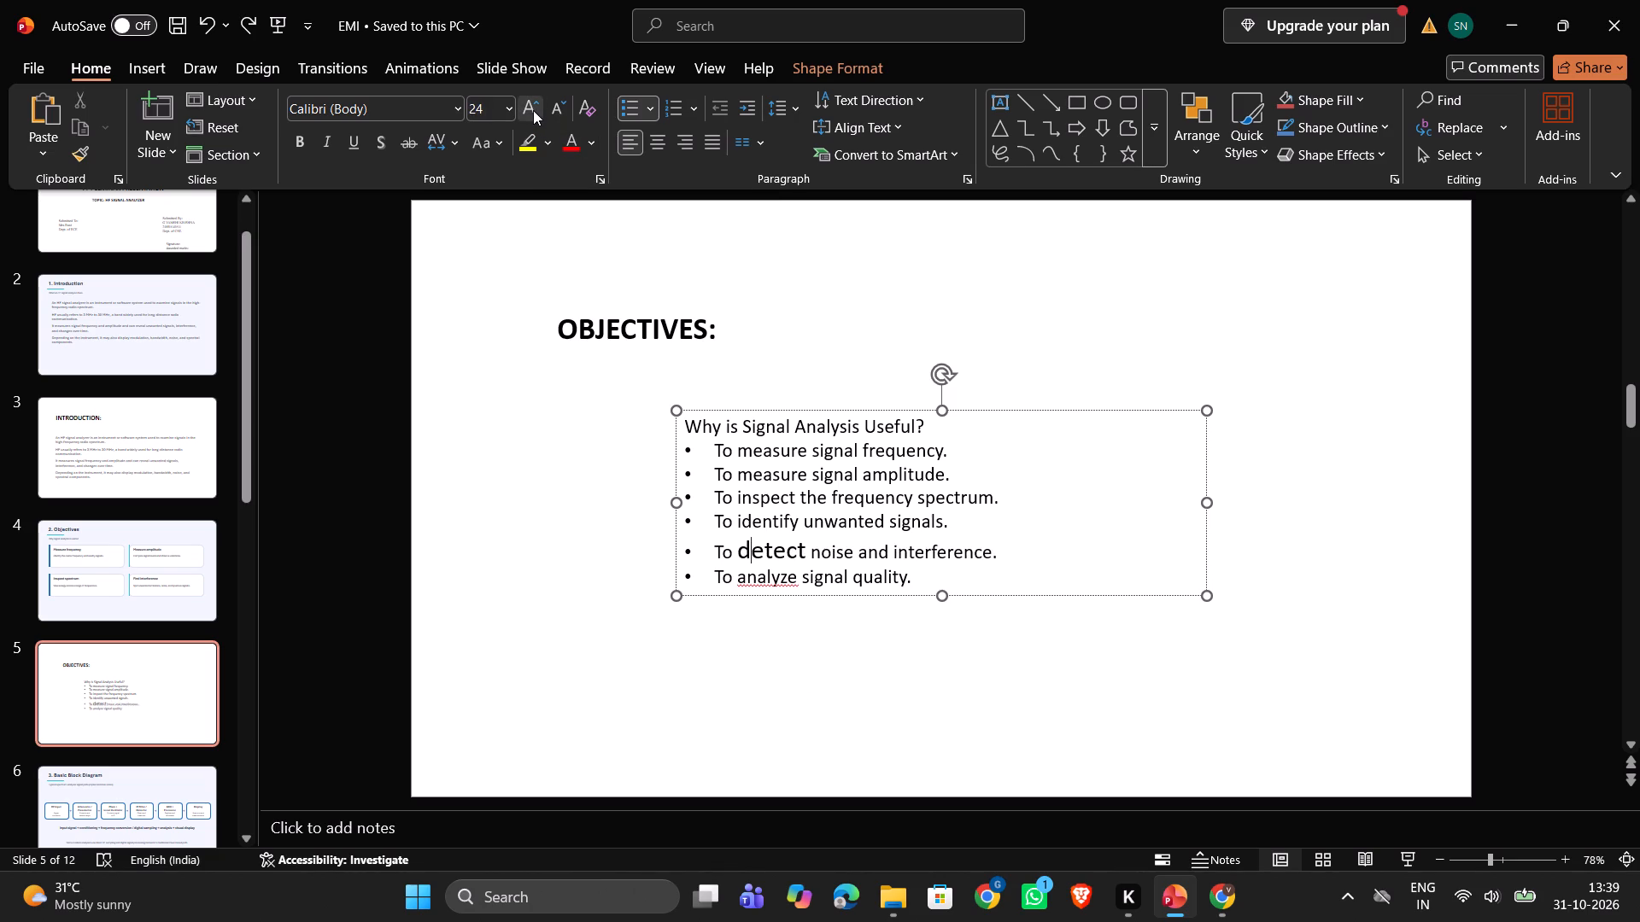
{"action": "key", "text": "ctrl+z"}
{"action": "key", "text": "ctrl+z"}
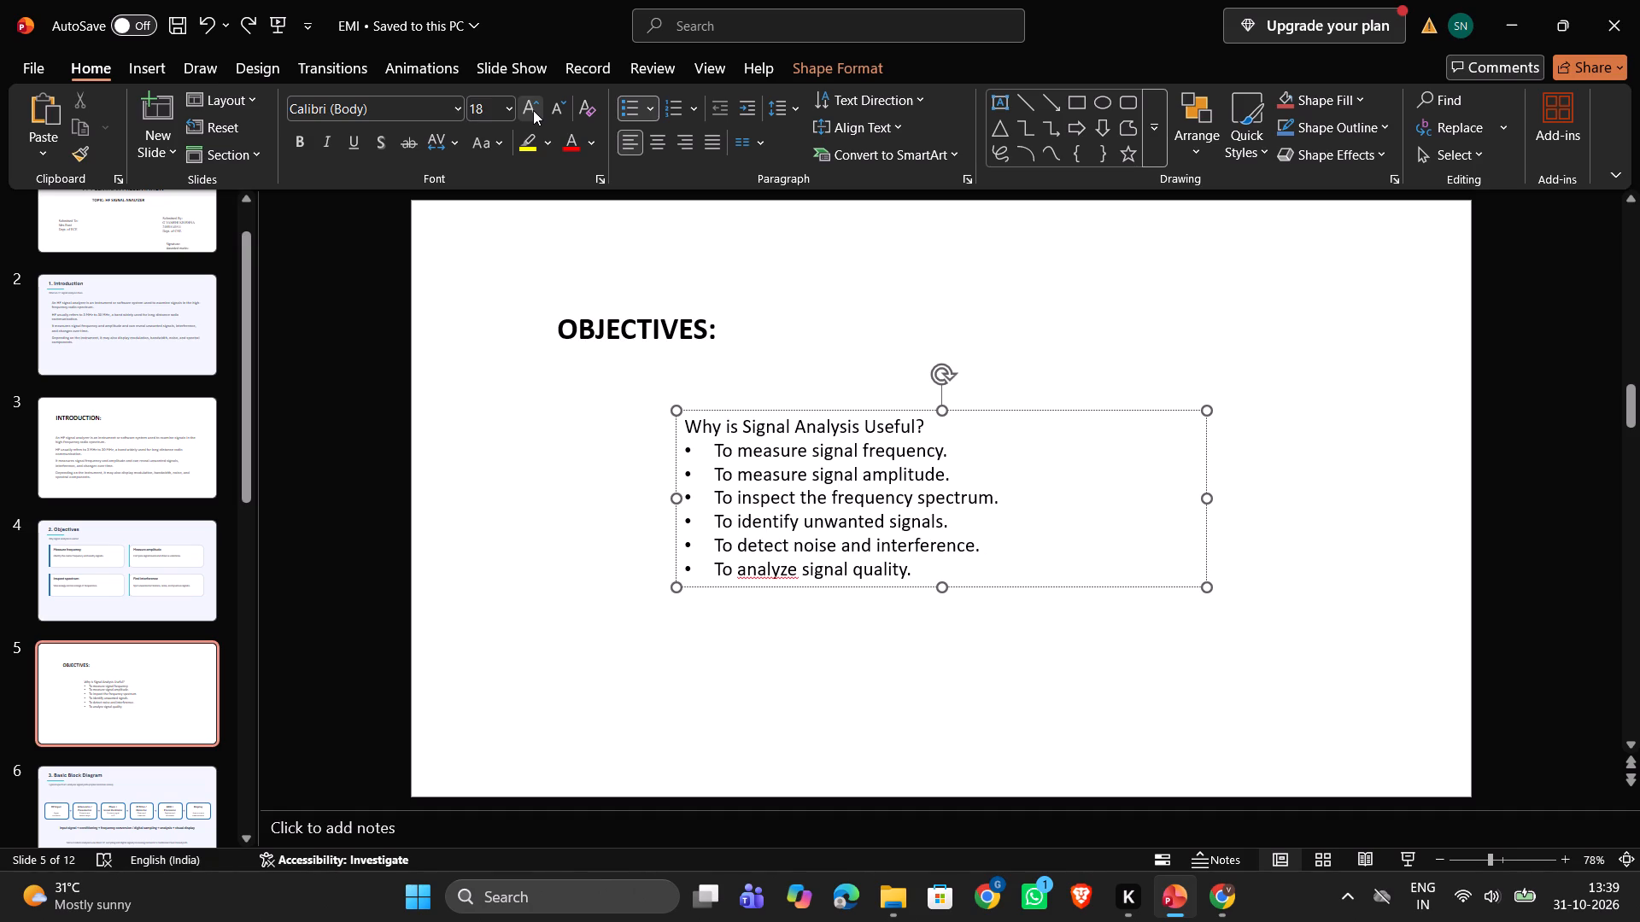
Set all the text in the pasted objectives text box on slide 5 to font size 20.
{"action": "left_click", "coordinate": [708, 438]}
{"action": "key", "text": "ctrl+a"}
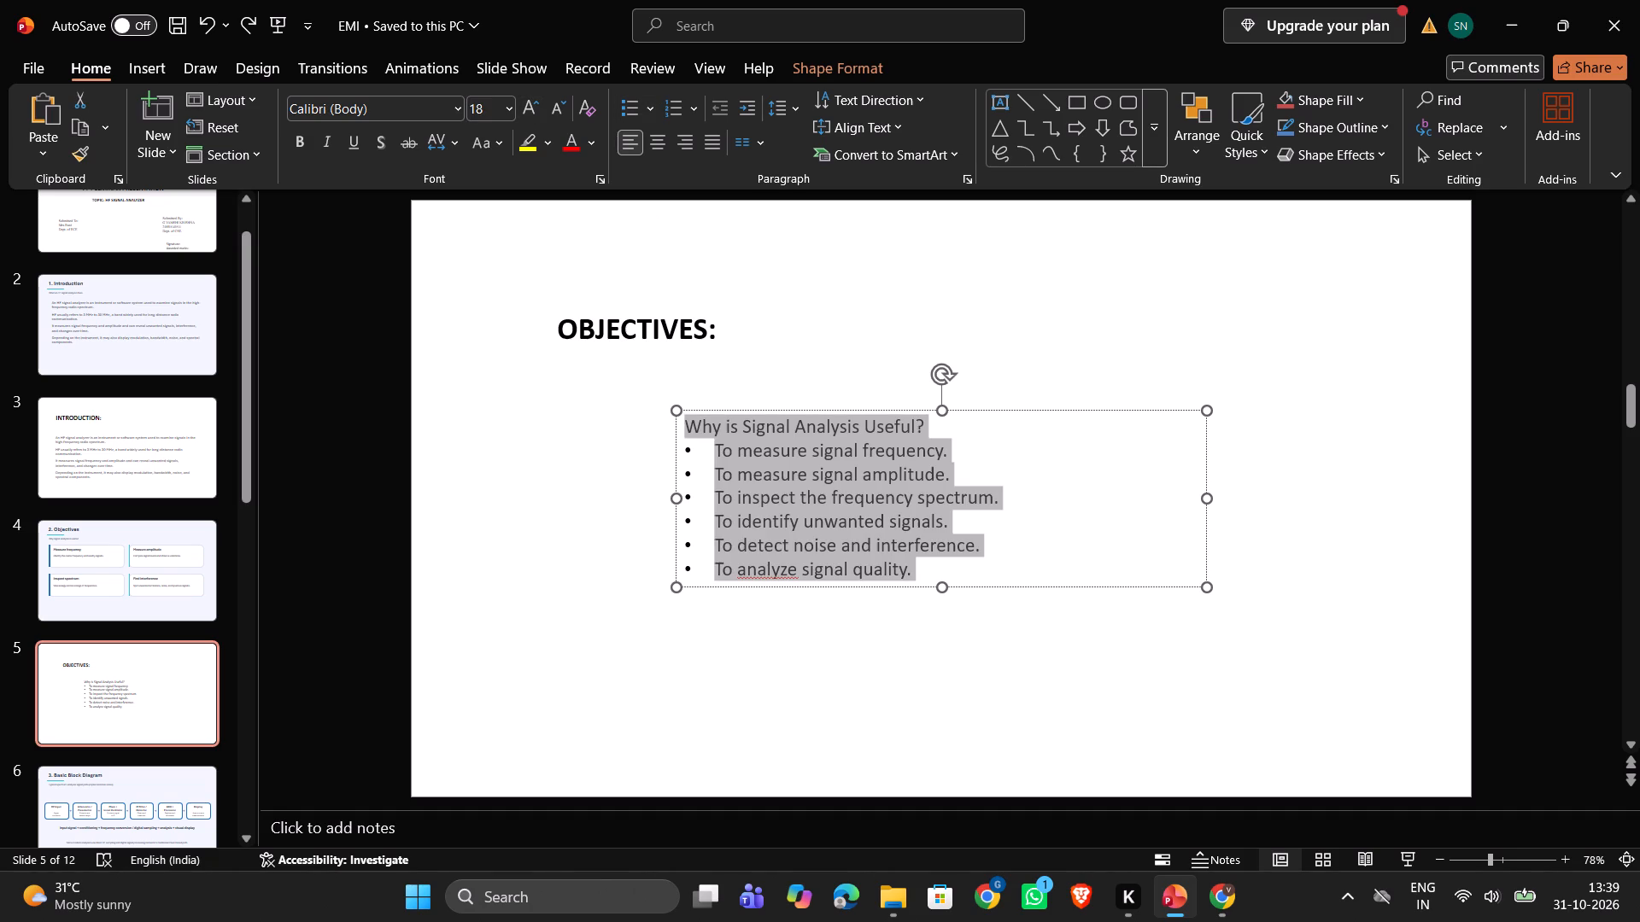
{"action": "left_click", "coordinate": [534, 106]}
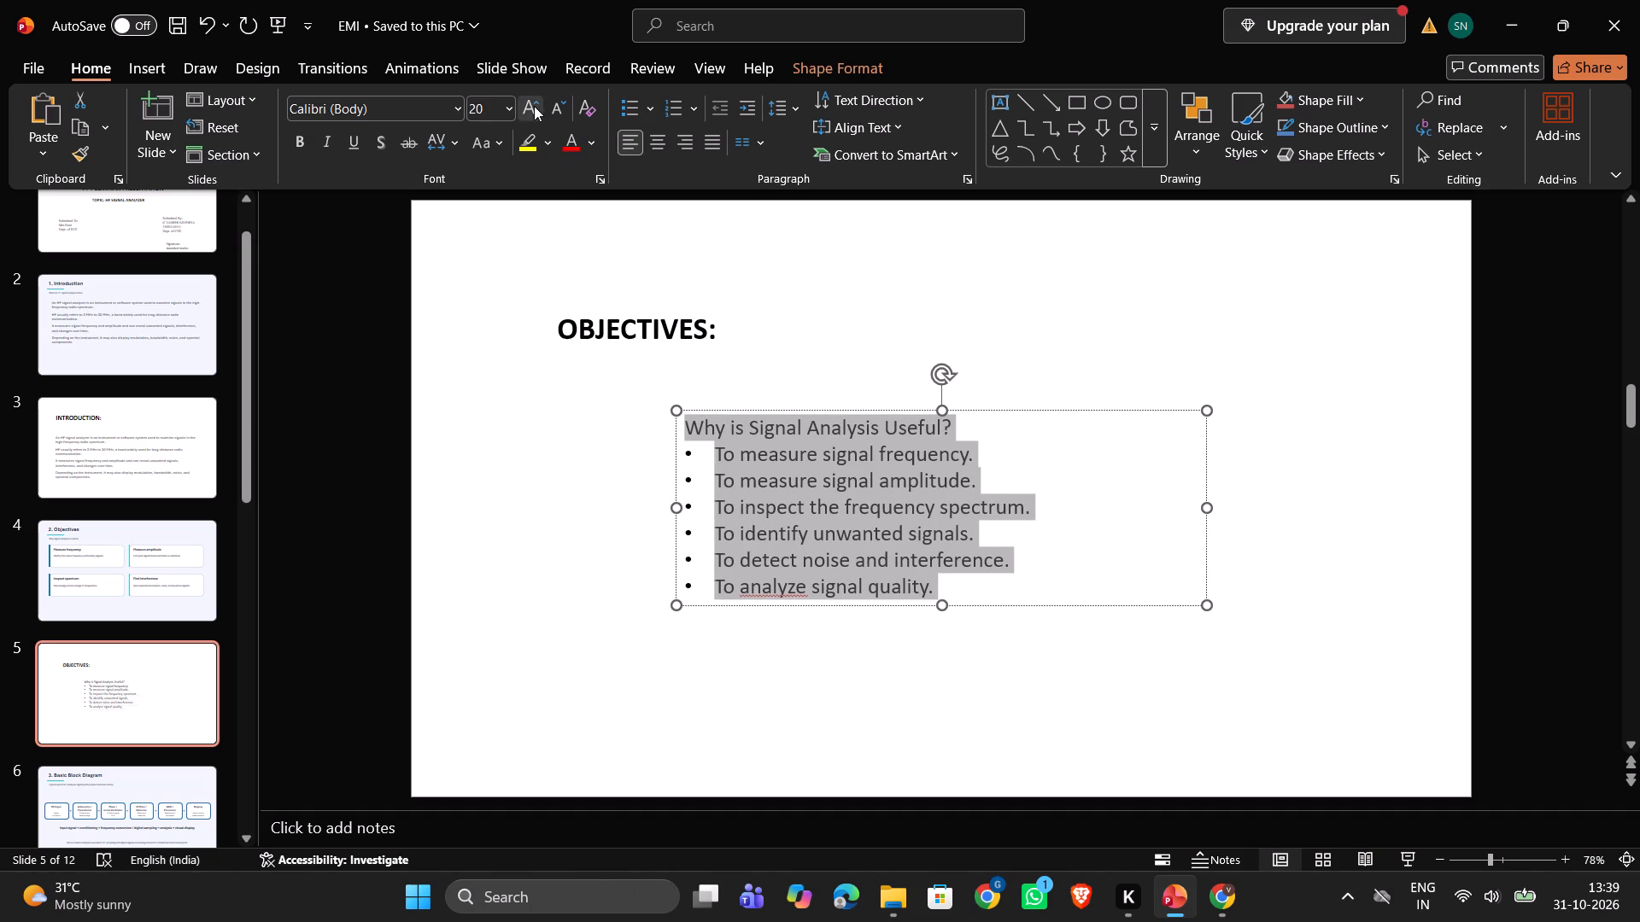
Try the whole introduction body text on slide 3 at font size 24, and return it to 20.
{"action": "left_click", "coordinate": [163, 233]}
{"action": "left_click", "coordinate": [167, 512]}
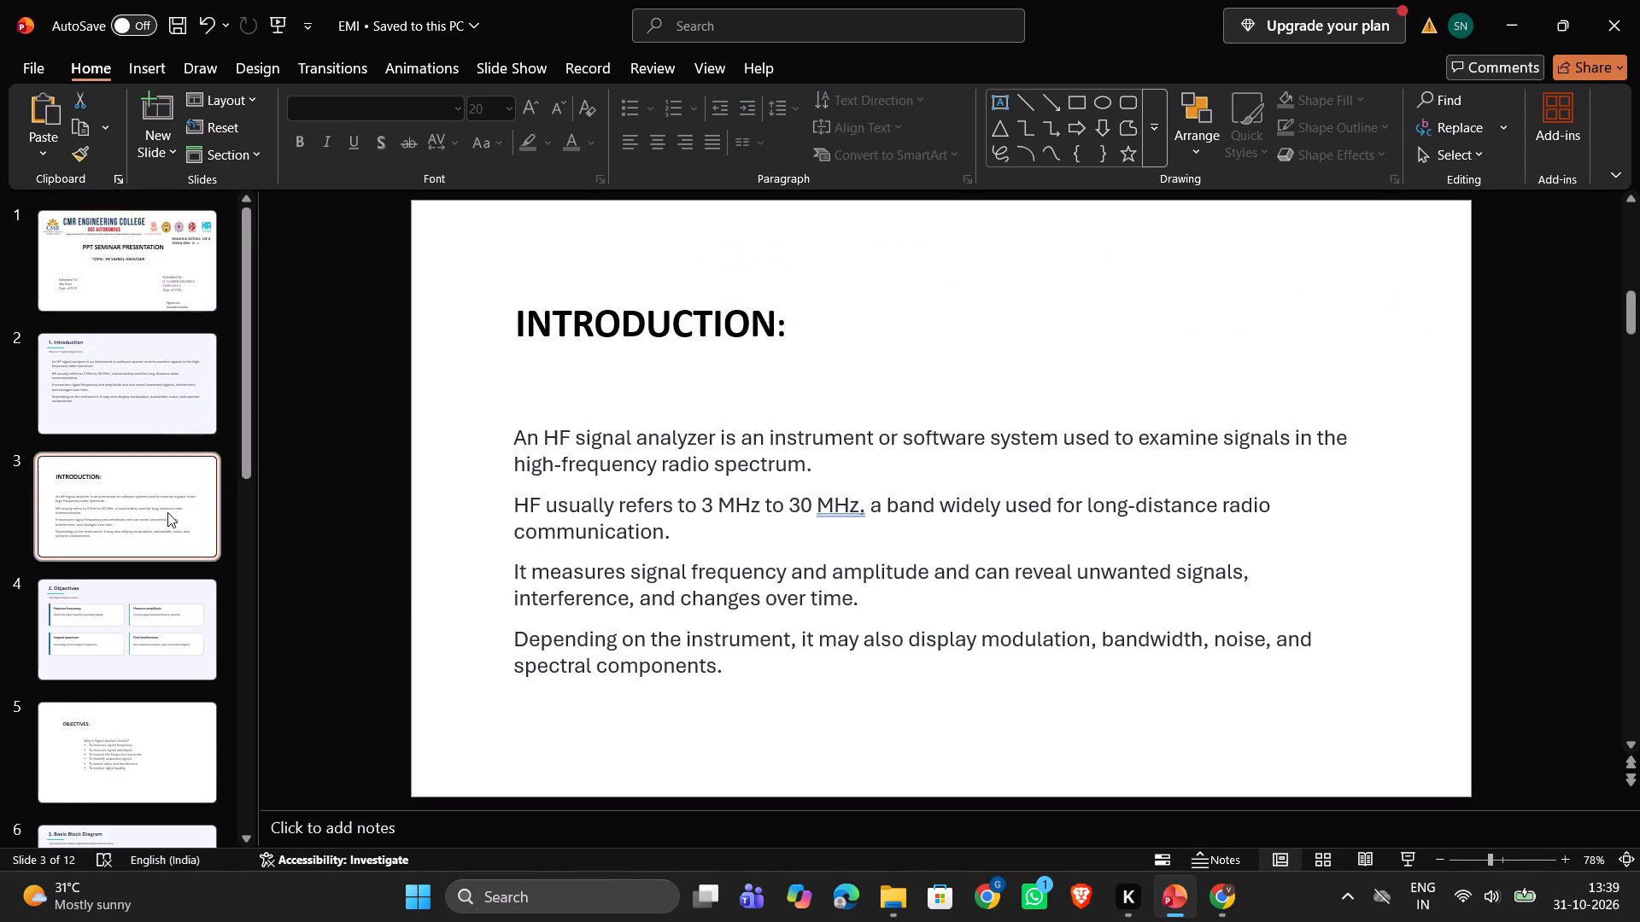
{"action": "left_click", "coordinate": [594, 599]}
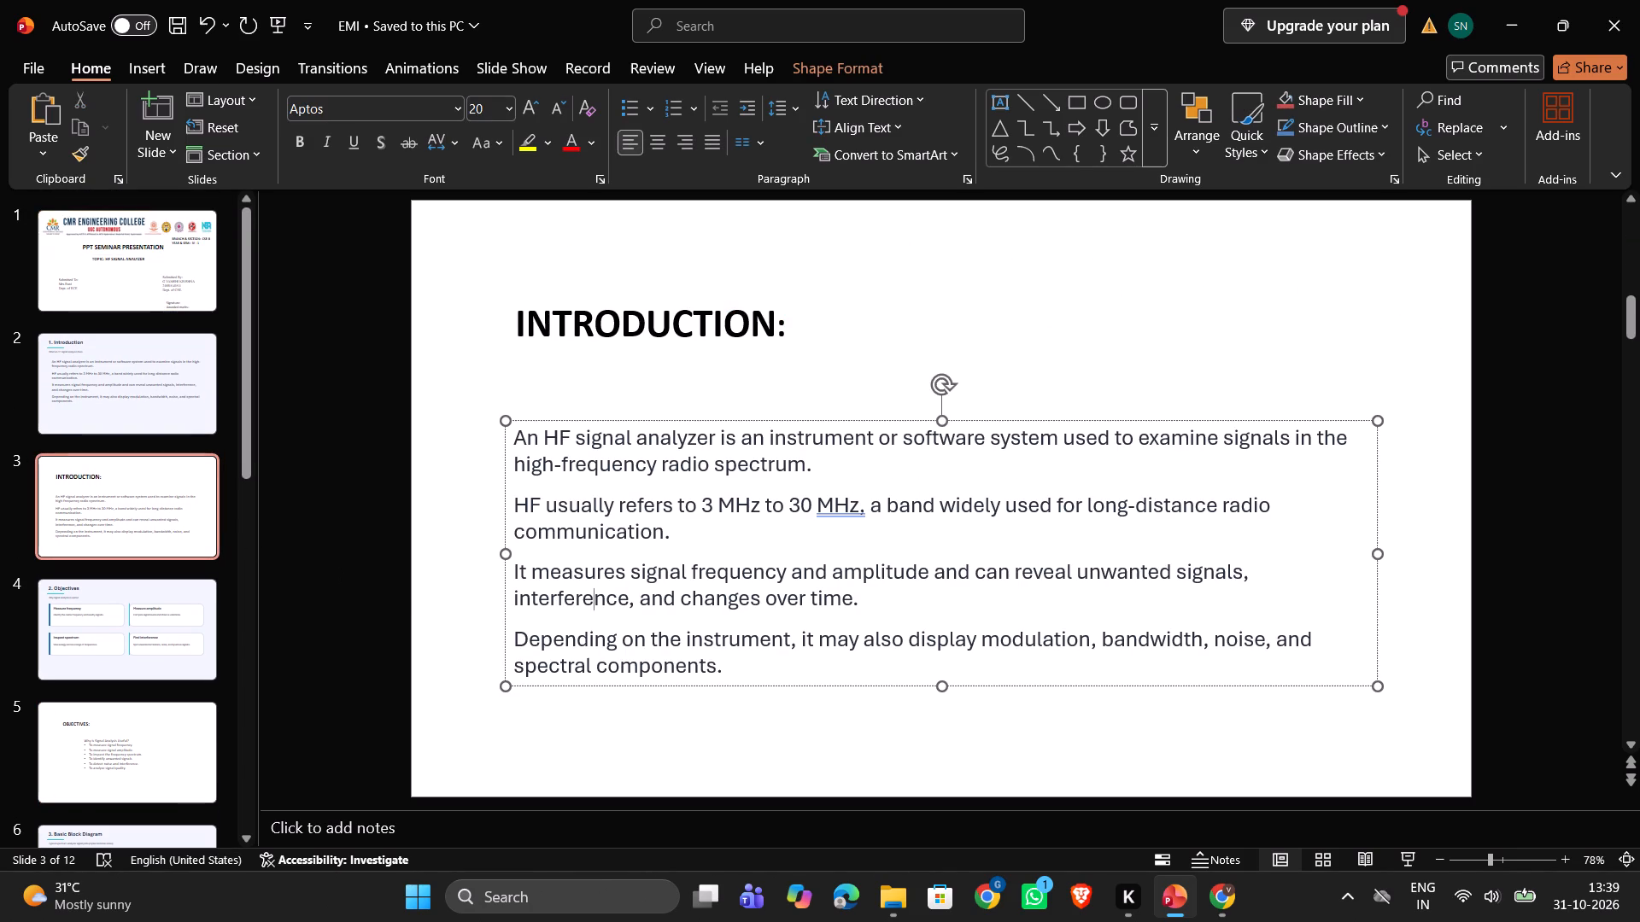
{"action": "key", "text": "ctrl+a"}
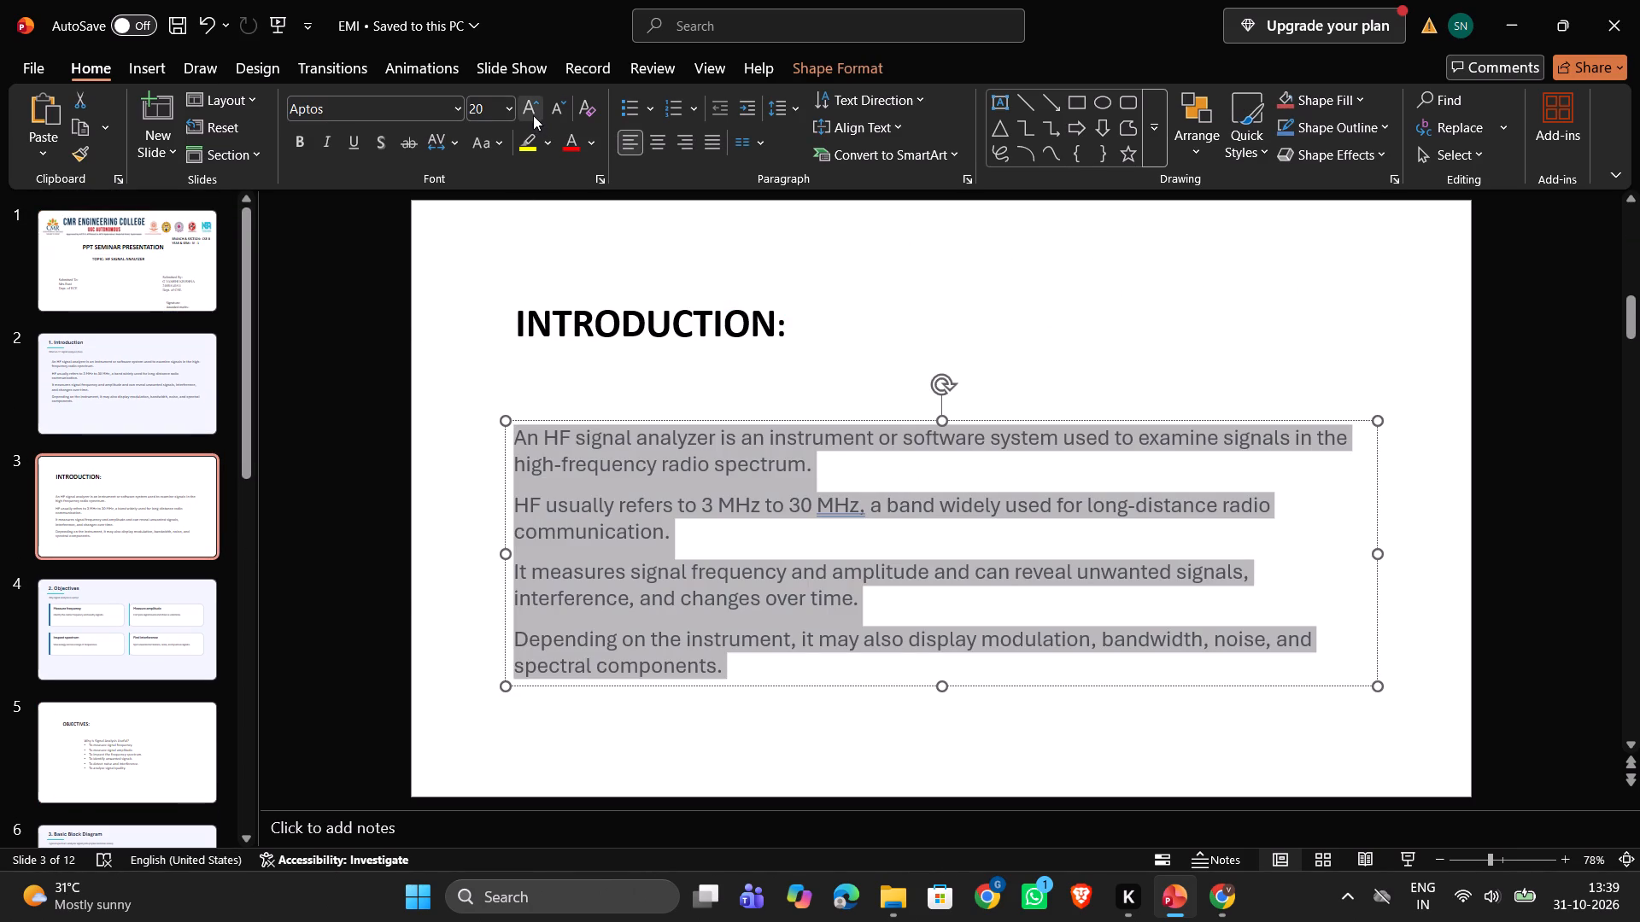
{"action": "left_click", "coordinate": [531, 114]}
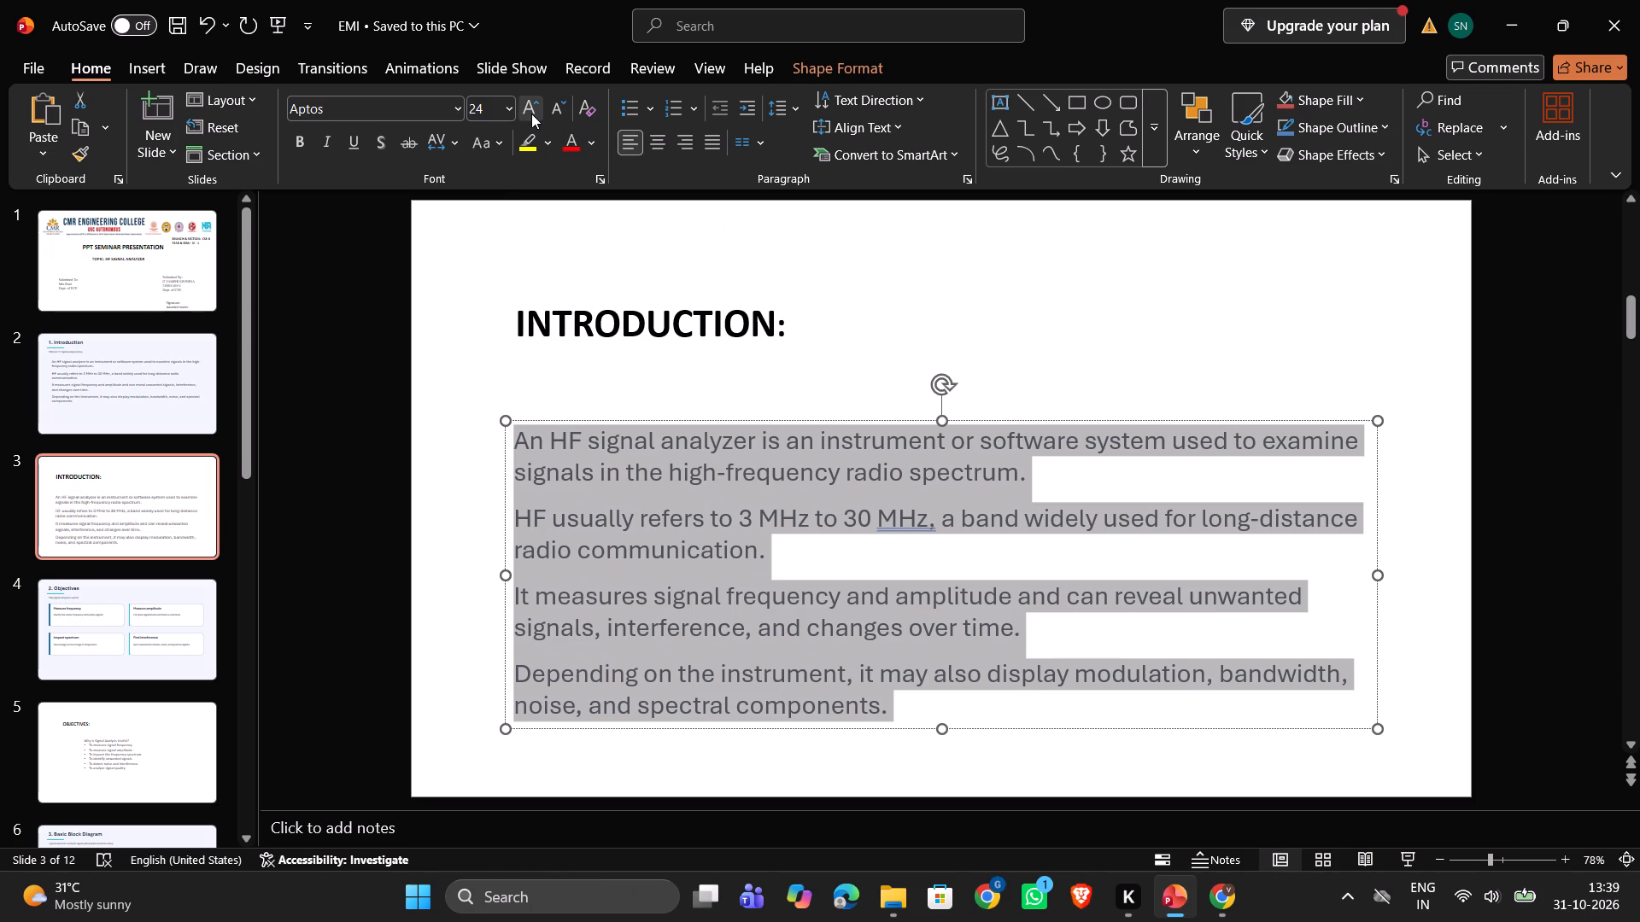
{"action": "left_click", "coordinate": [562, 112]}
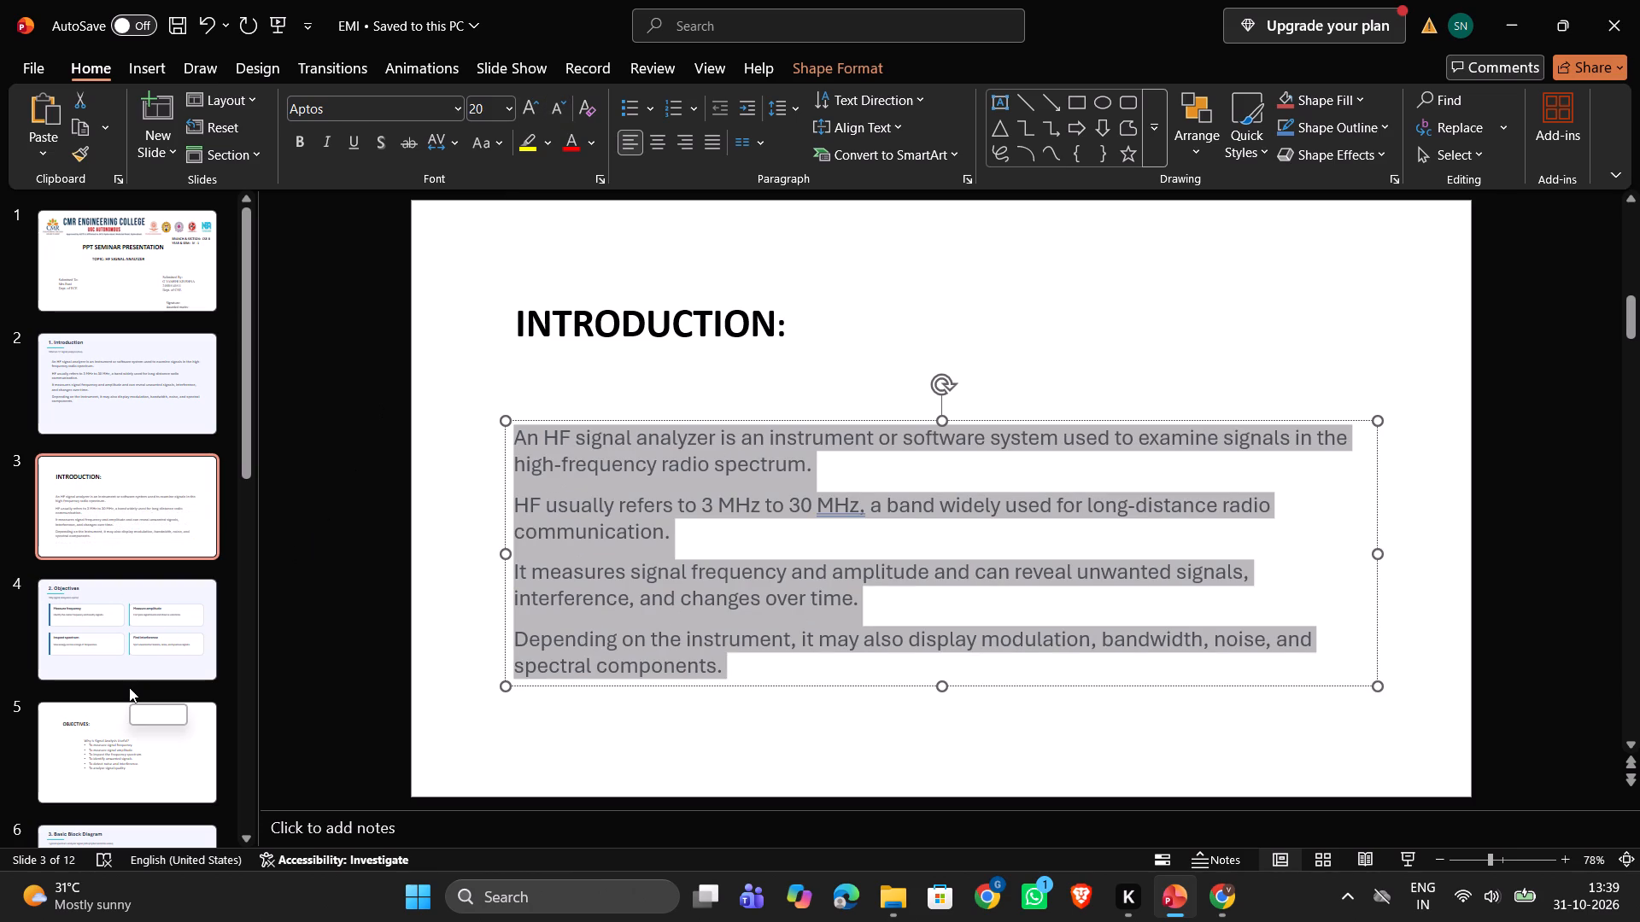
Widen the signal-analysis bullet text box on slide 5 by extending its left edge to just left of the OBJECTIVES heading.
{"action": "left_click", "coordinate": [132, 715]}
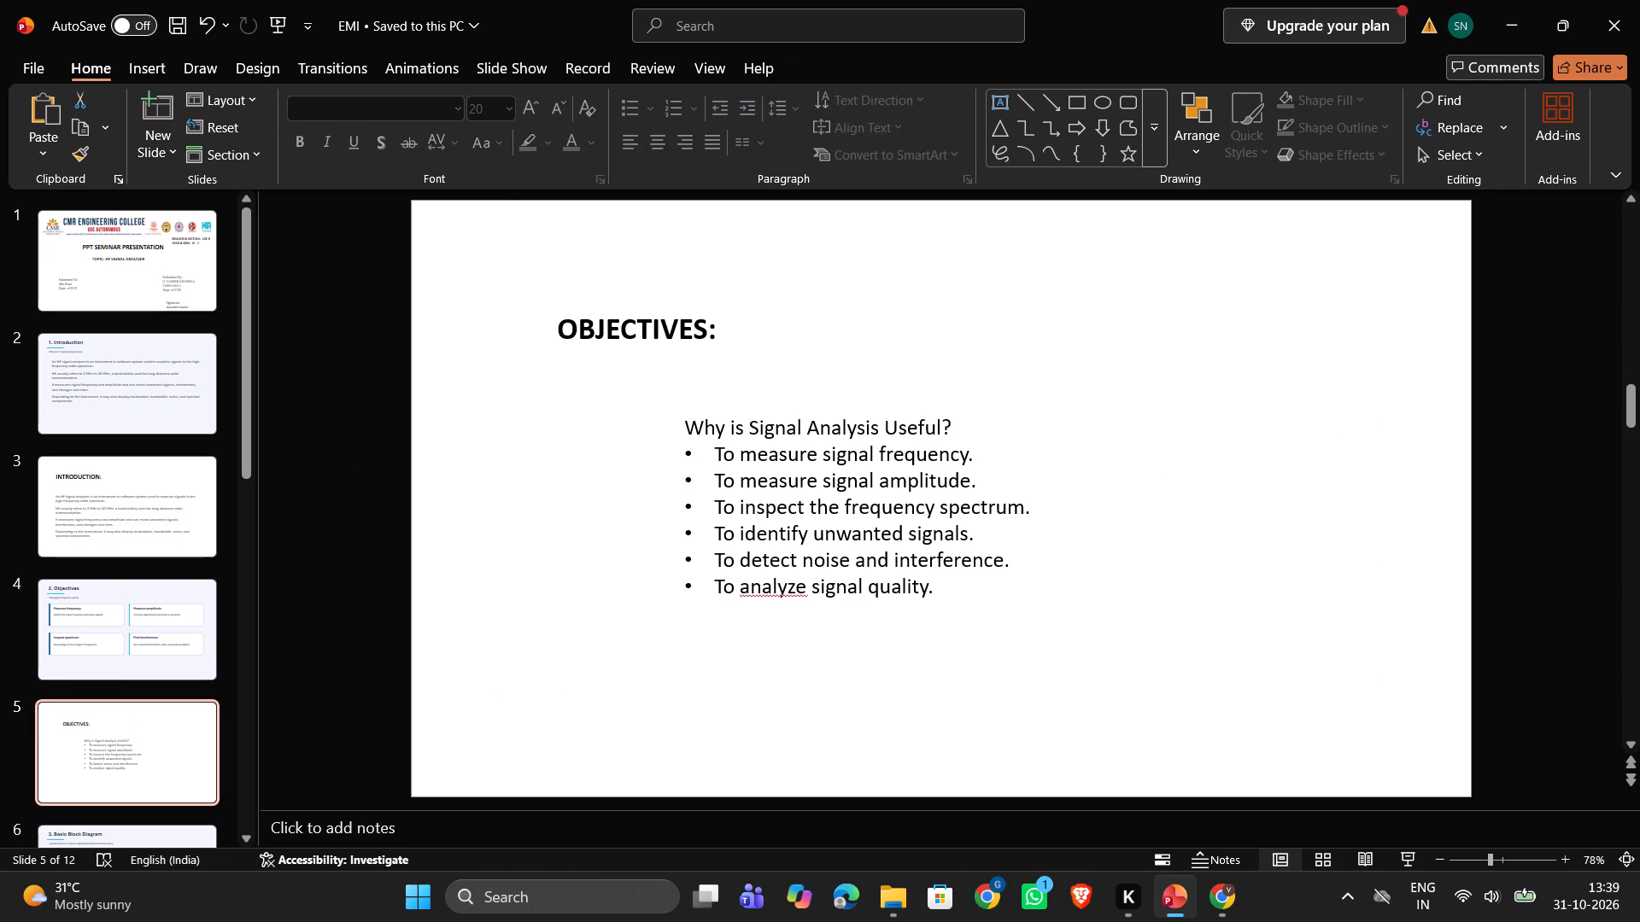
{"action": "left_click", "coordinate": [752, 482]}
{"action": "key", "text": "ctrl+a"}
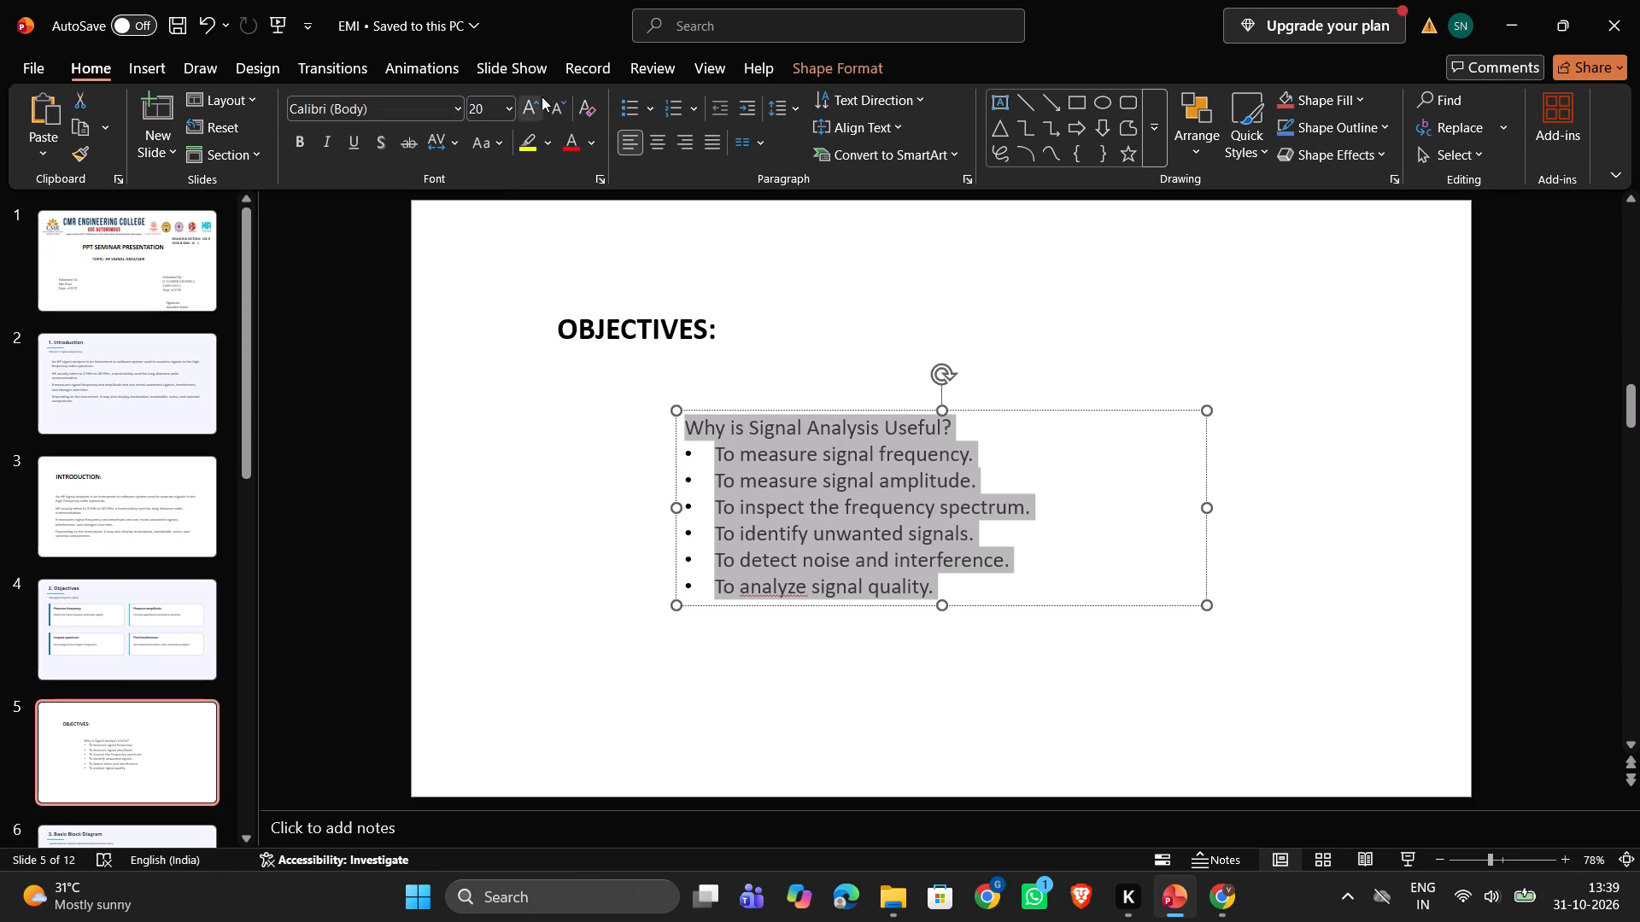
{"action": "left_click", "coordinate": [876, 499]}
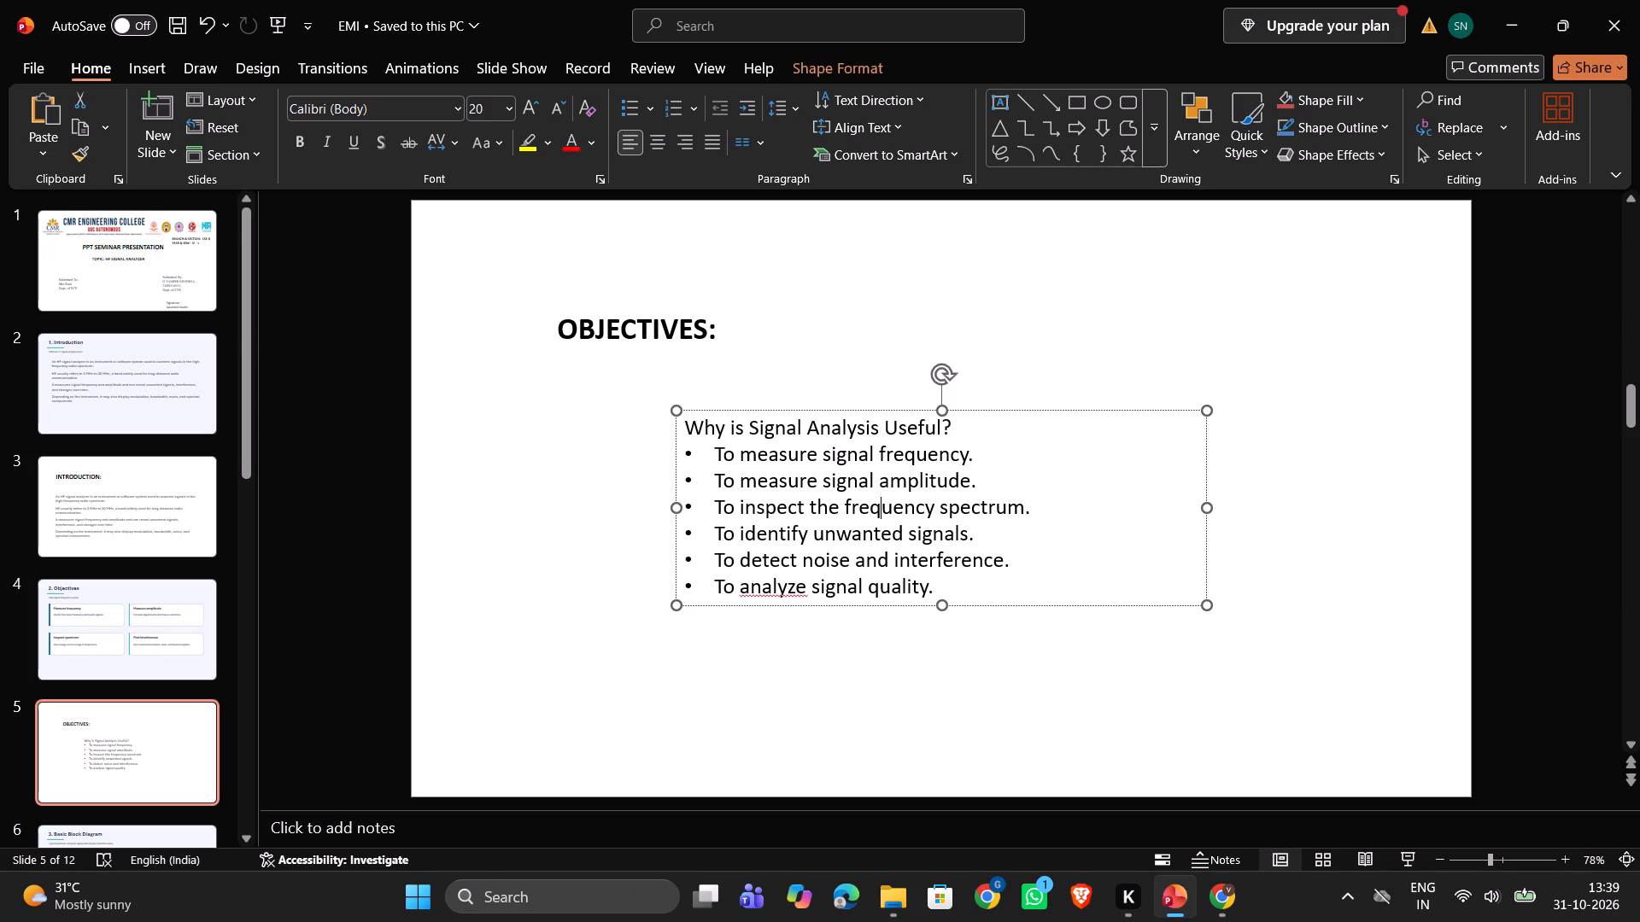
{"action": "left_click", "coordinate": [676, 511]}
{"action": "left_click_drag", "start_coordinate": [676, 511], "coordinate": [521, 520]}
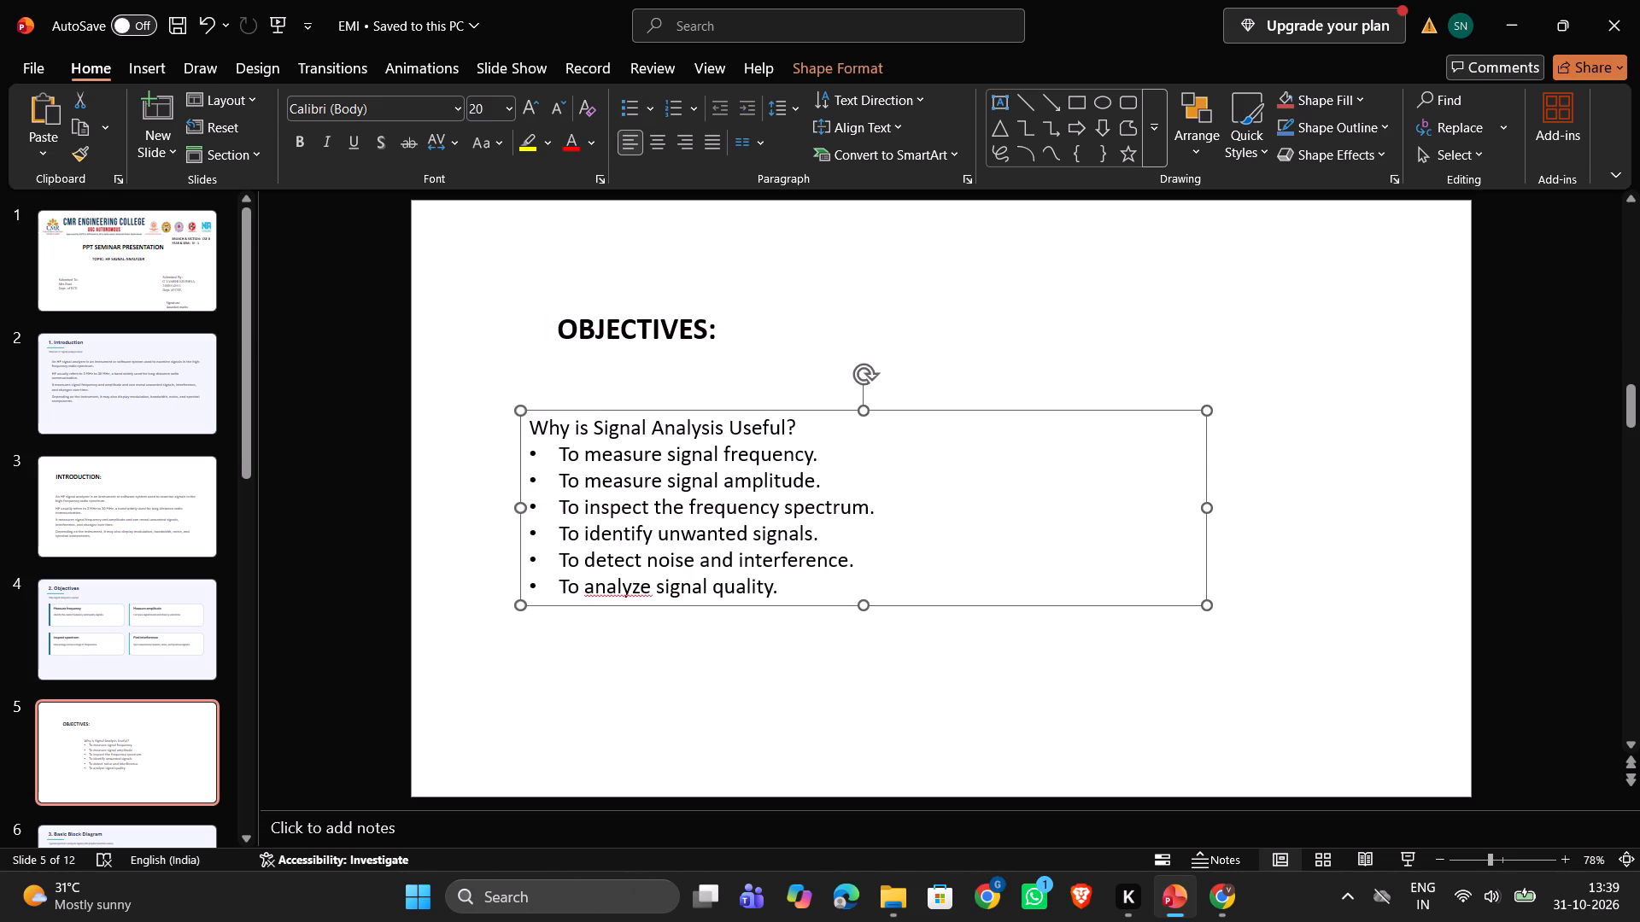
Set the OBJECTIVES heading on slide 5 to font size 32 and move it up and left.
{"action": "left_click", "coordinate": [610, 339]}
{"action": "key", "text": "ctrl+a"}
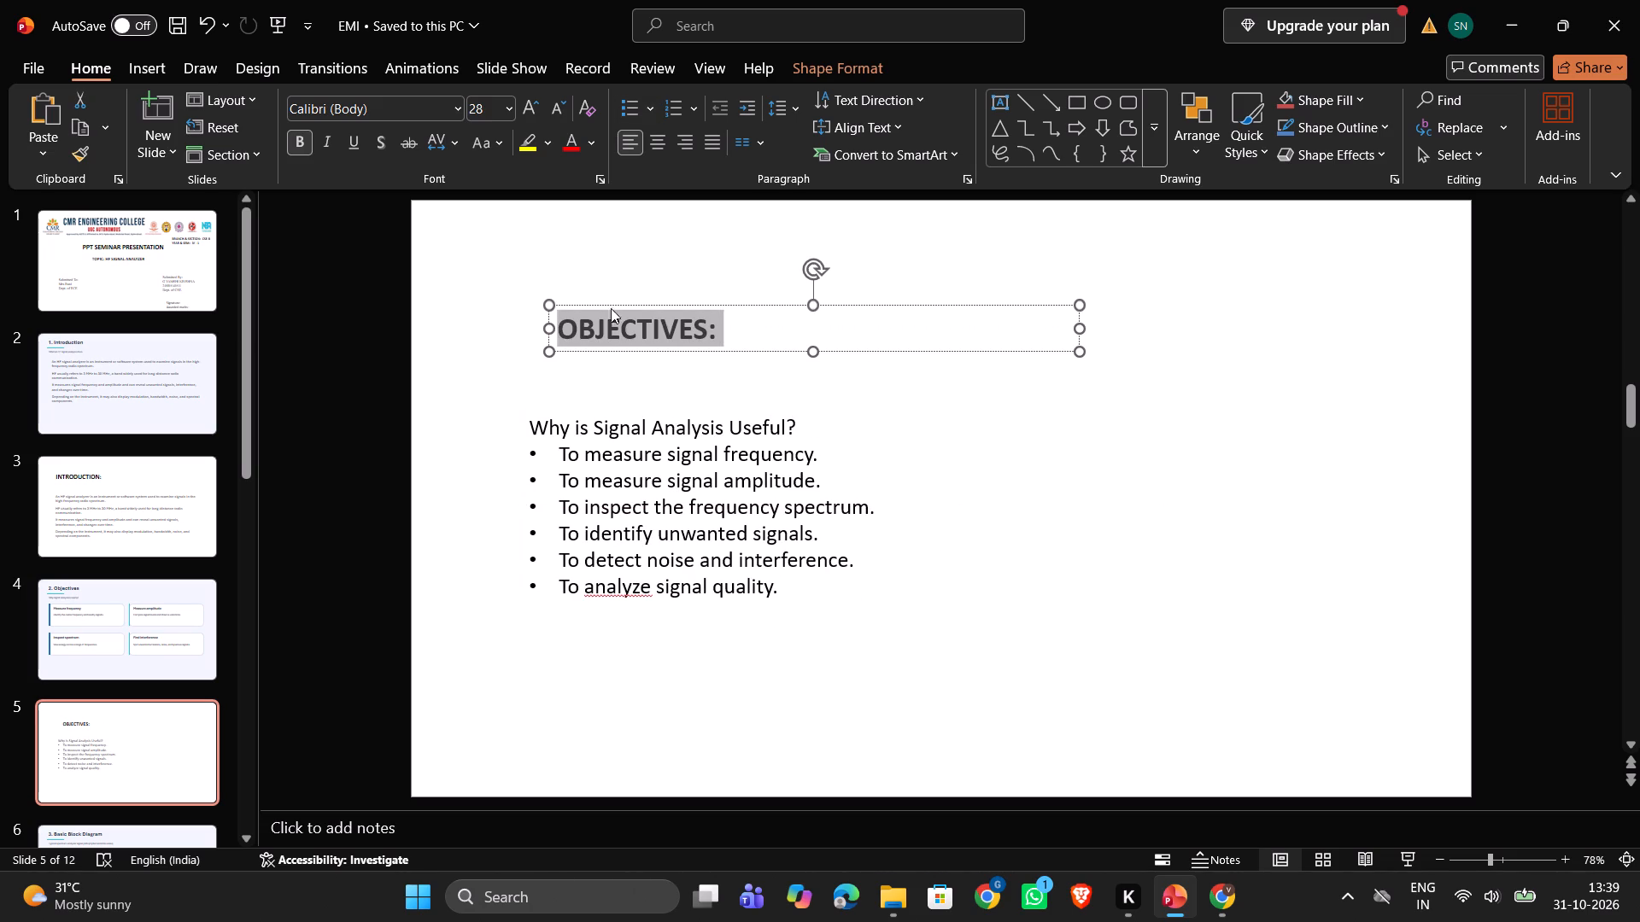
{"action": "left_click", "coordinate": [526, 108]}
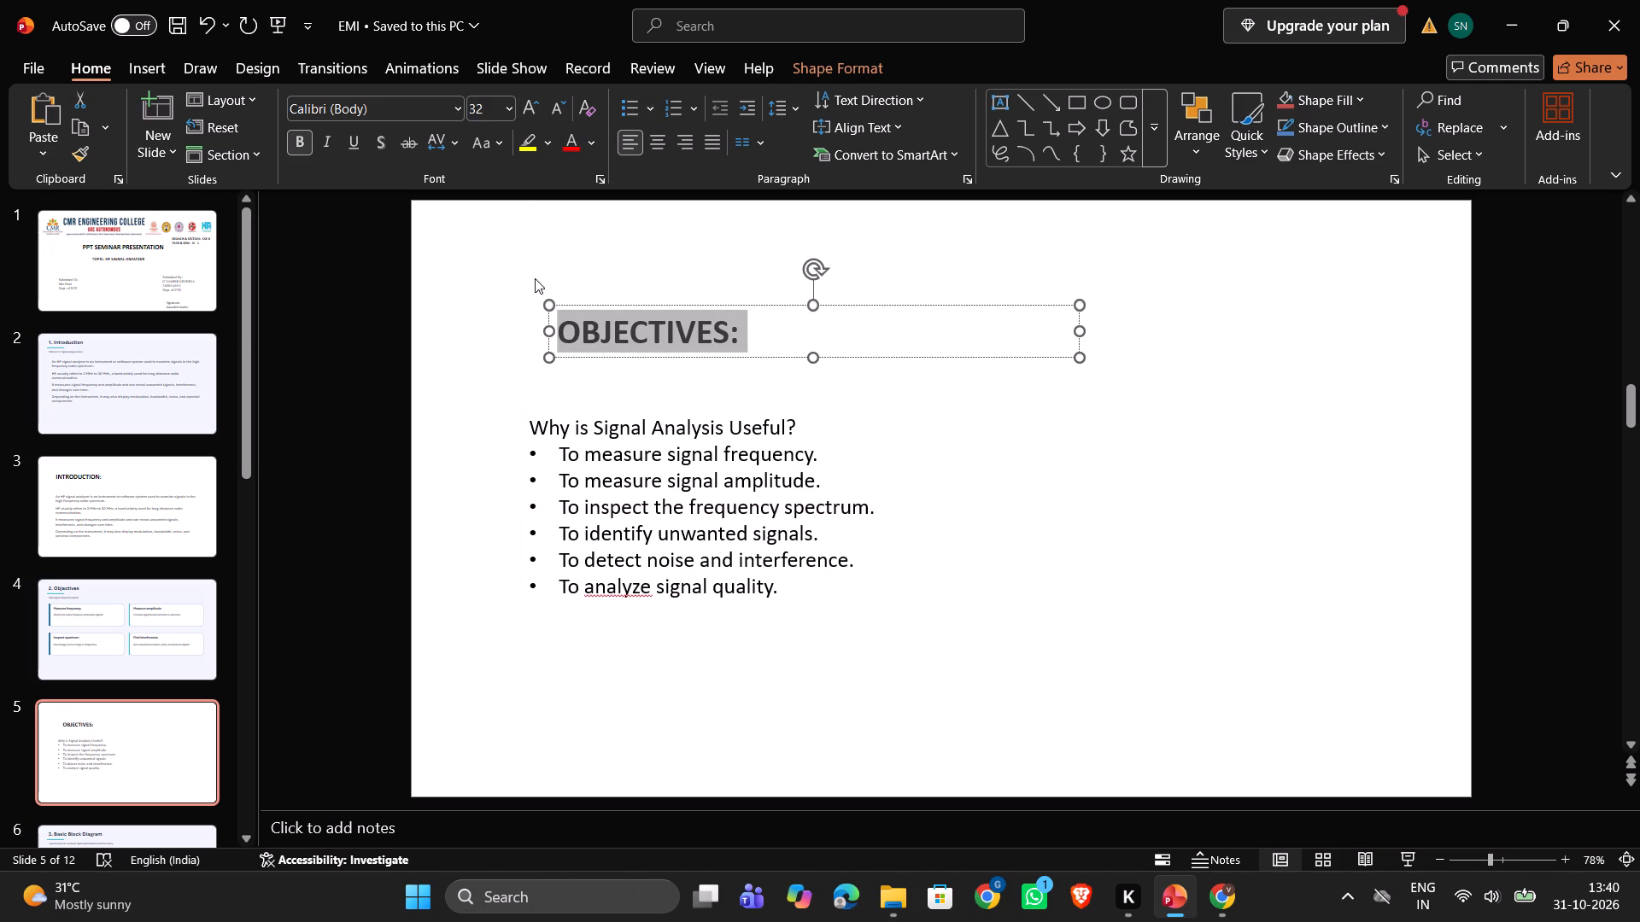
{"action": "left_click", "coordinate": [527, 307]}
{"action": "left_click", "coordinate": [652, 315]}
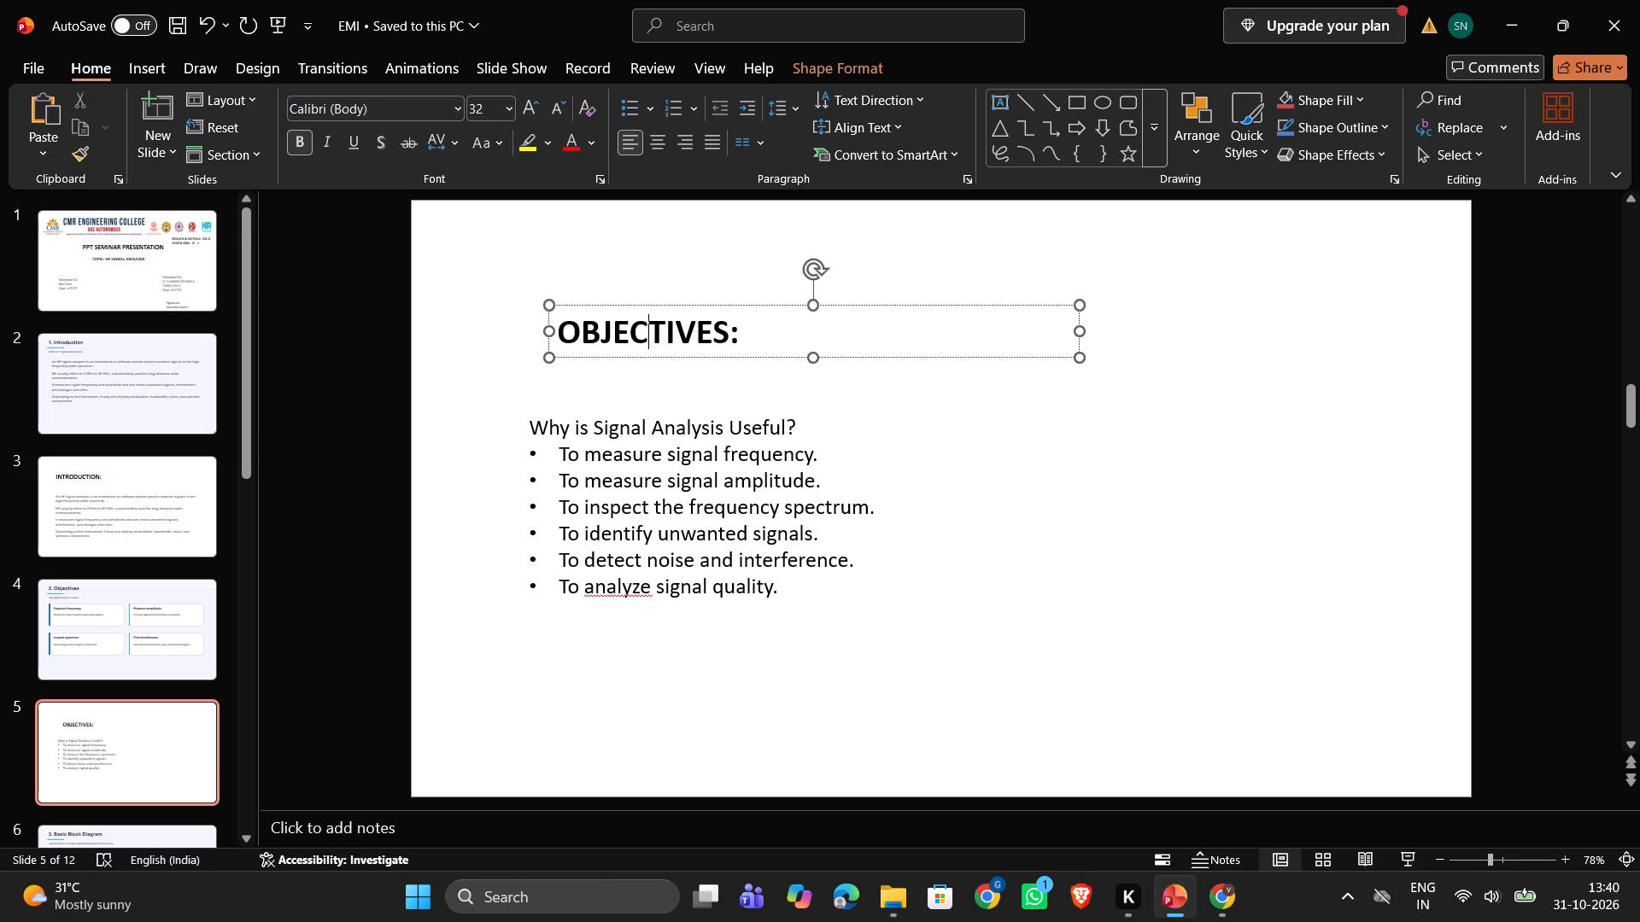
{"action": "left_click_drag", "start_coordinate": [645, 301], "coordinate": [585, 267]}
Move the signal-analysis bullet text box up closer beneath the OBJECTIVES heading on slide 5.
{"action": "left_click", "coordinate": [608, 454]}
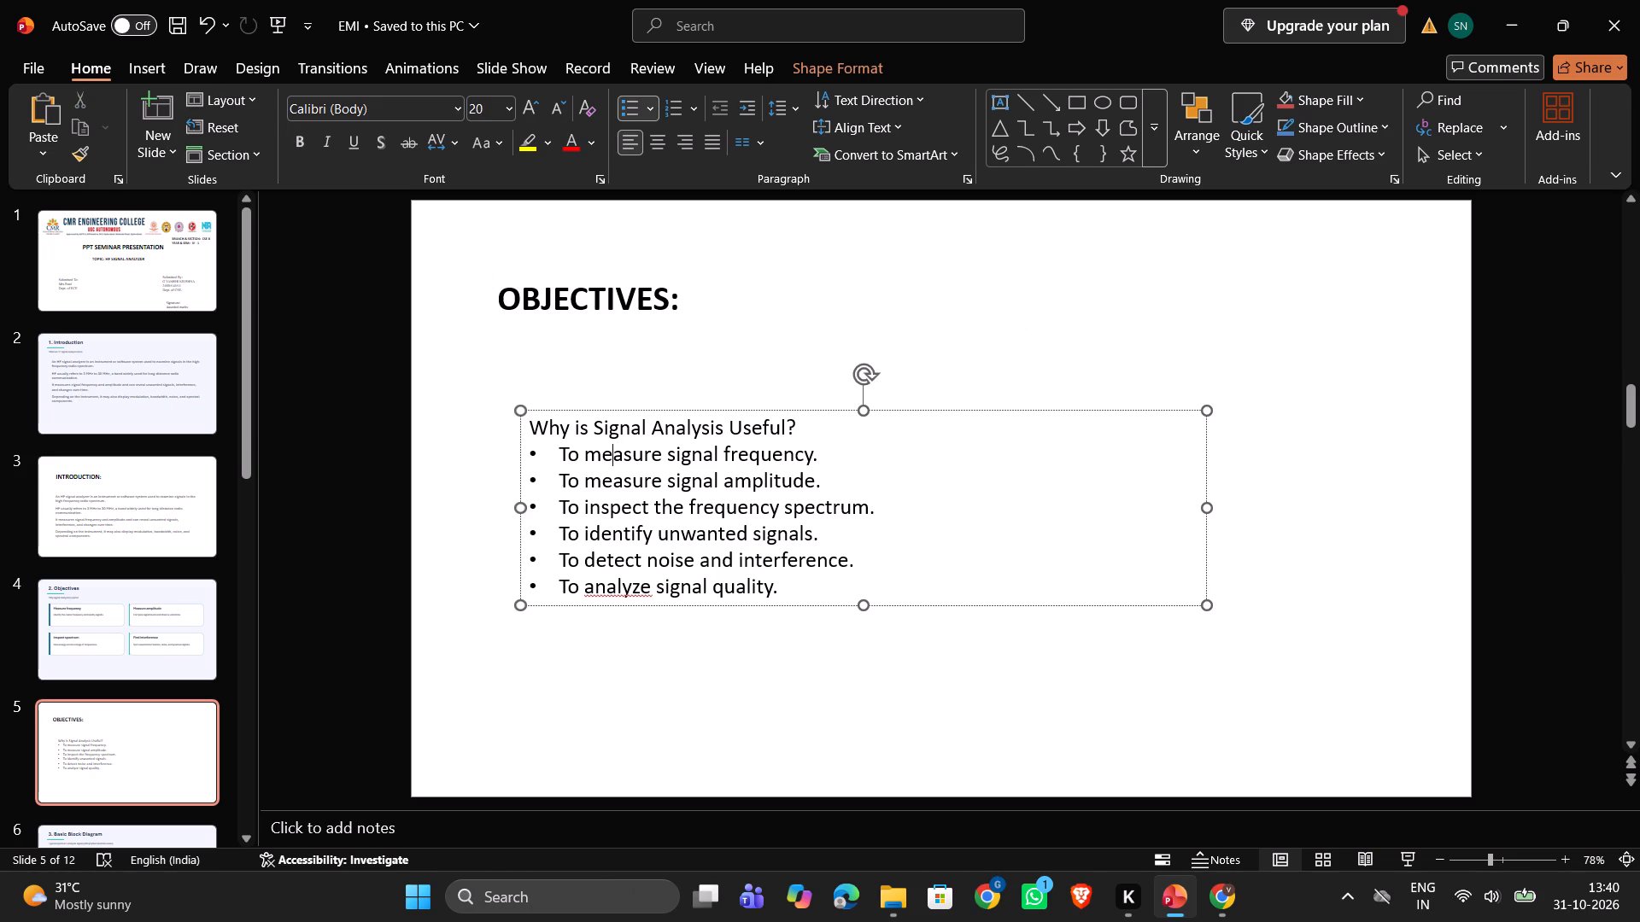
{"action": "left_click_drag", "start_coordinate": [633, 410], "coordinate": [638, 388]}
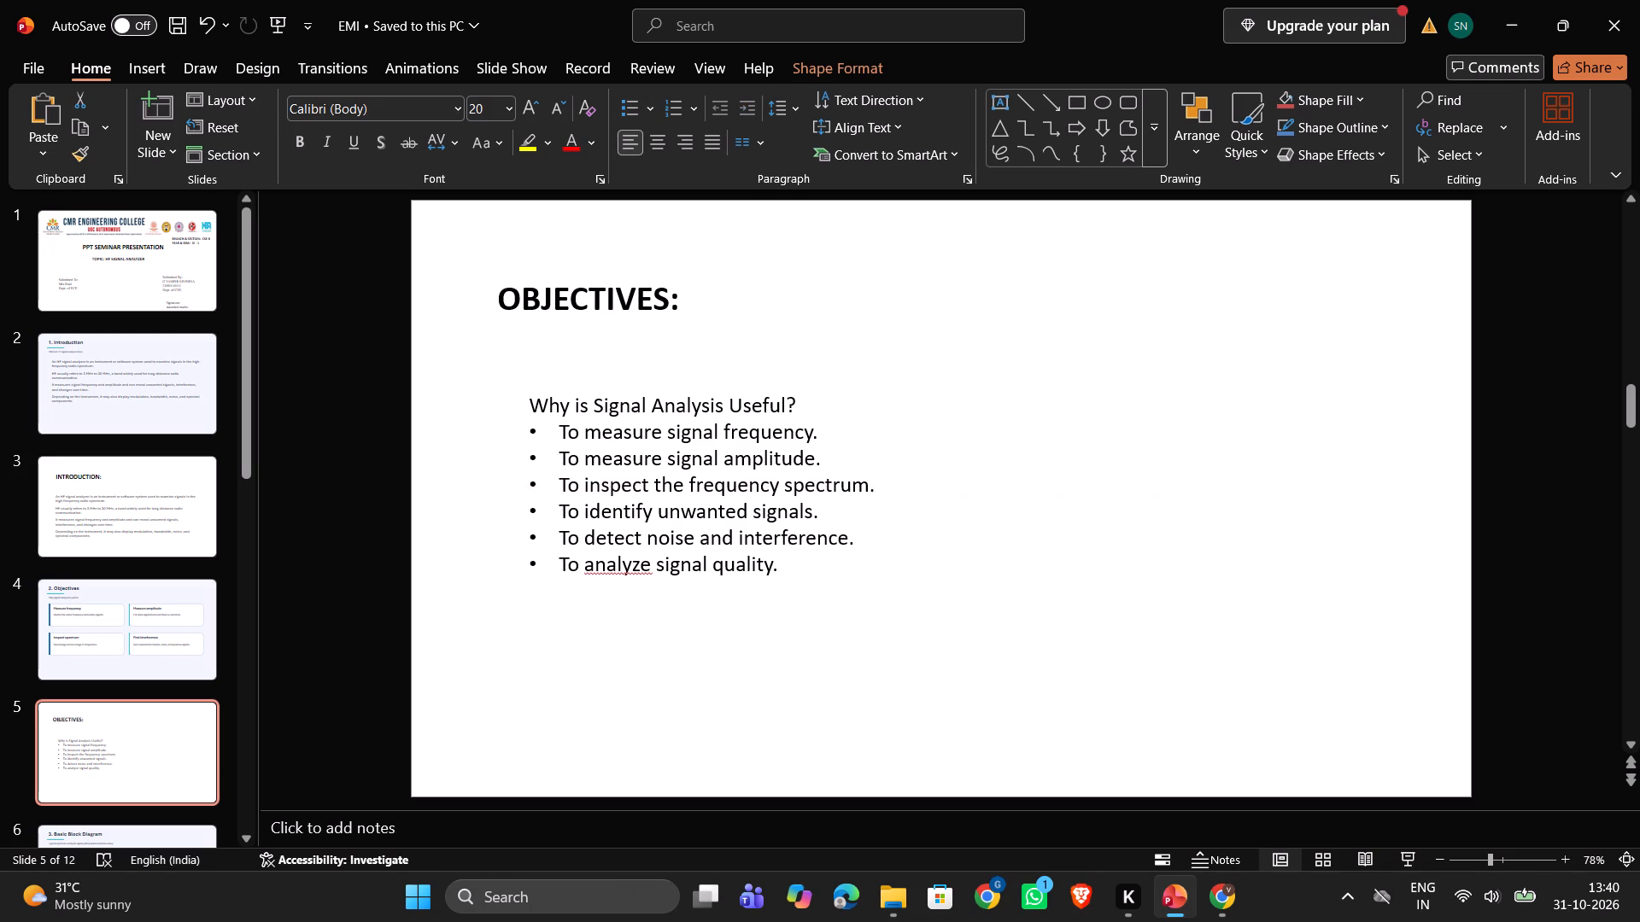
{"action": "left_click_drag", "start_coordinate": [638, 388], "coordinate": [628, 374]}
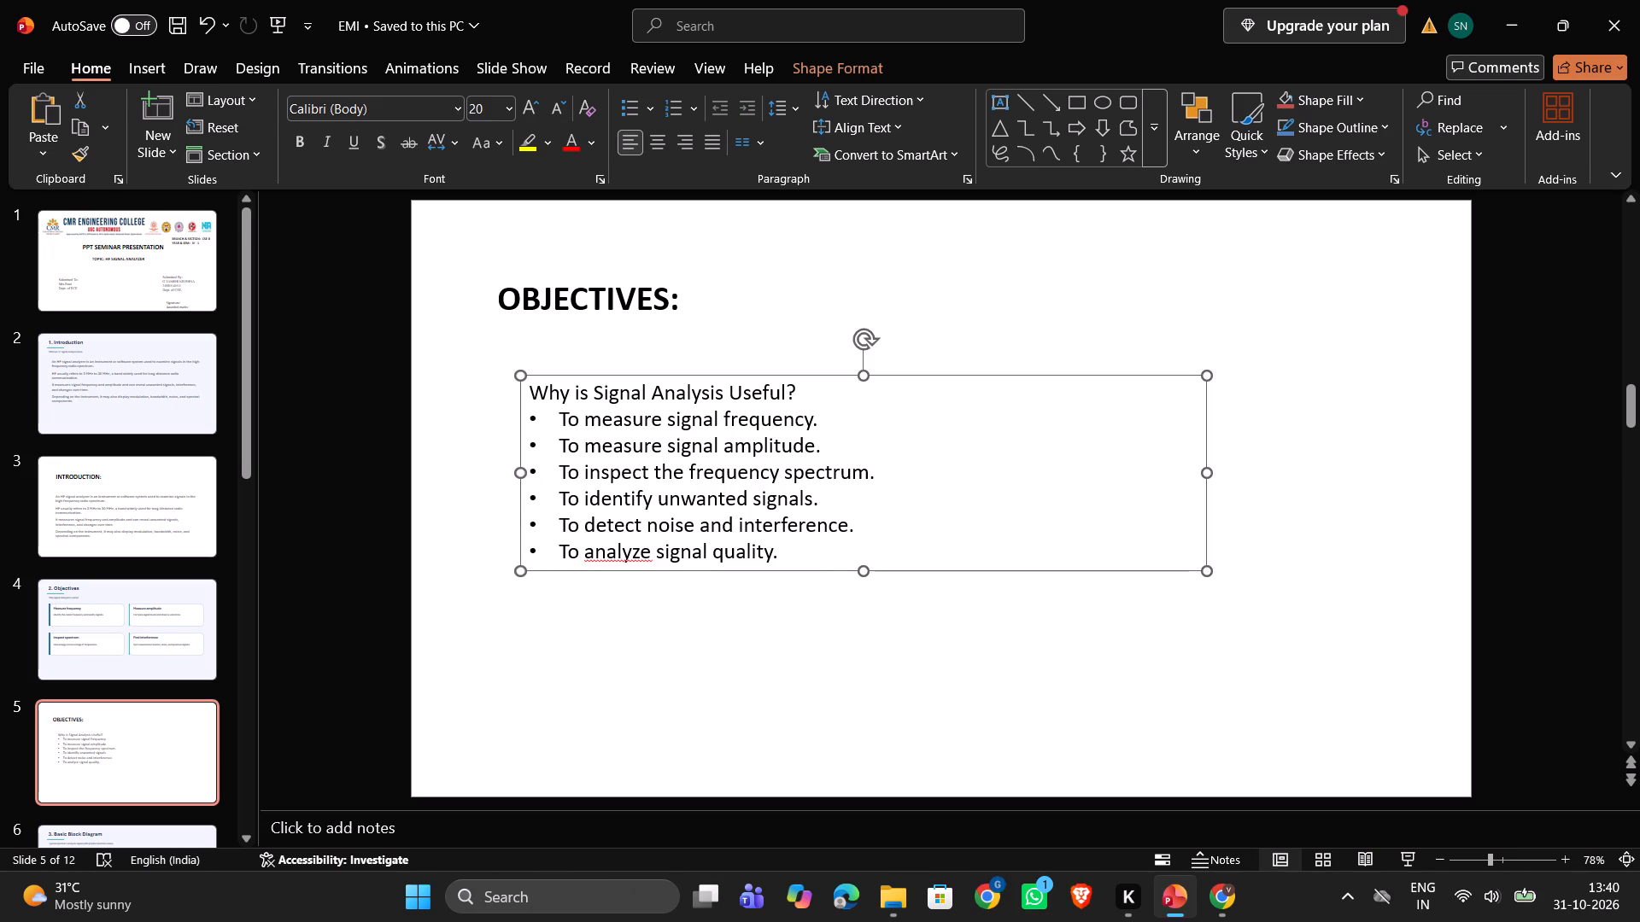
{"action": "left_click_drag", "start_coordinate": [861, 569], "coordinate": [854, 625]}
{"action": "left_click", "coordinate": [589, 709]}
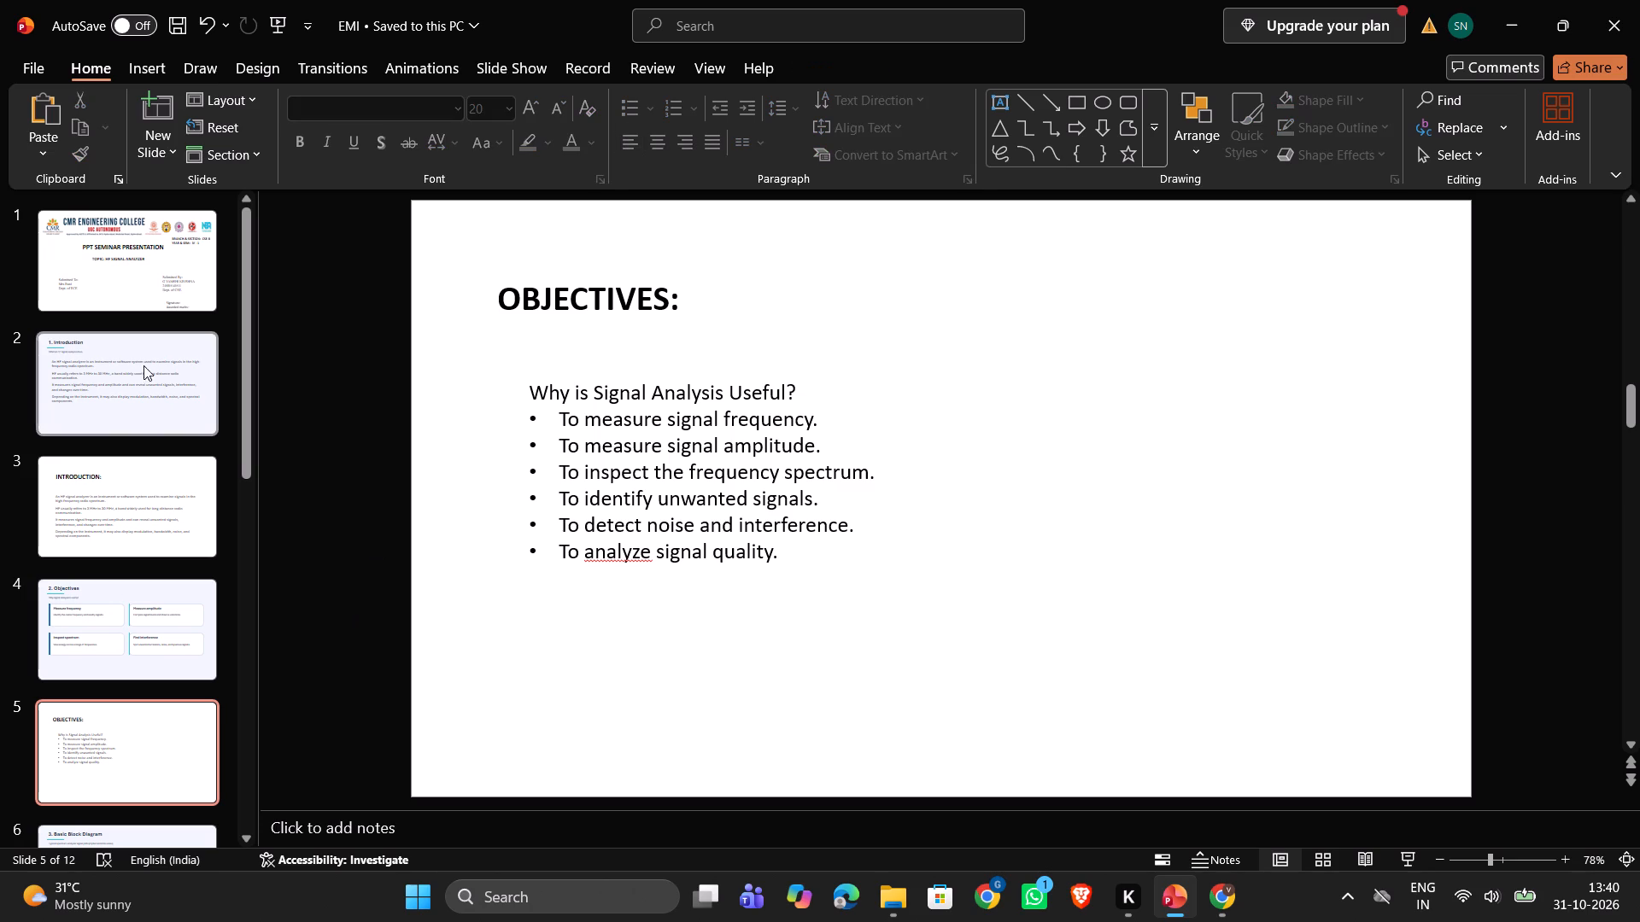
Insert a new slide with the DEFAULT layout directly after slide 6, the Basic Block Diagram slide.
{"action": "left_click", "coordinate": [117, 596]}
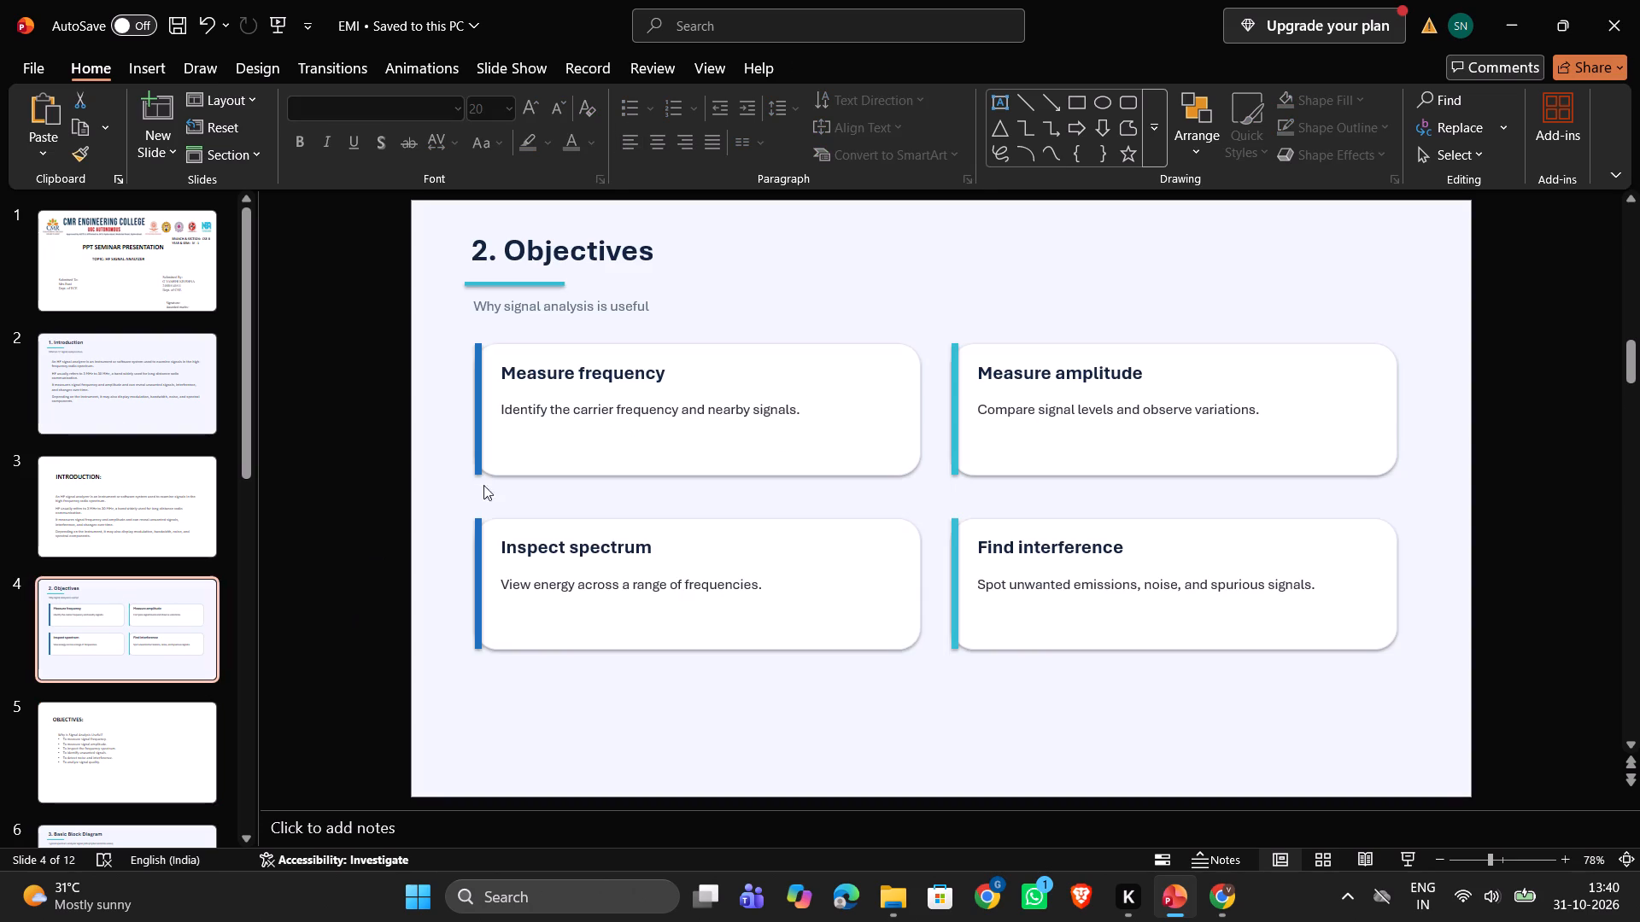
{"action": "left_click", "coordinate": [100, 732]}
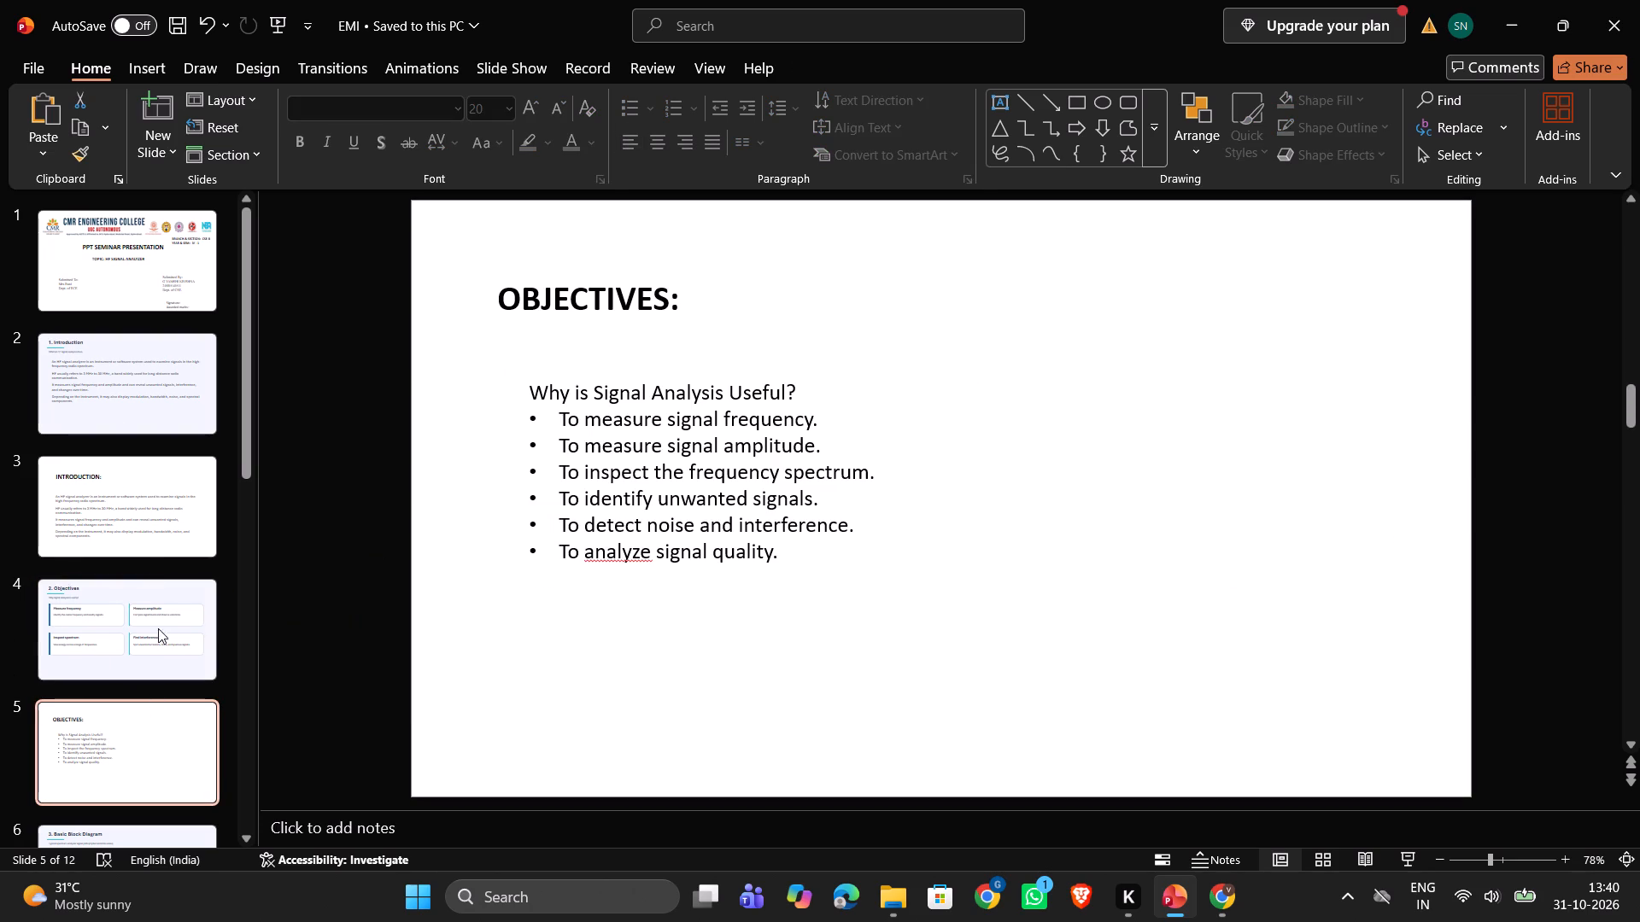
{"action": "scroll", "coordinate": [134, 597], "scroll_direction": "down", "scroll_amount": 1}
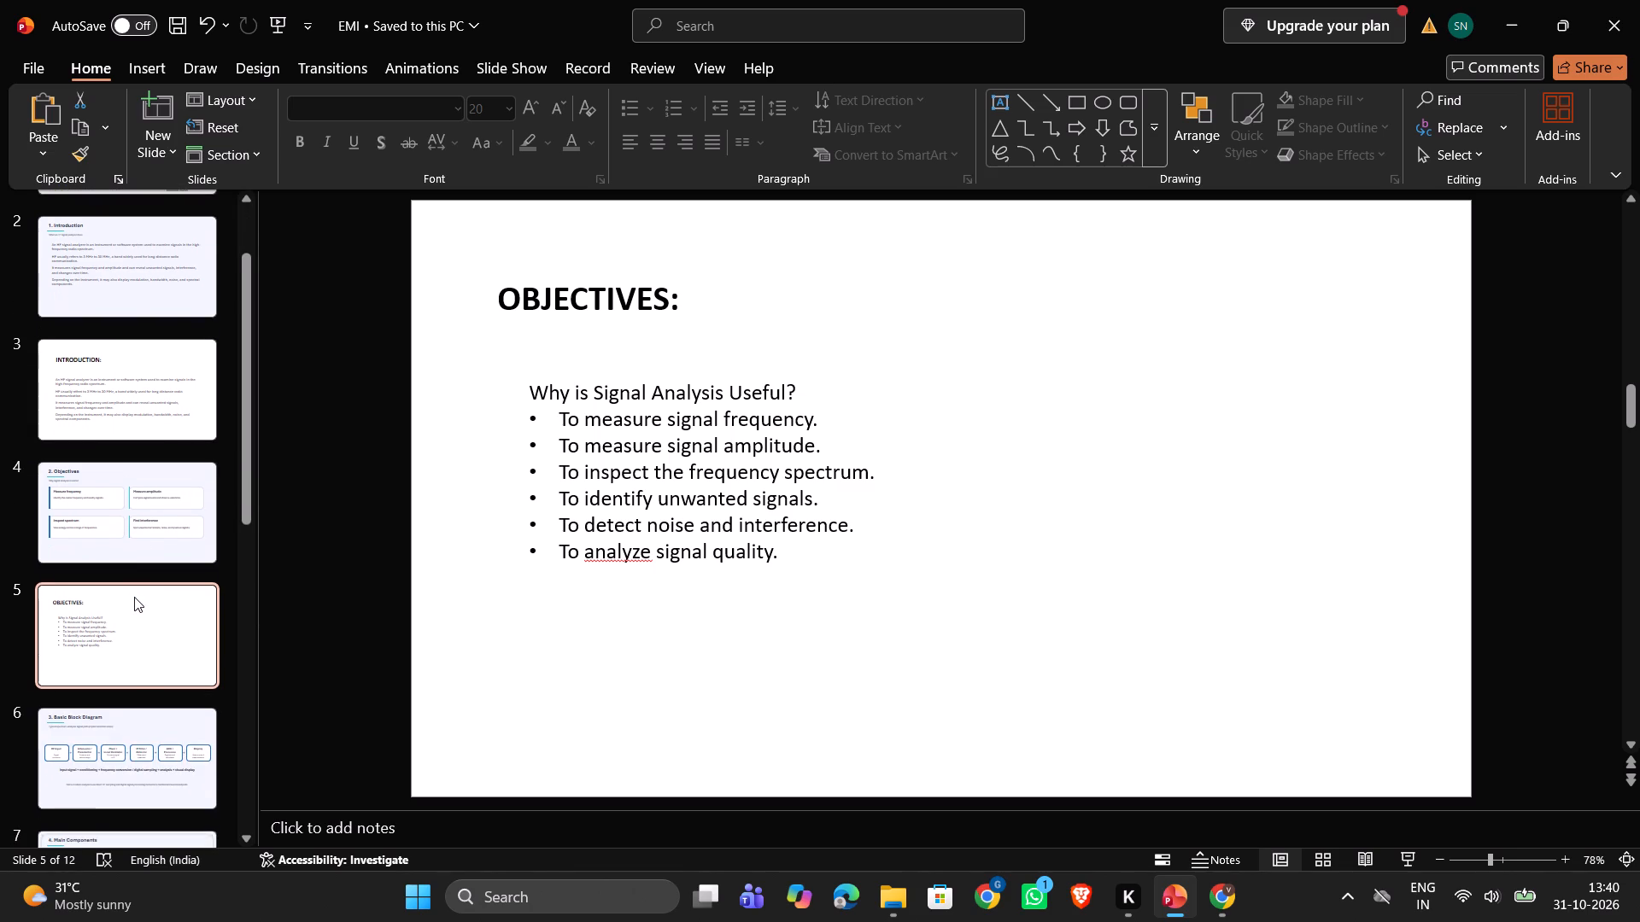
{"action": "scroll", "coordinate": [134, 597], "scroll_direction": "down", "scroll_amount": 1}
{"action": "left_click", "coordinate": [130, 664]}
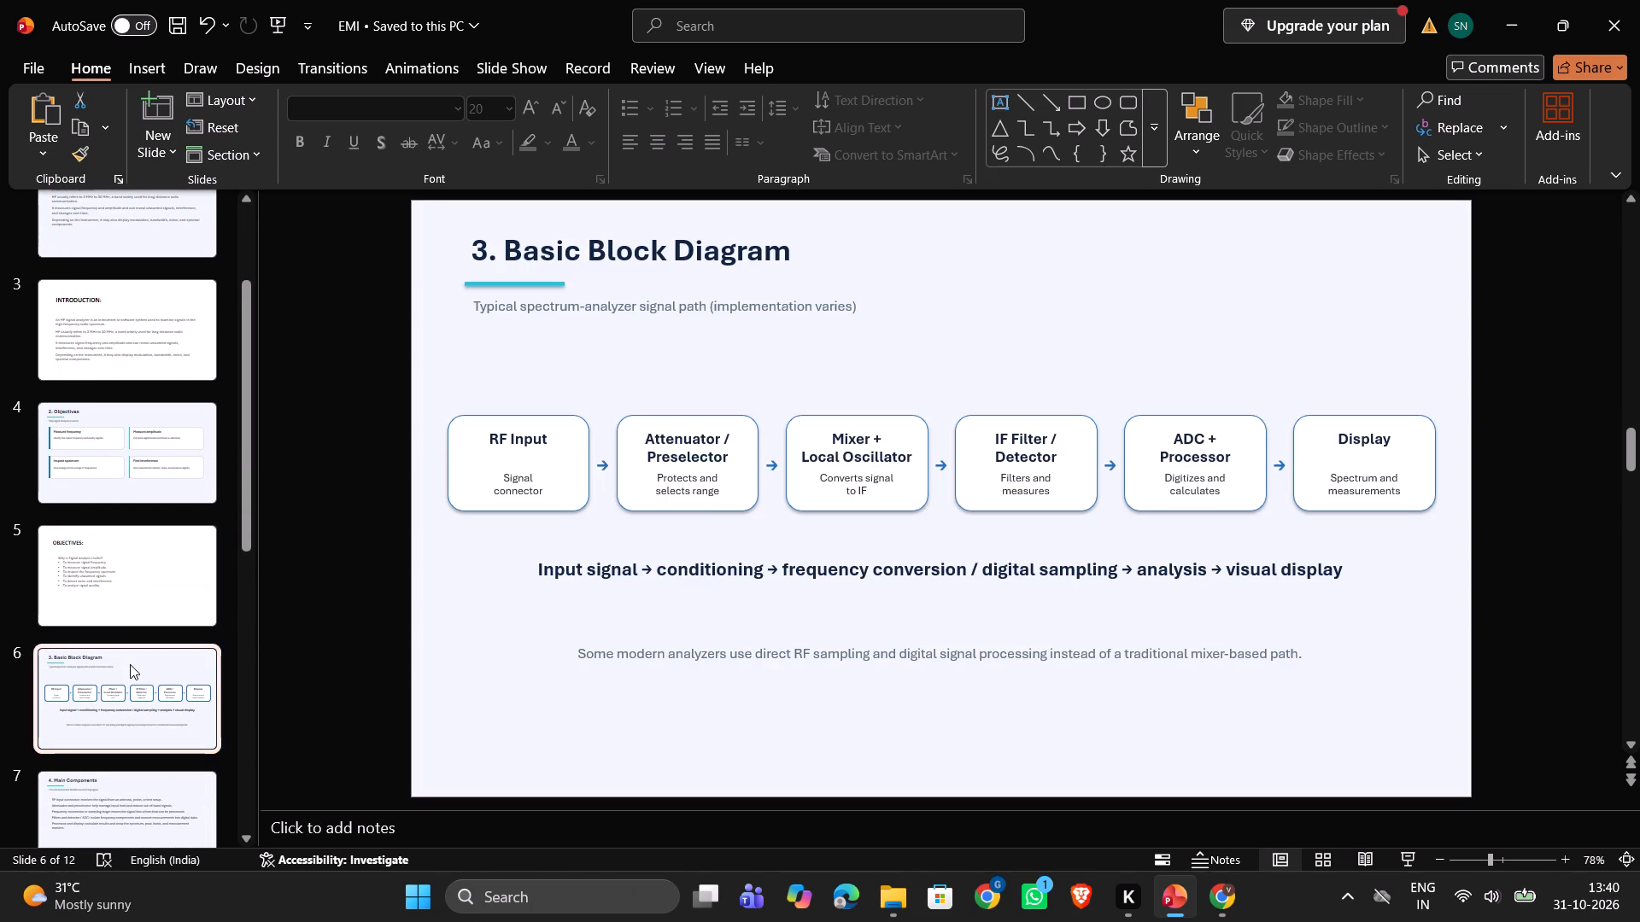
{"action": "scroll", "coordinate": [126, 653], "scroll_direction": "down", "scroll_amount": 1}
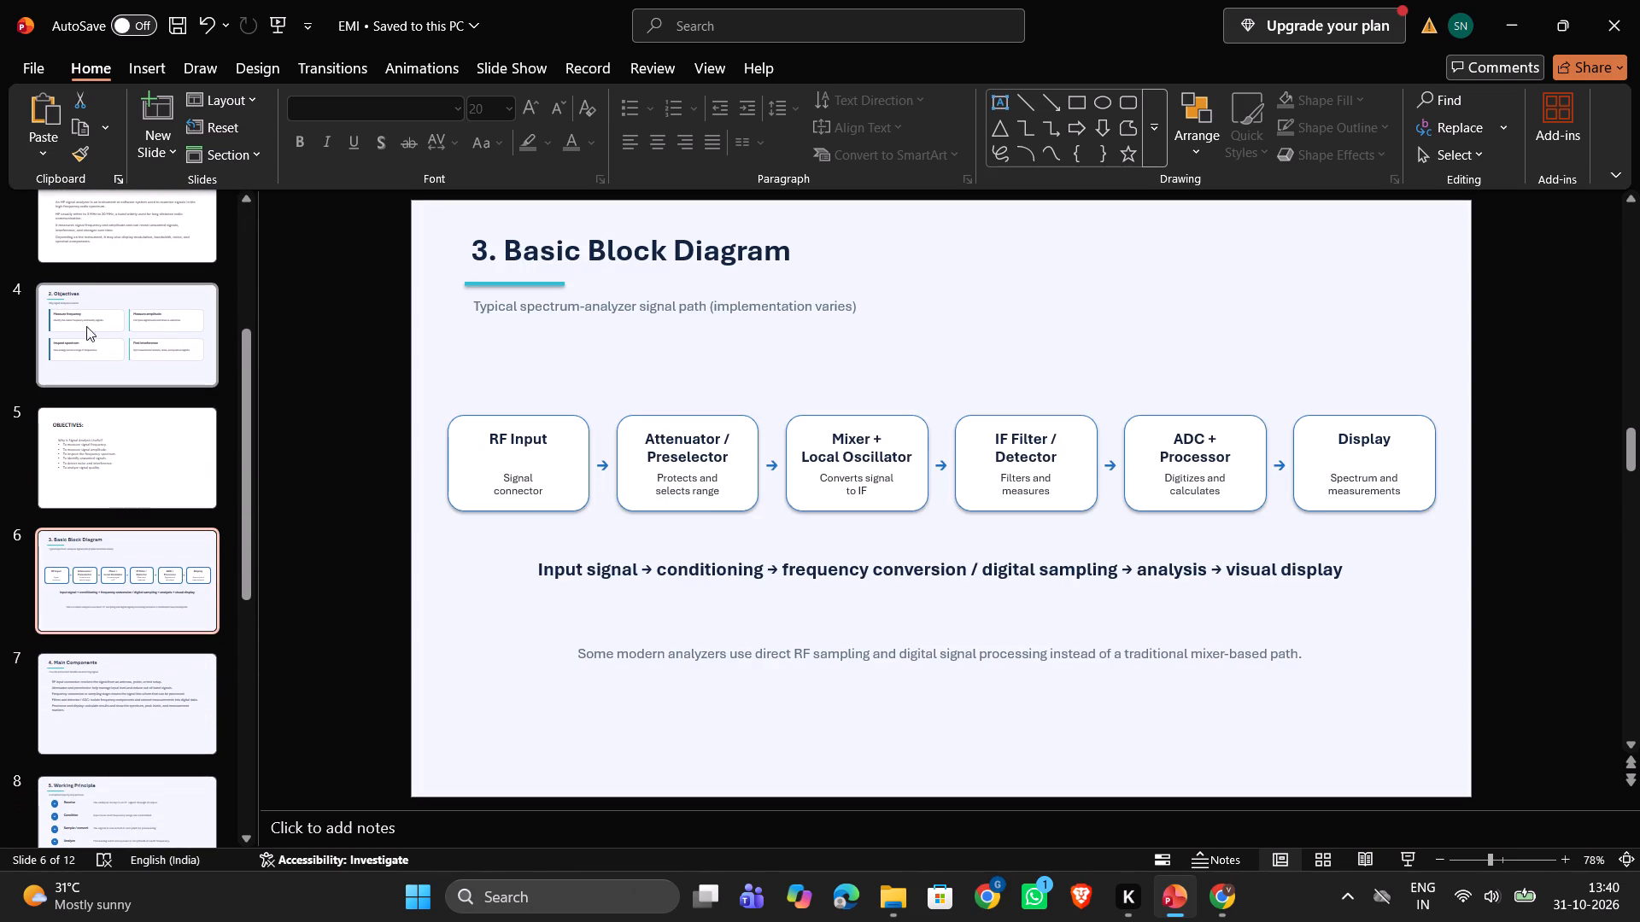
{"action": "left_click", "coordinate": [143, 126]}
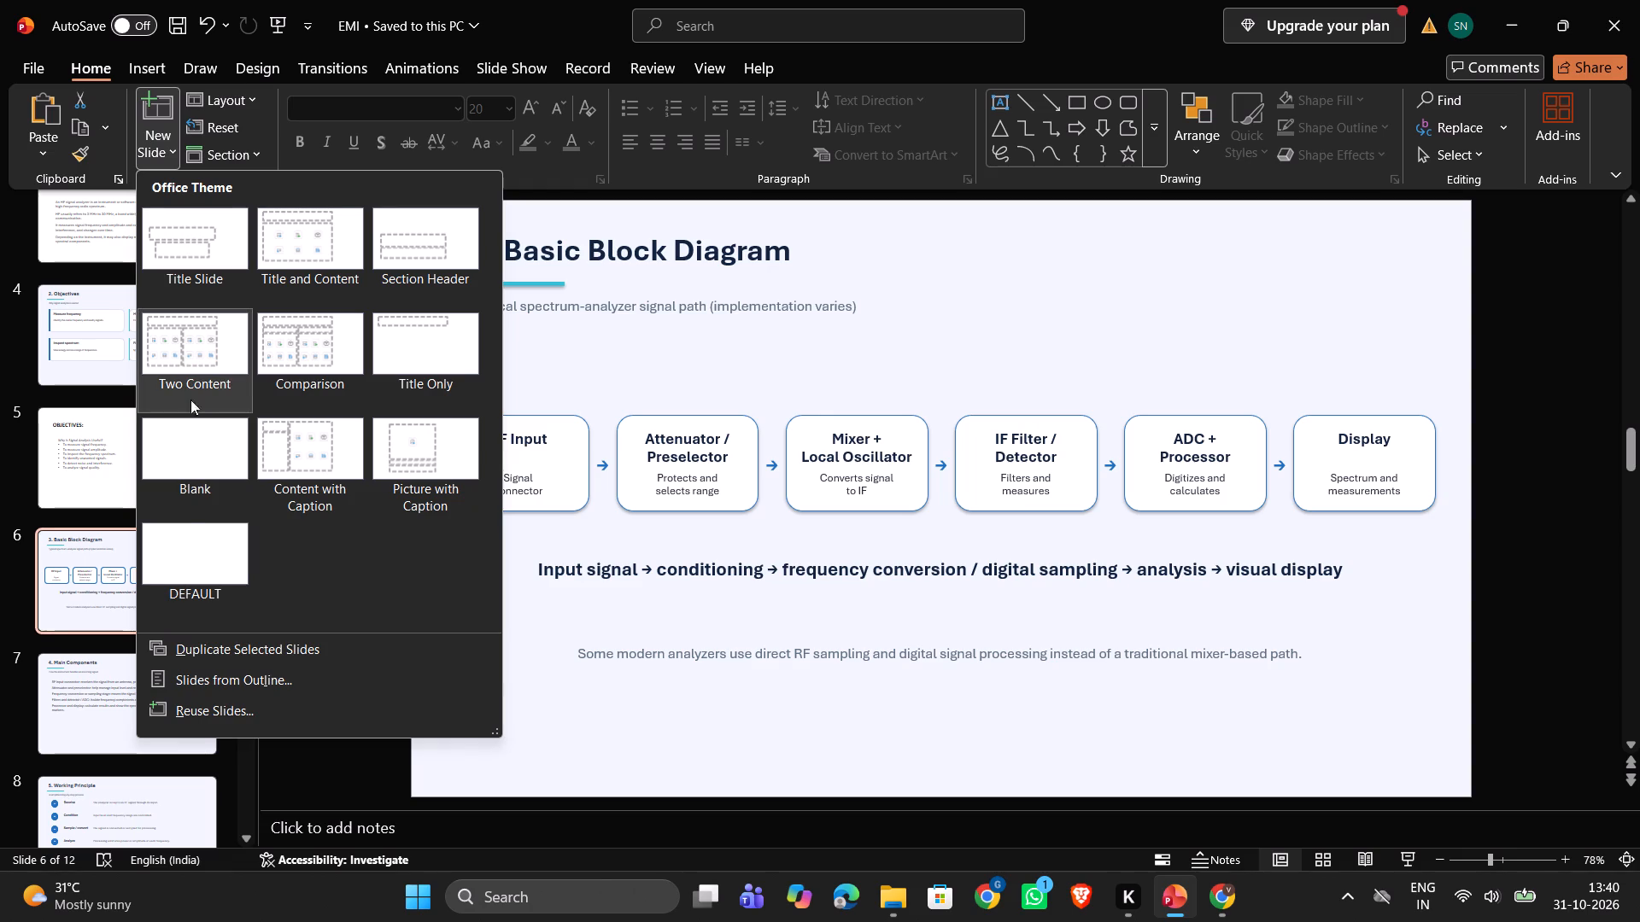
{"action": "left_click", "coordinate": [176, 540]}
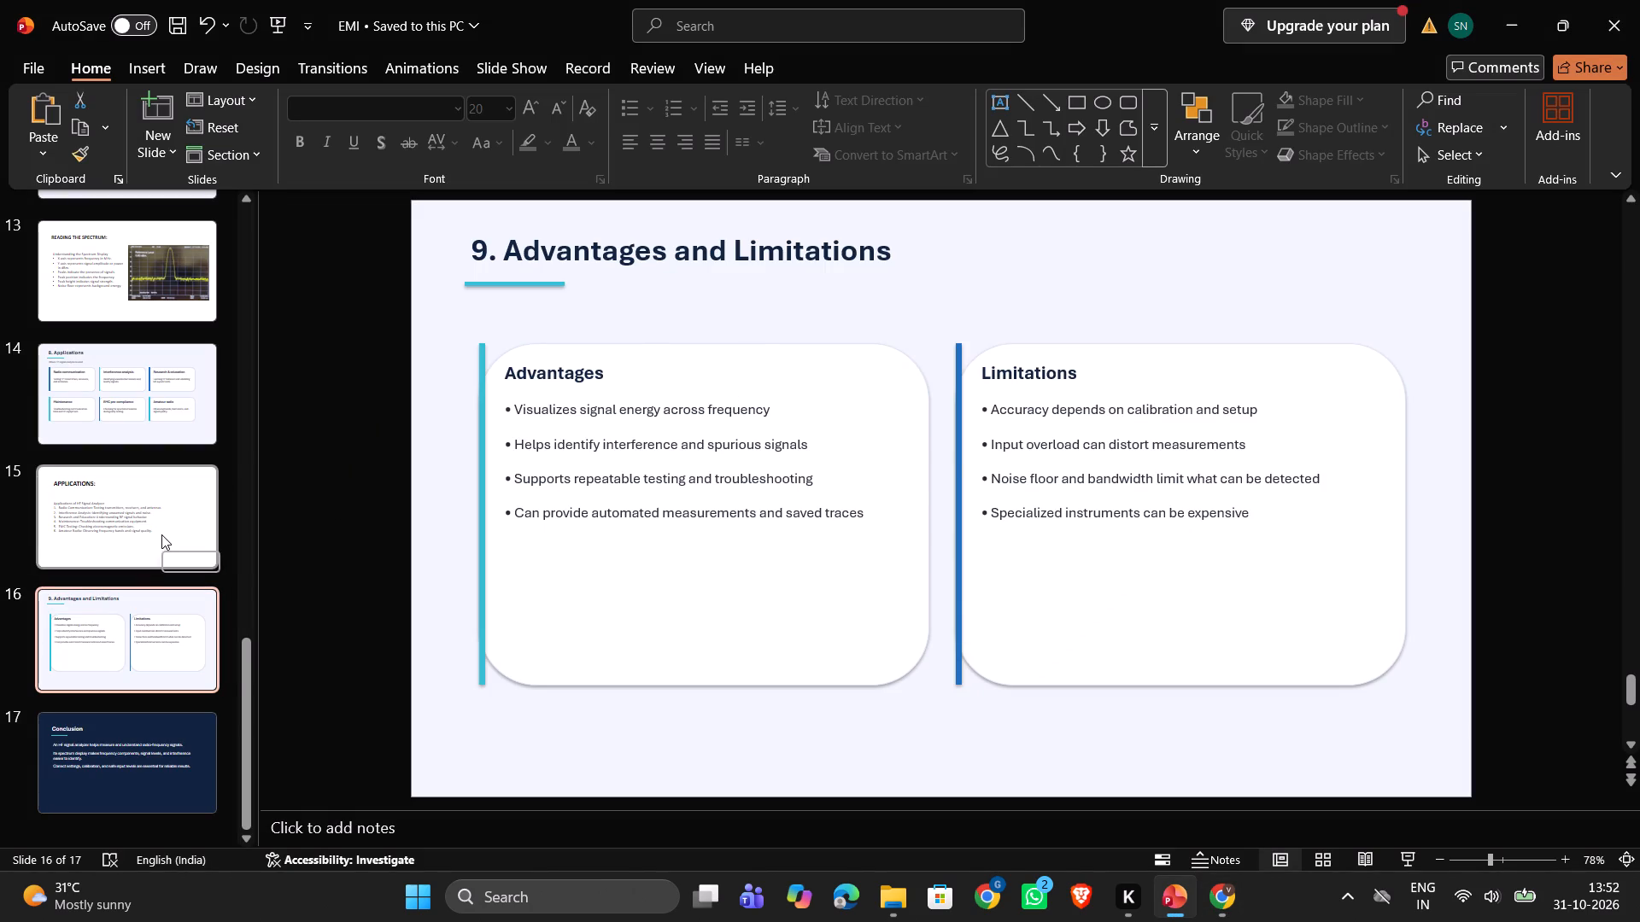
{"action": "left_click", "coordinate": [1079, 287]}
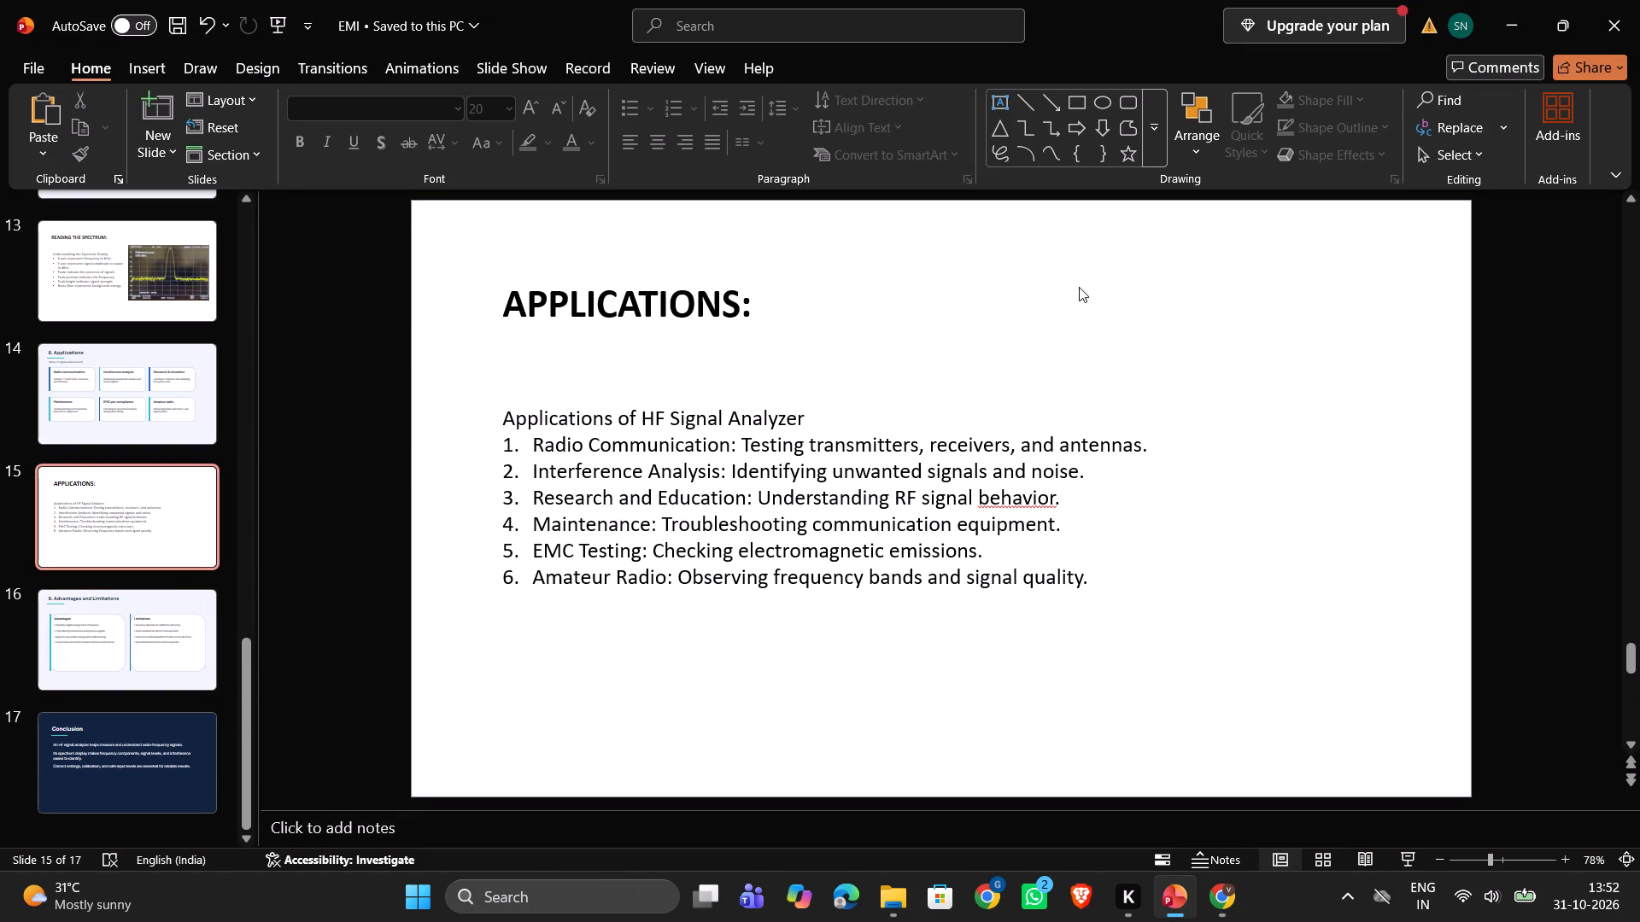
{"action": "key", "text": "ctrl+v"}
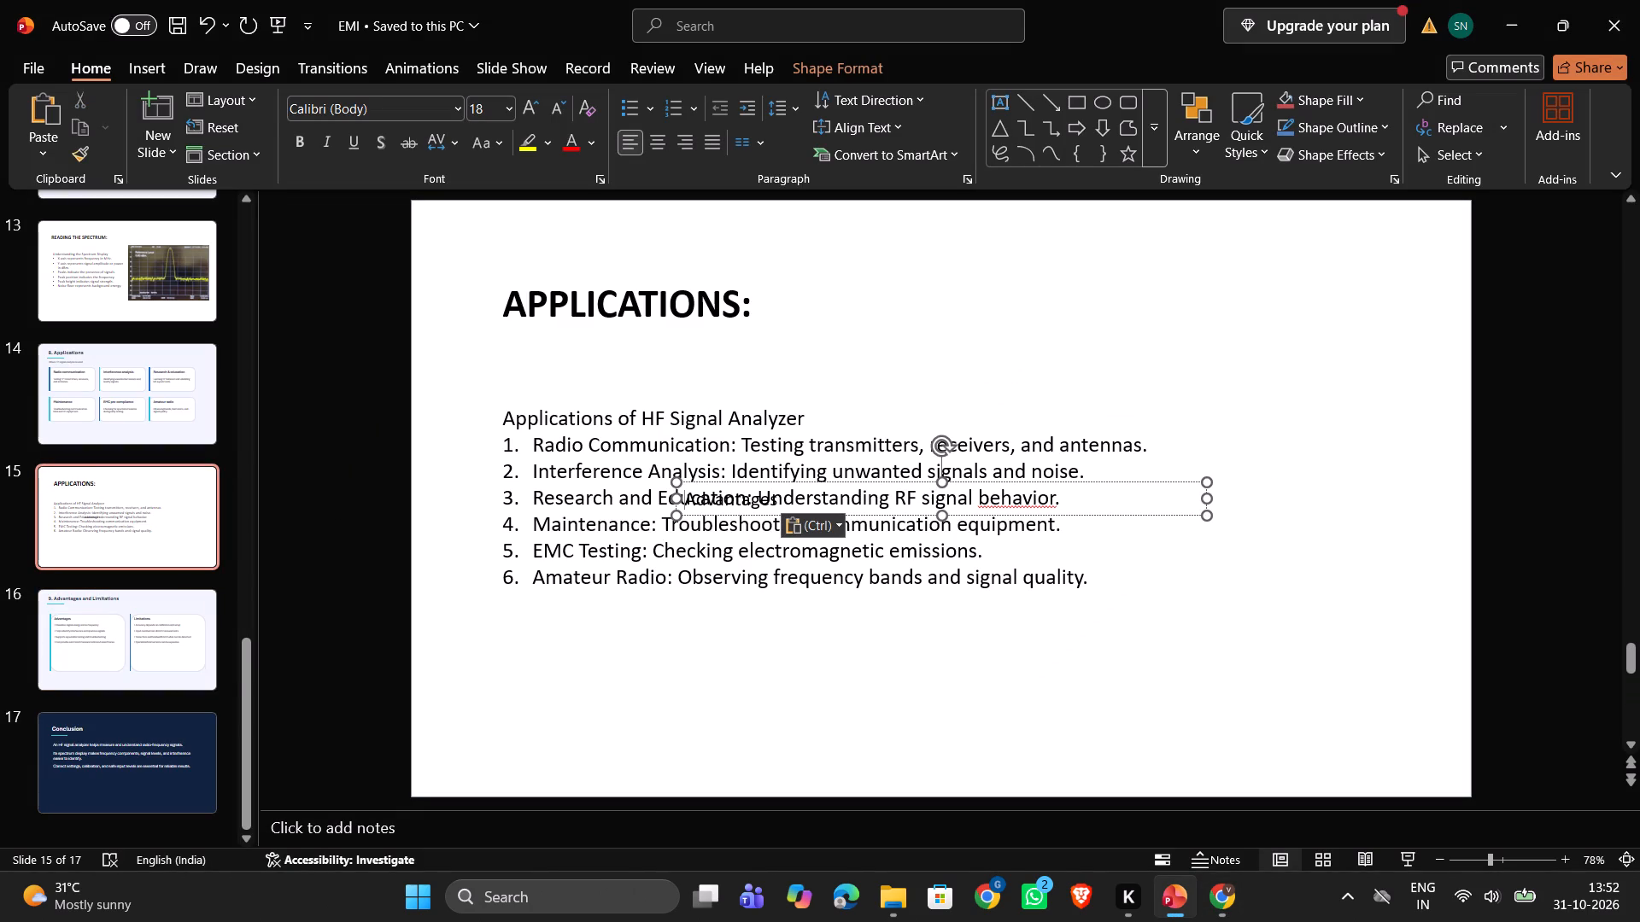
{"action": "left_click_drag", "start_coordinate": [1123, 481], "coordinate": [1359, 297]}
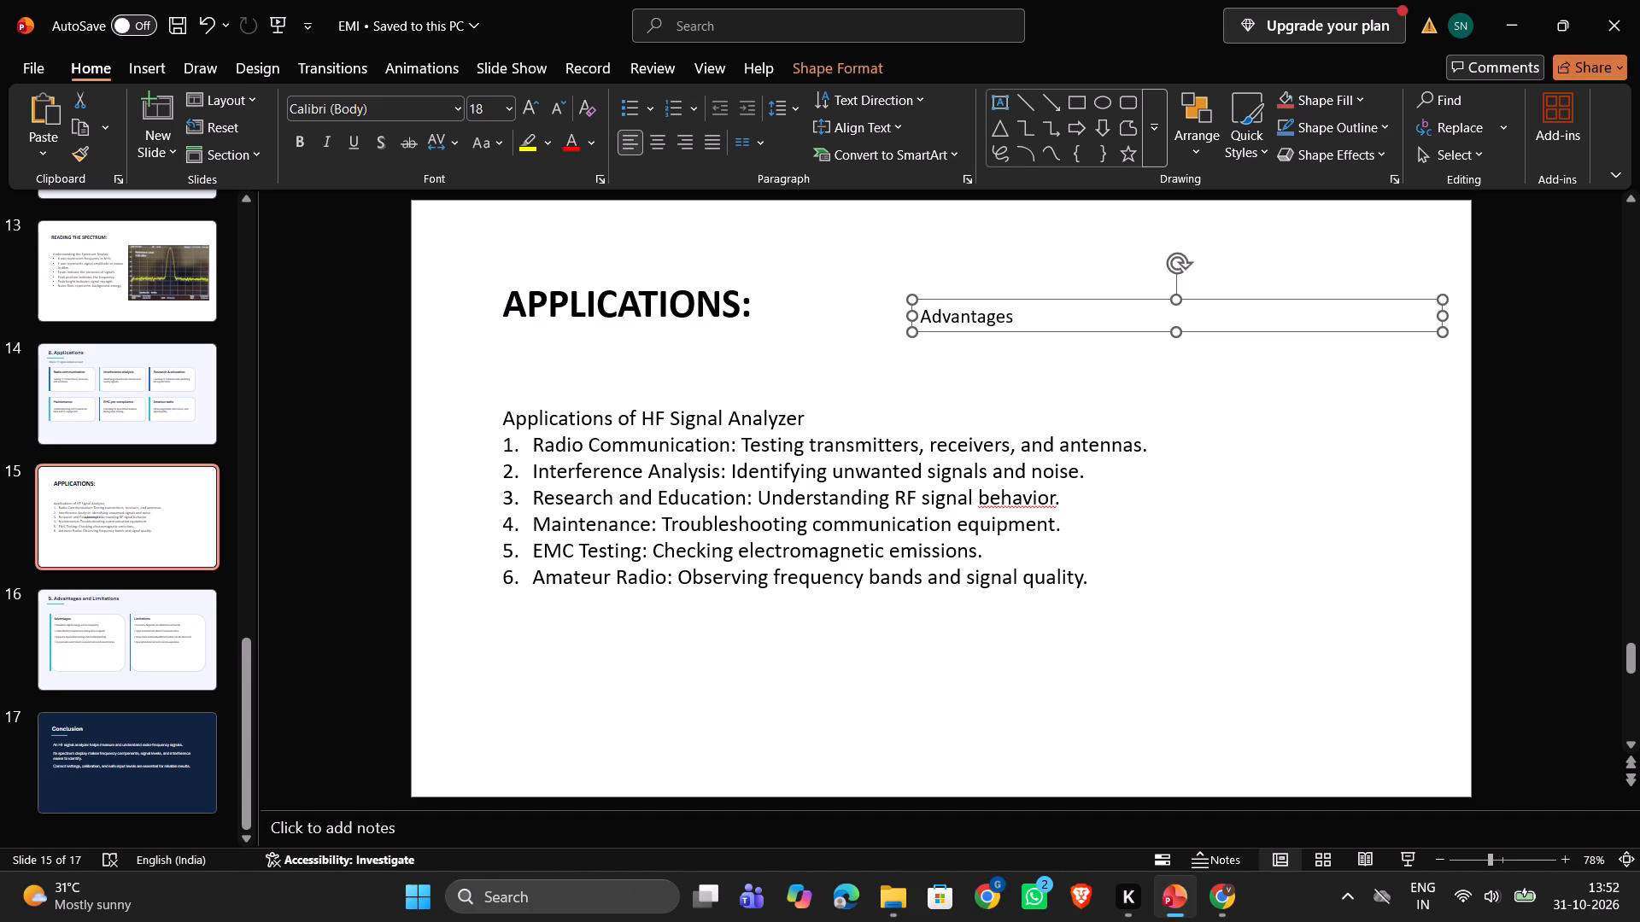
Add a colon after "Advantages" and change the text to uppercase so it reads "ADVANTAGES:".
{"action": "left_click", "coordinate": [1056, 312]}
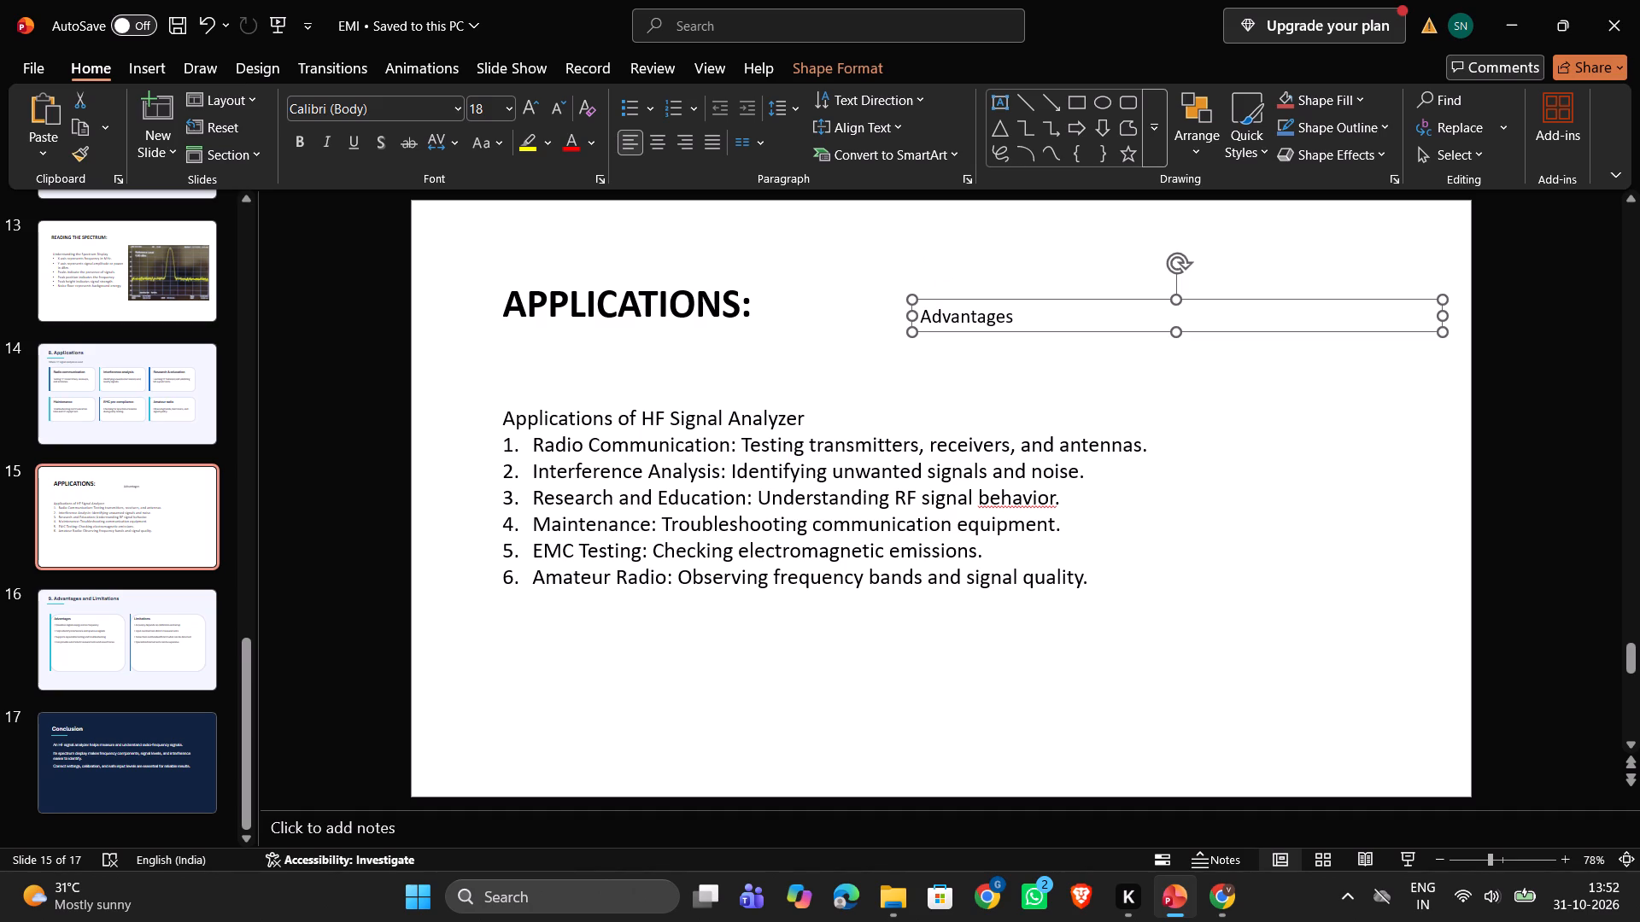
{"action": "left_click", "coordinate": [1015, 324]}
{"action": "left_click", "coordinate": [1015, 314]}
{"action": "left_click", "coordinate": [1010, 318]}
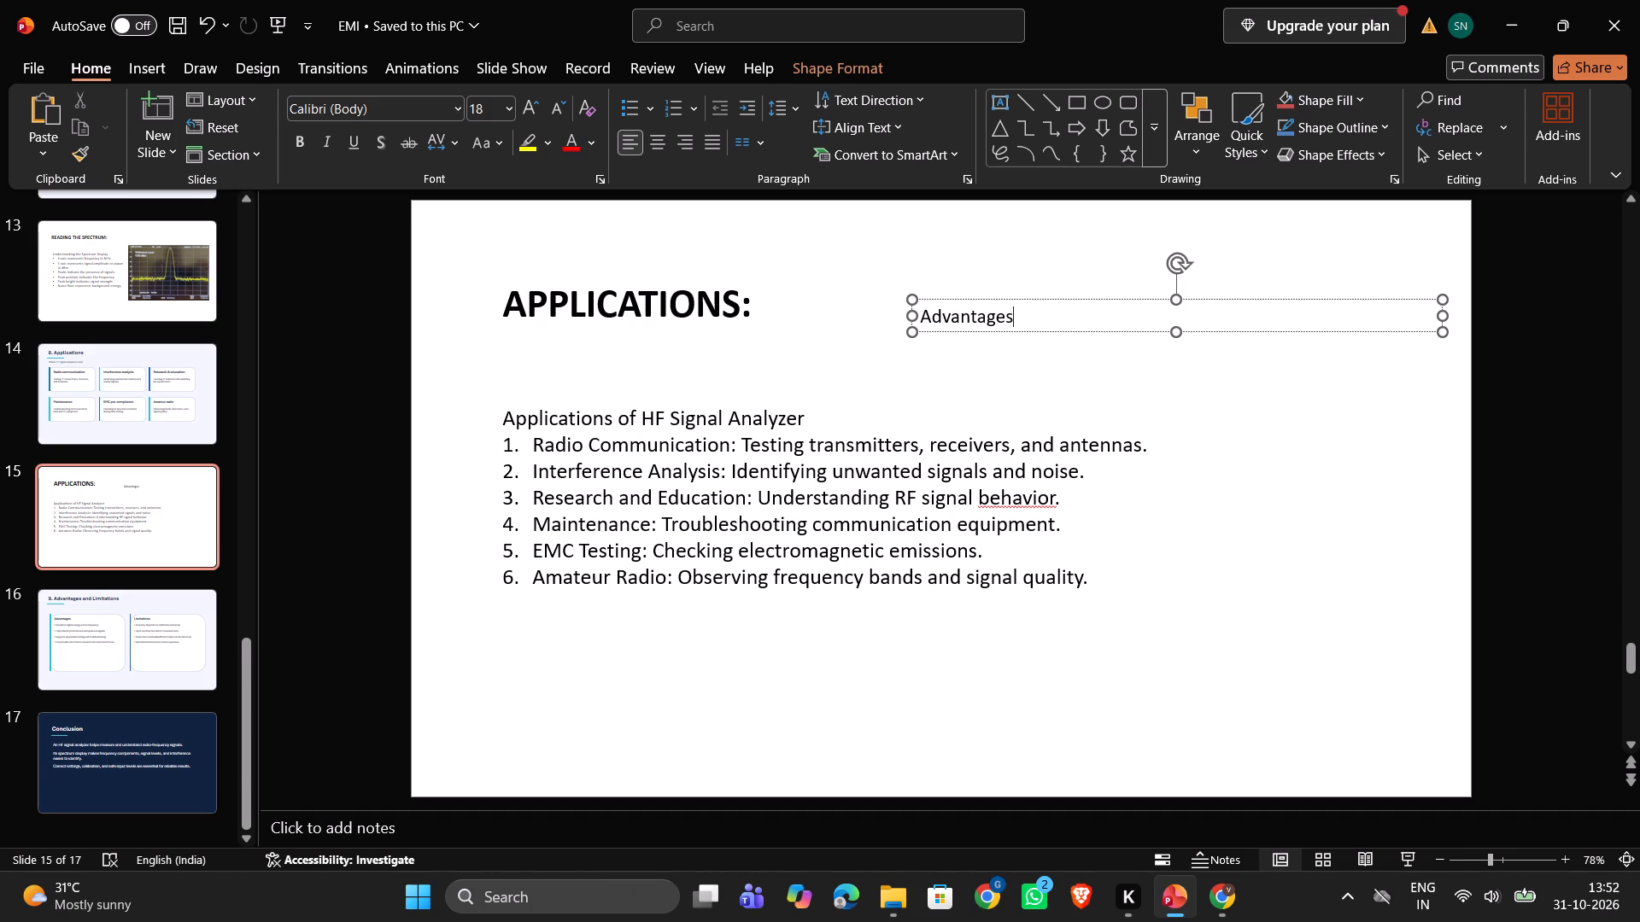
{"action": "key", "text": "shift+colon"}
{"action": "key", "text": "ctrl+a"}
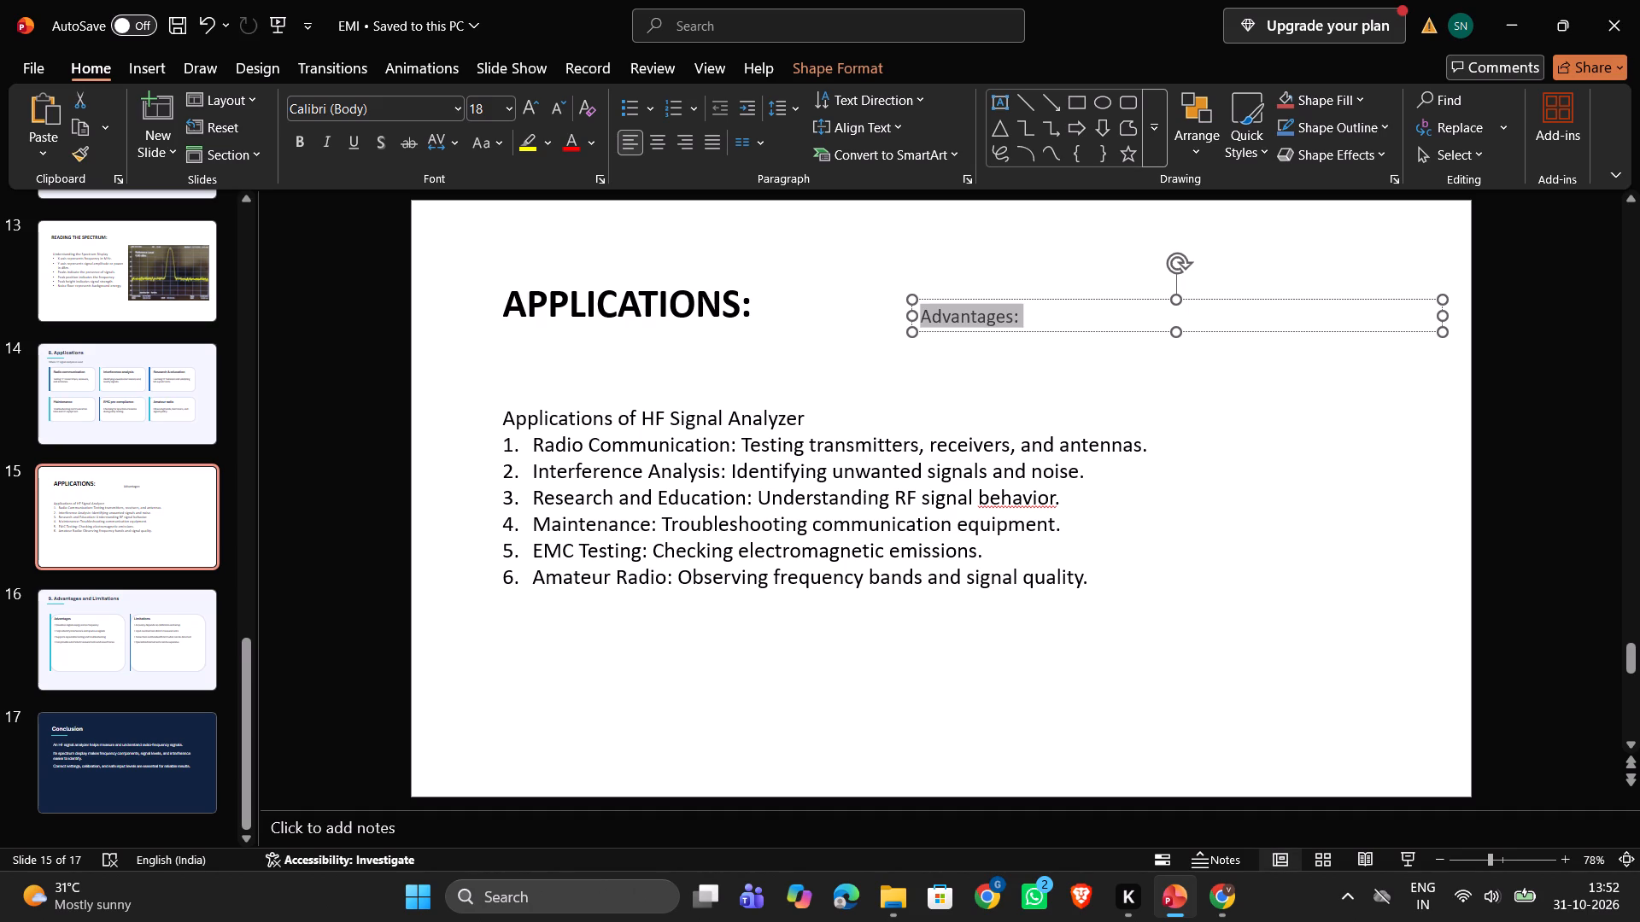
{"action": "left_click_drag", "start_coordinate": [495, 152], "coordinate": [527, 238]}
{"action": "left_click", "coordinate": [527, 238]}
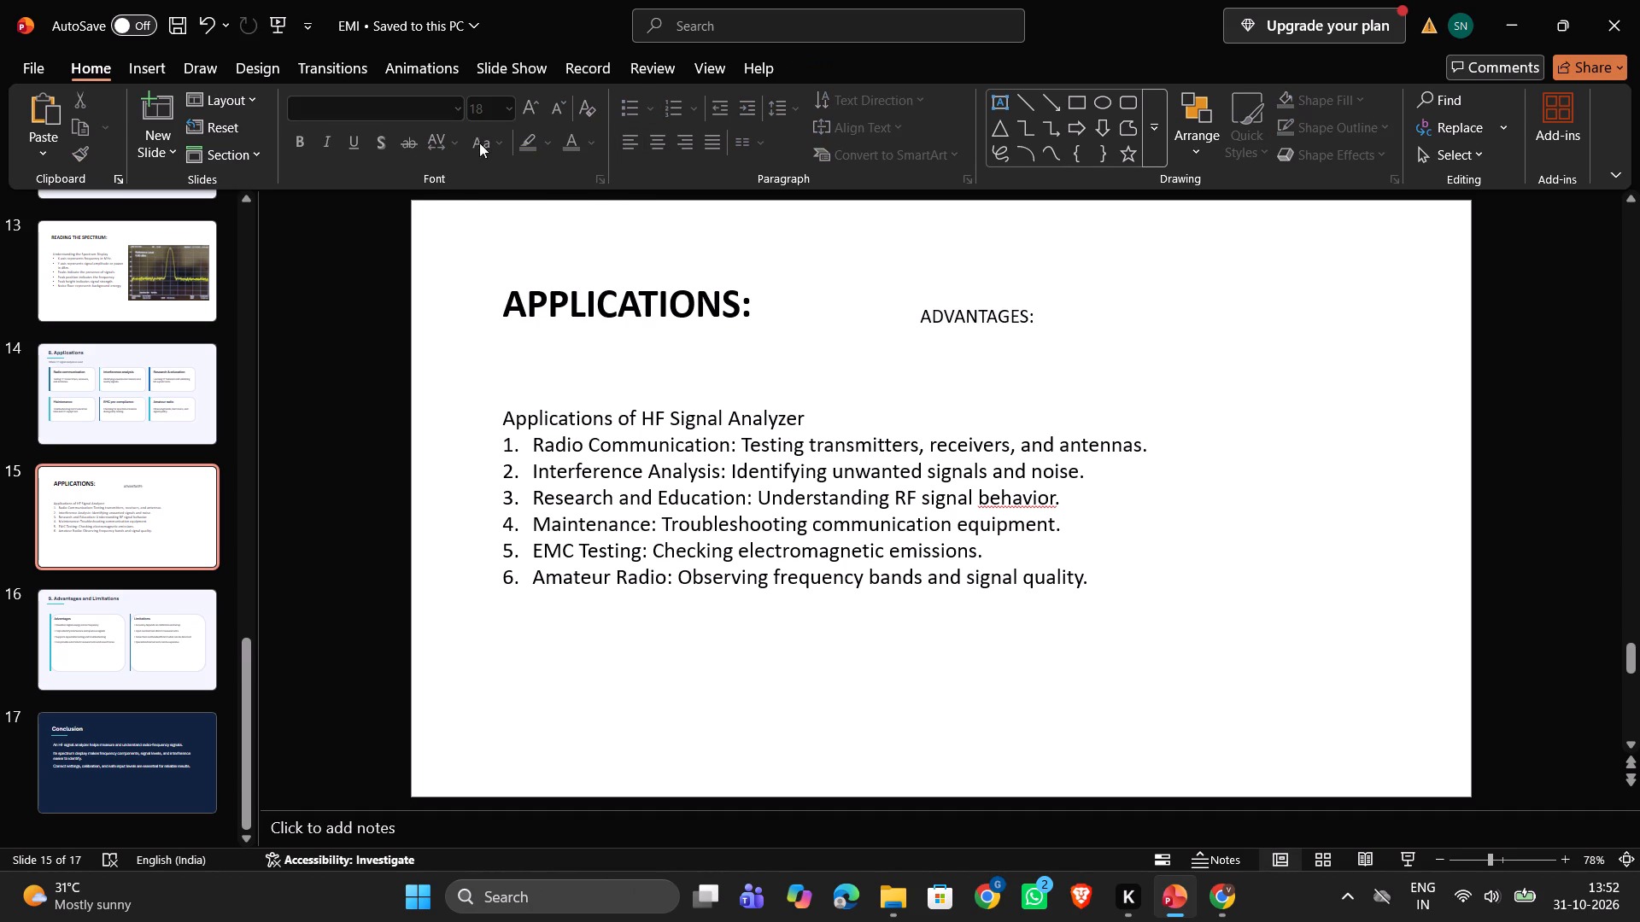
Make the "ADVANTAGES:" heading bold and enlarge it to 28 pt.
{"action": "left_click", "coordinate": [981, 306]}
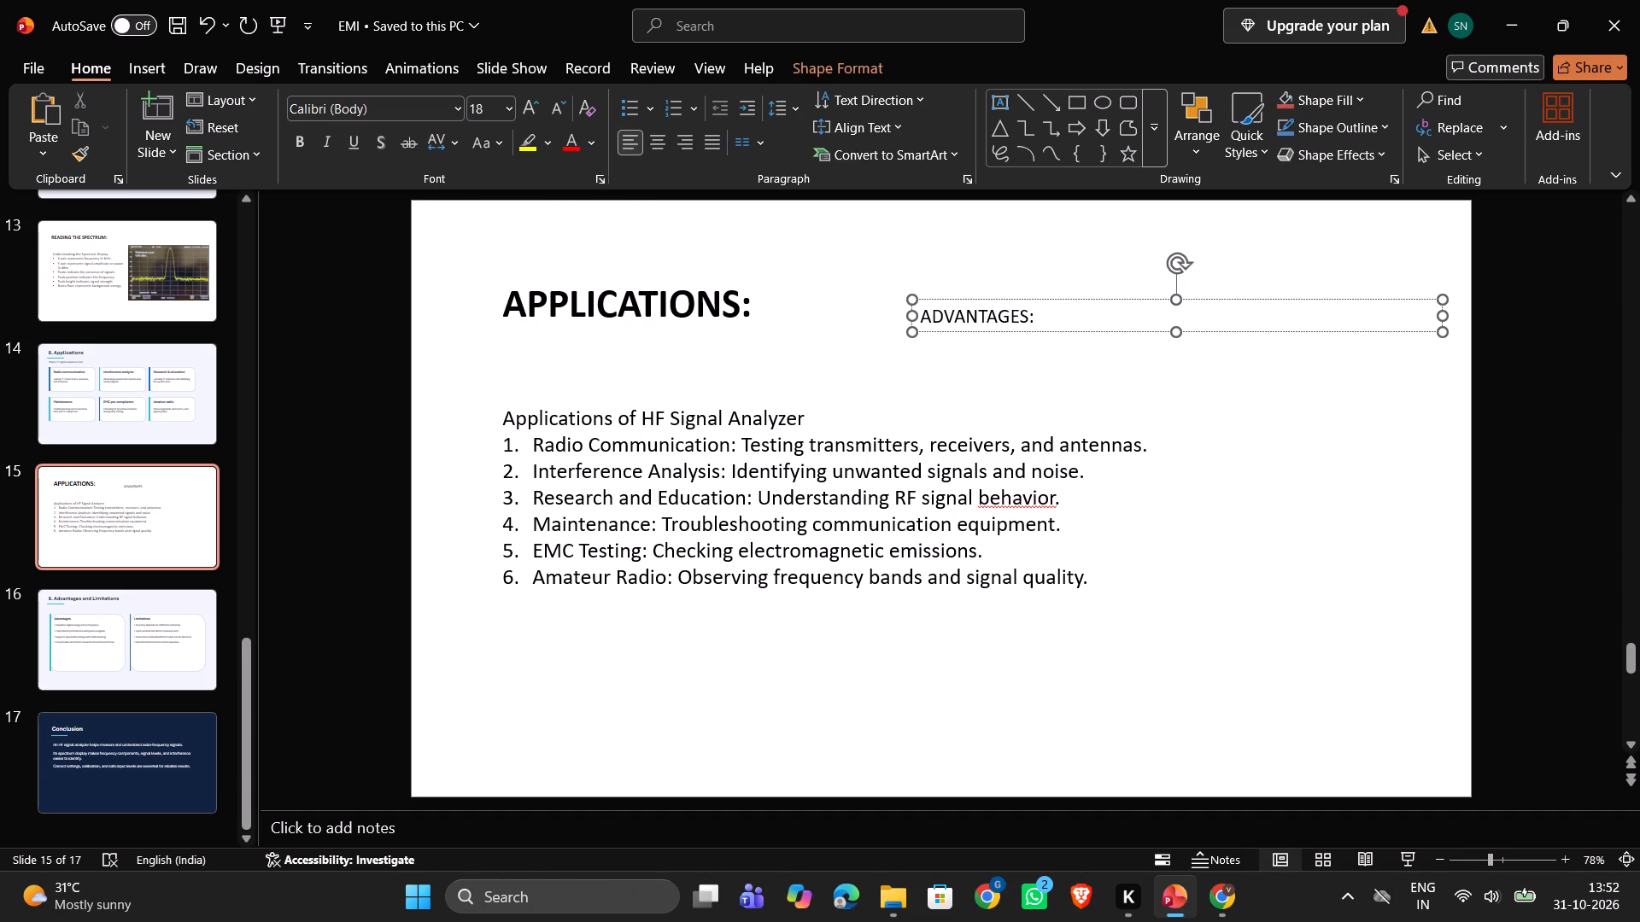
{"action": "key", "text": "ctrl+a"}
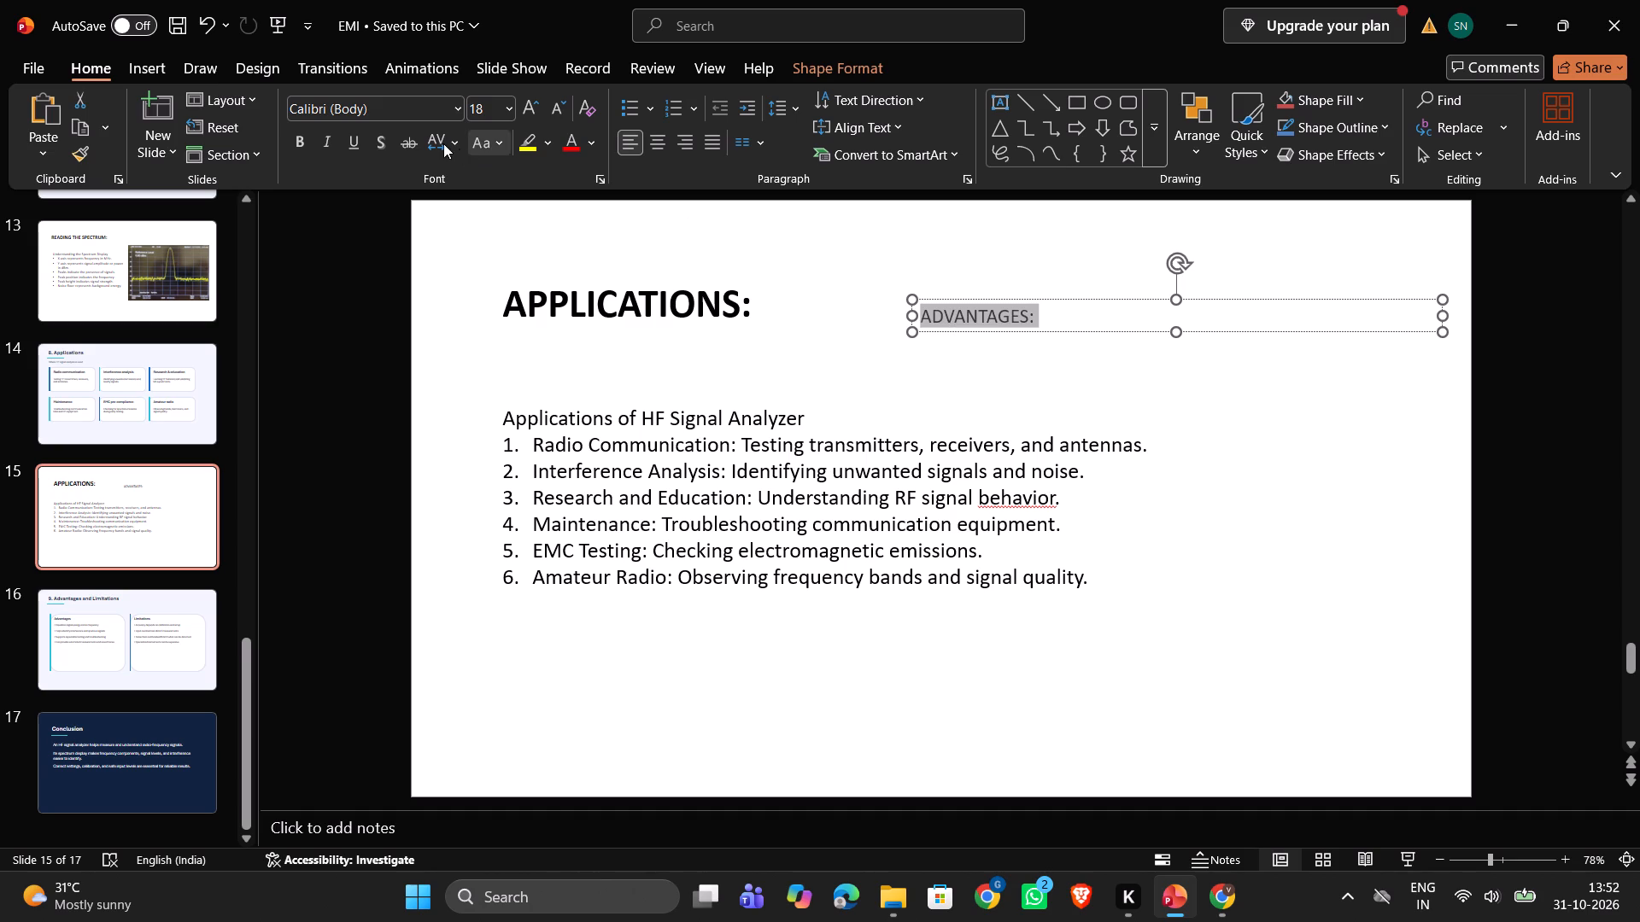
{"action": "left_click", "coordinate": [301, 141]}
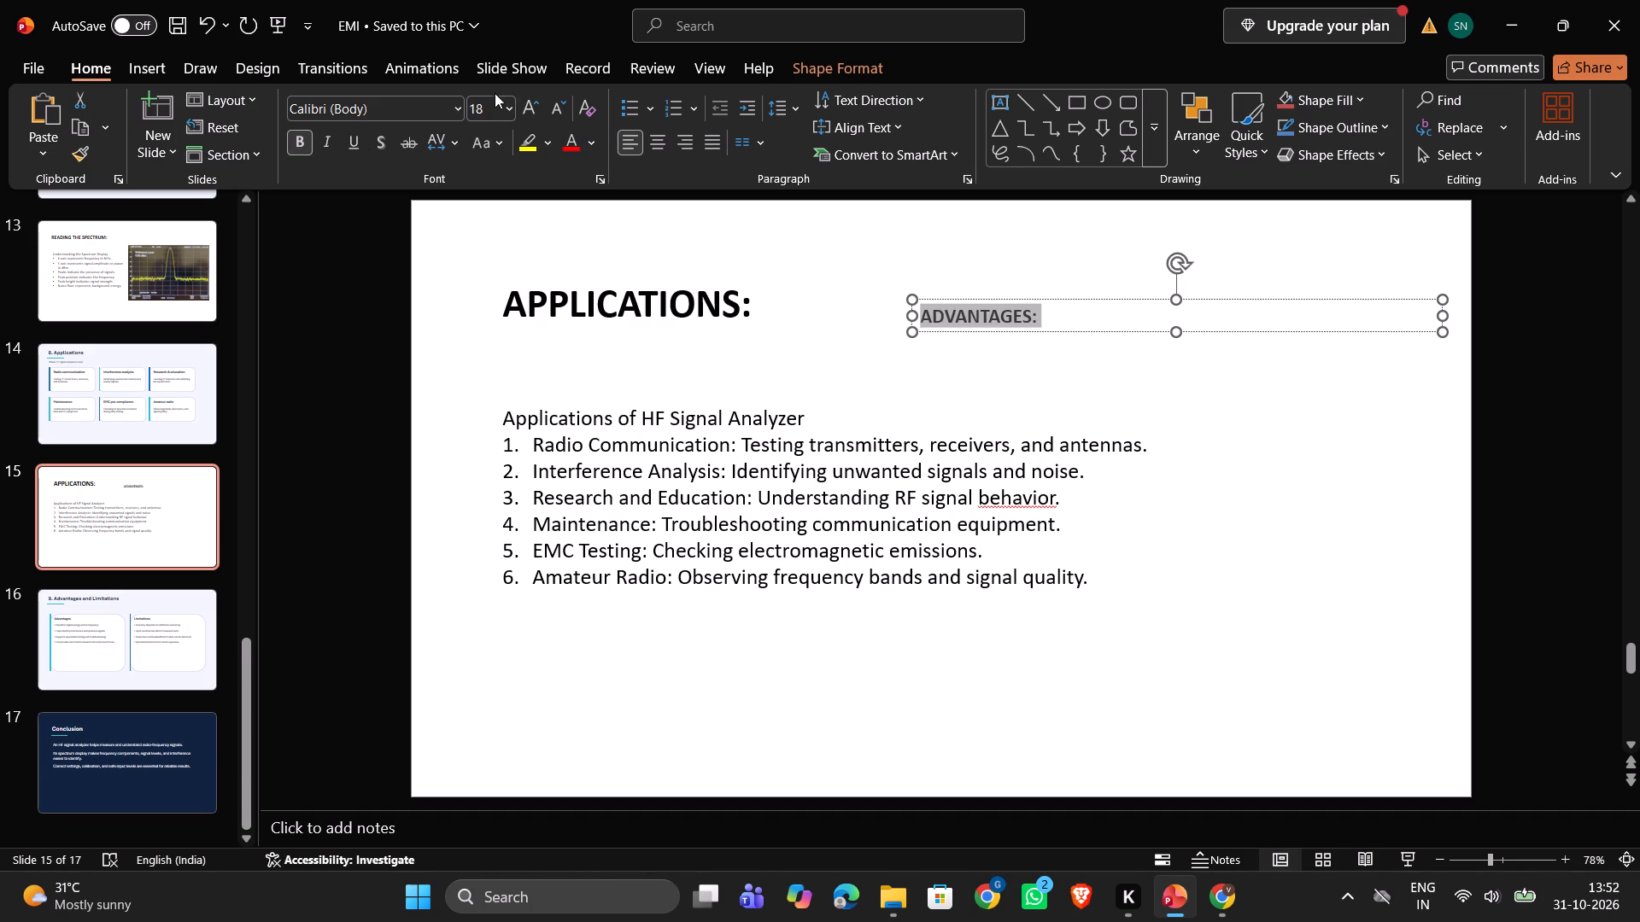
{"action": "double_click", "coordinate": [525, 106]}
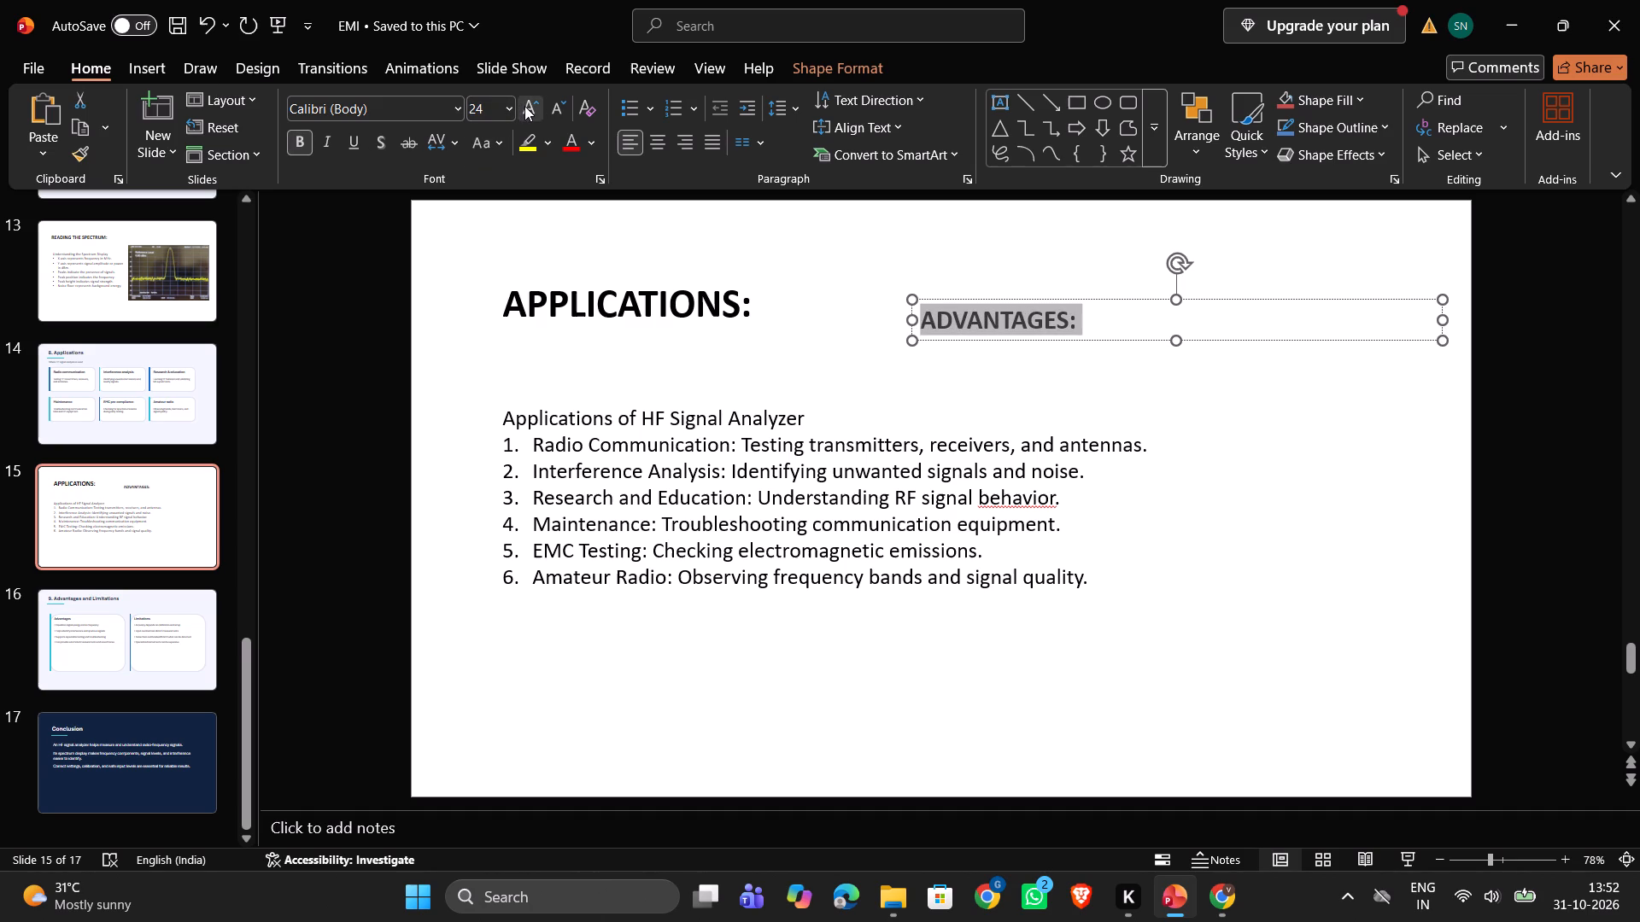
{"action": "left_click", "coordinate": [524, 106]}
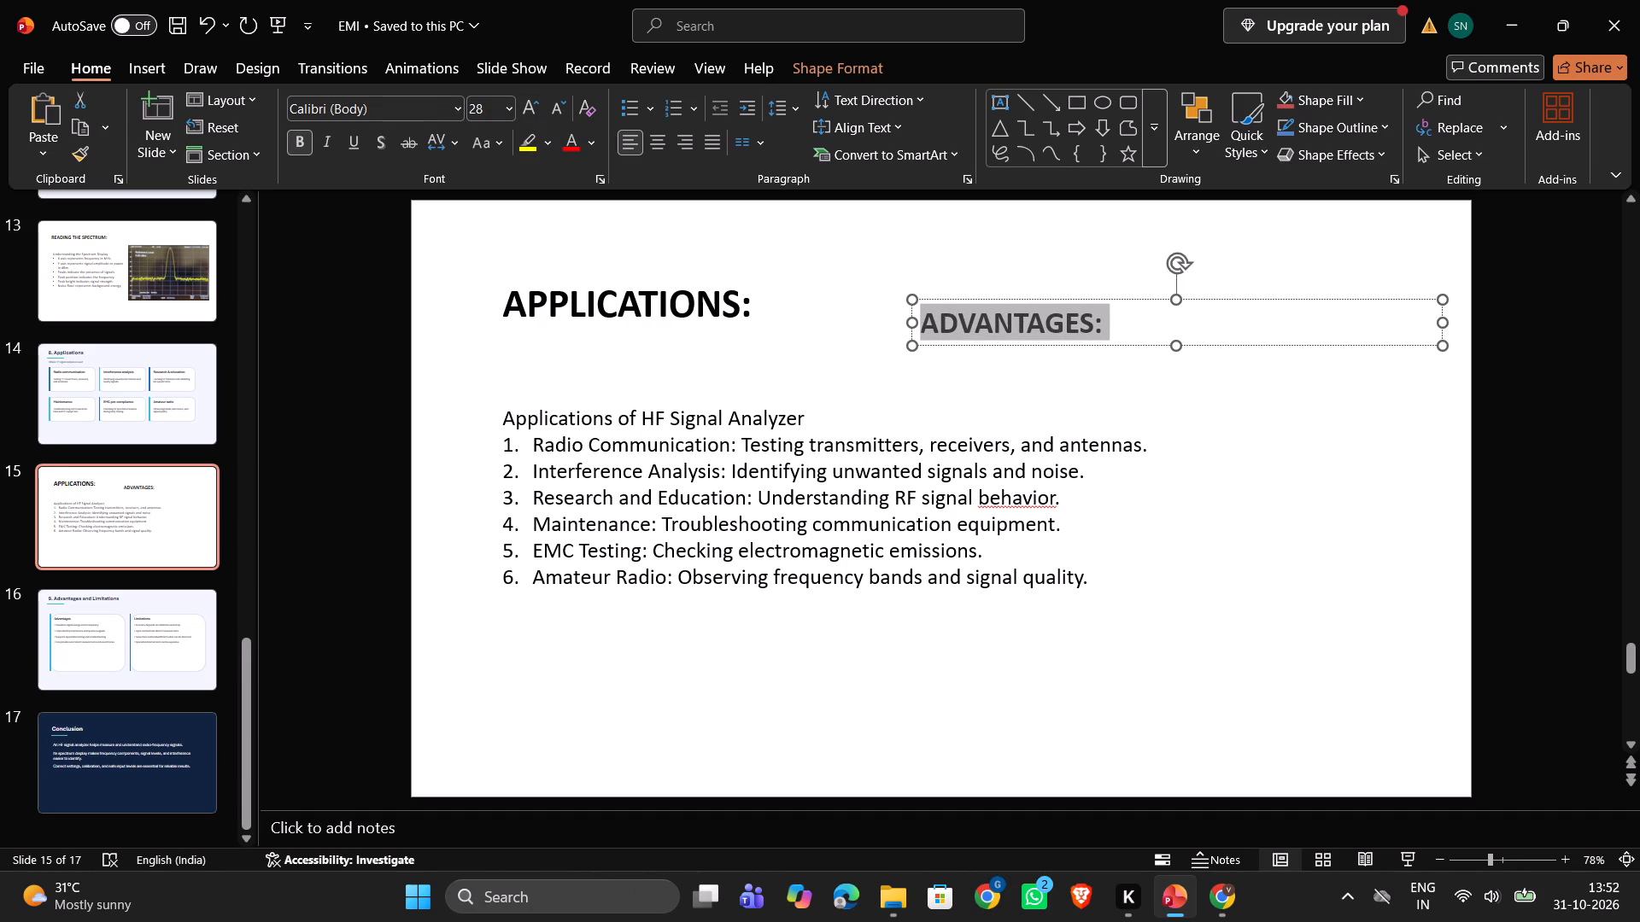
Check the font size of the "APPLICATIONS:" heading and enlarge "ADVANTAGES:" to the same 36 pt.
{"action": "left_click", "coordinate": [597, 284]}
{"action": "left_click", "coordinate": [631, 310]}
{"action": "double_click", "coordinate": [631, 310]}
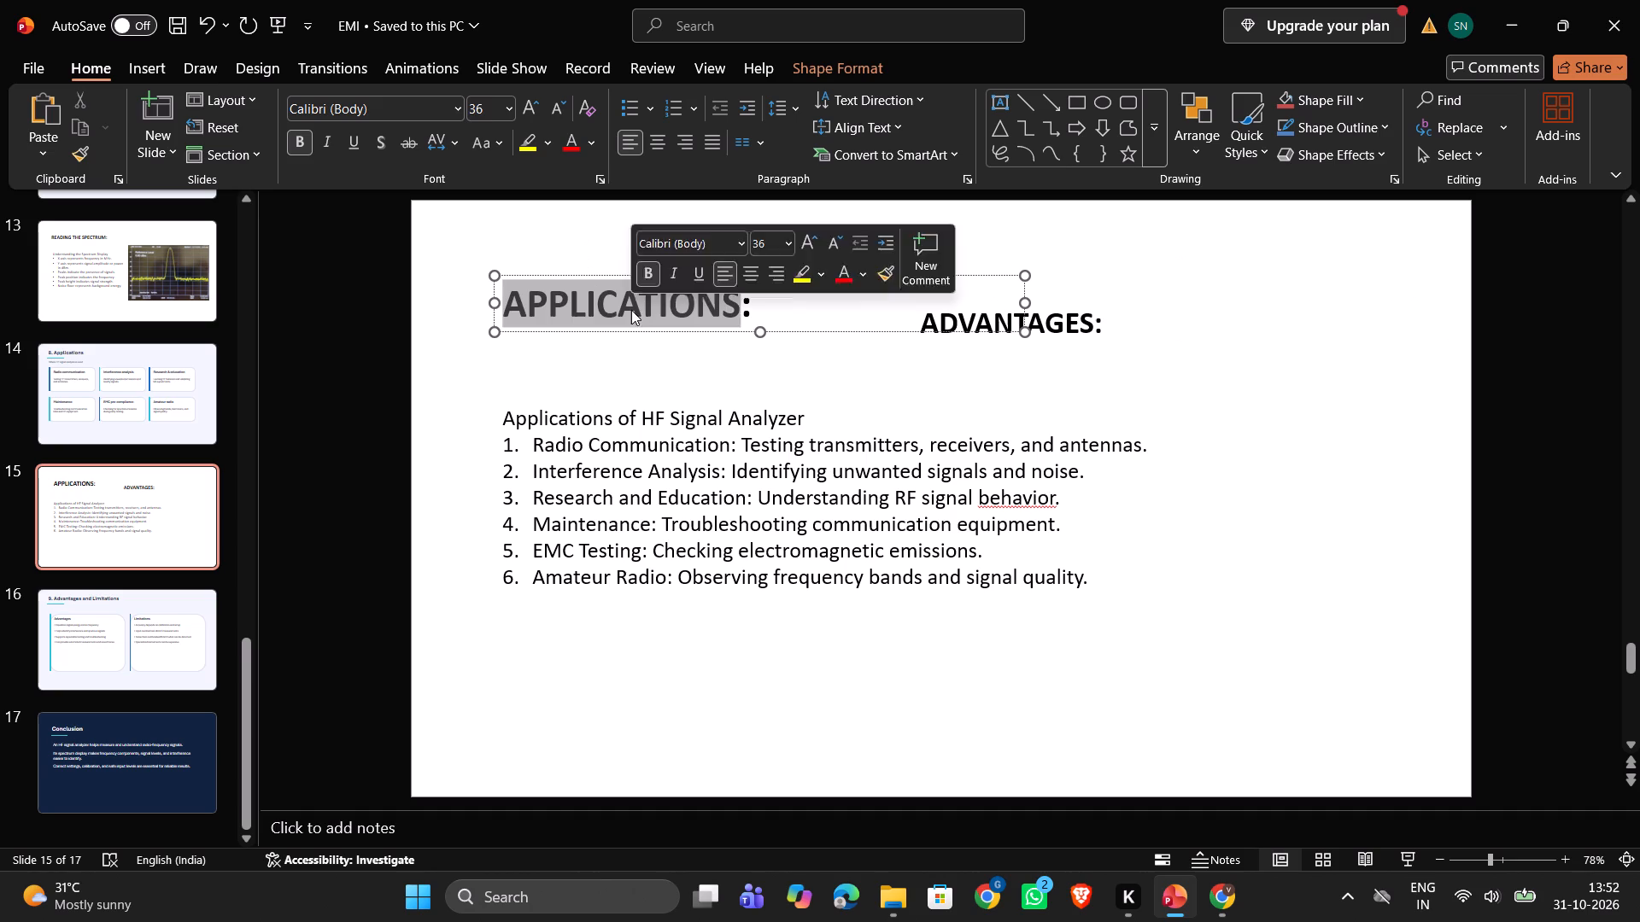
{"action": "left_click", "coordinate": [955, 328]}
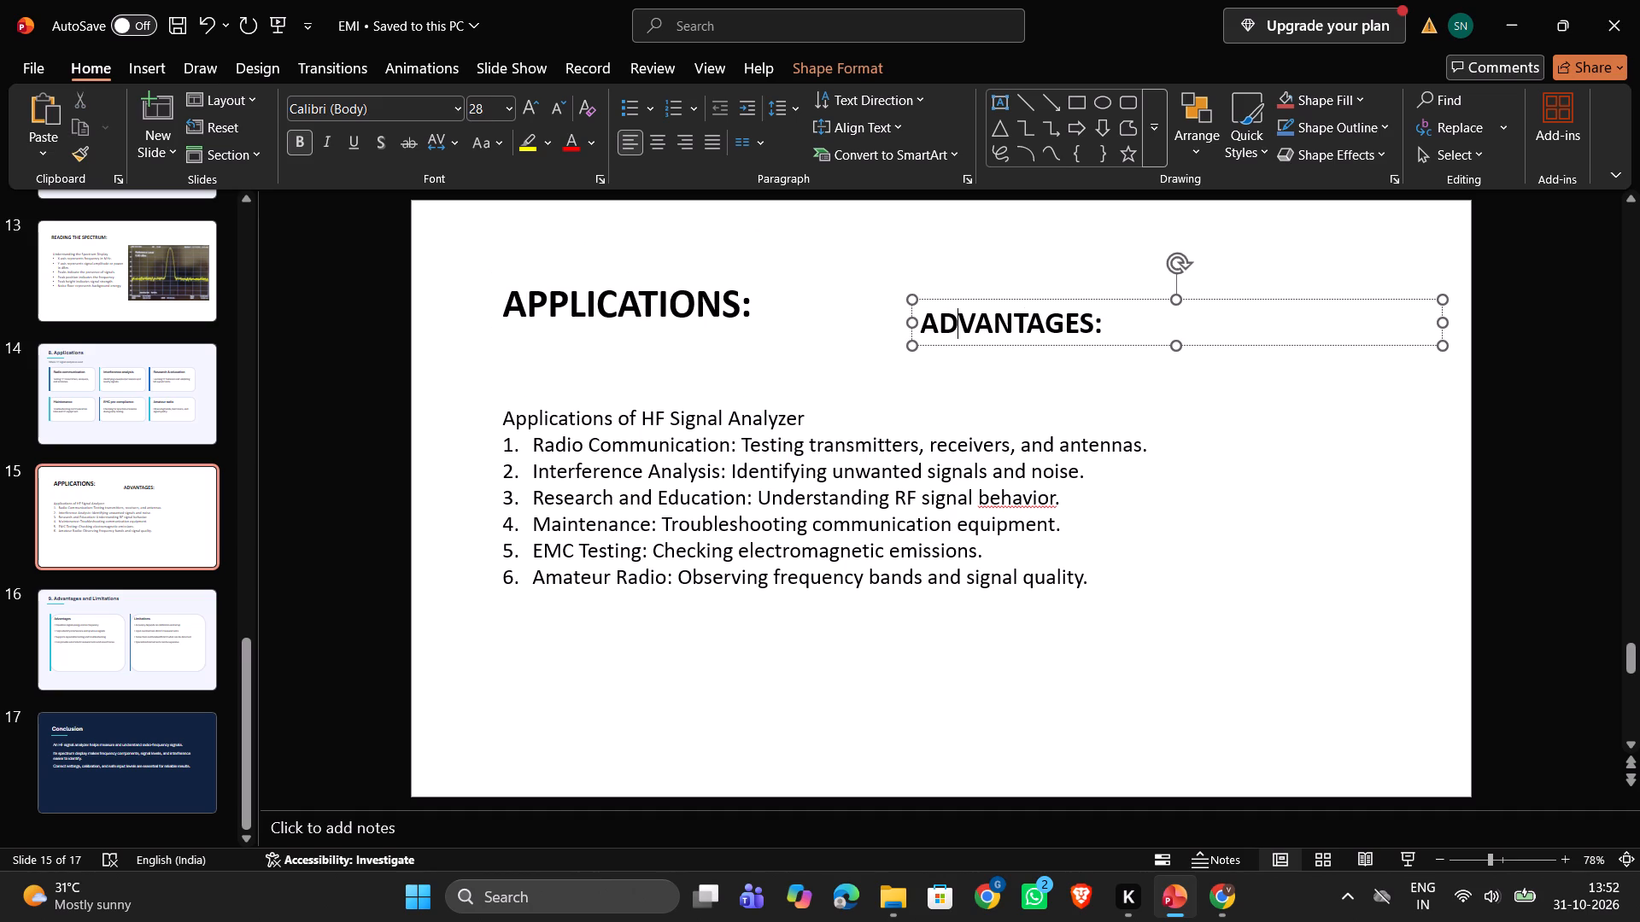
{"action": "left_click", "coordinate": [955, 328]}
{"action": "triple_click", "coordinate": [955, 328]}
{"action": "left_click", "coordinate": [955, 328]}
{"action": "scroll", "coordinate": [954, 328], "scroll_direction": "right", "scroll_amount": 1}
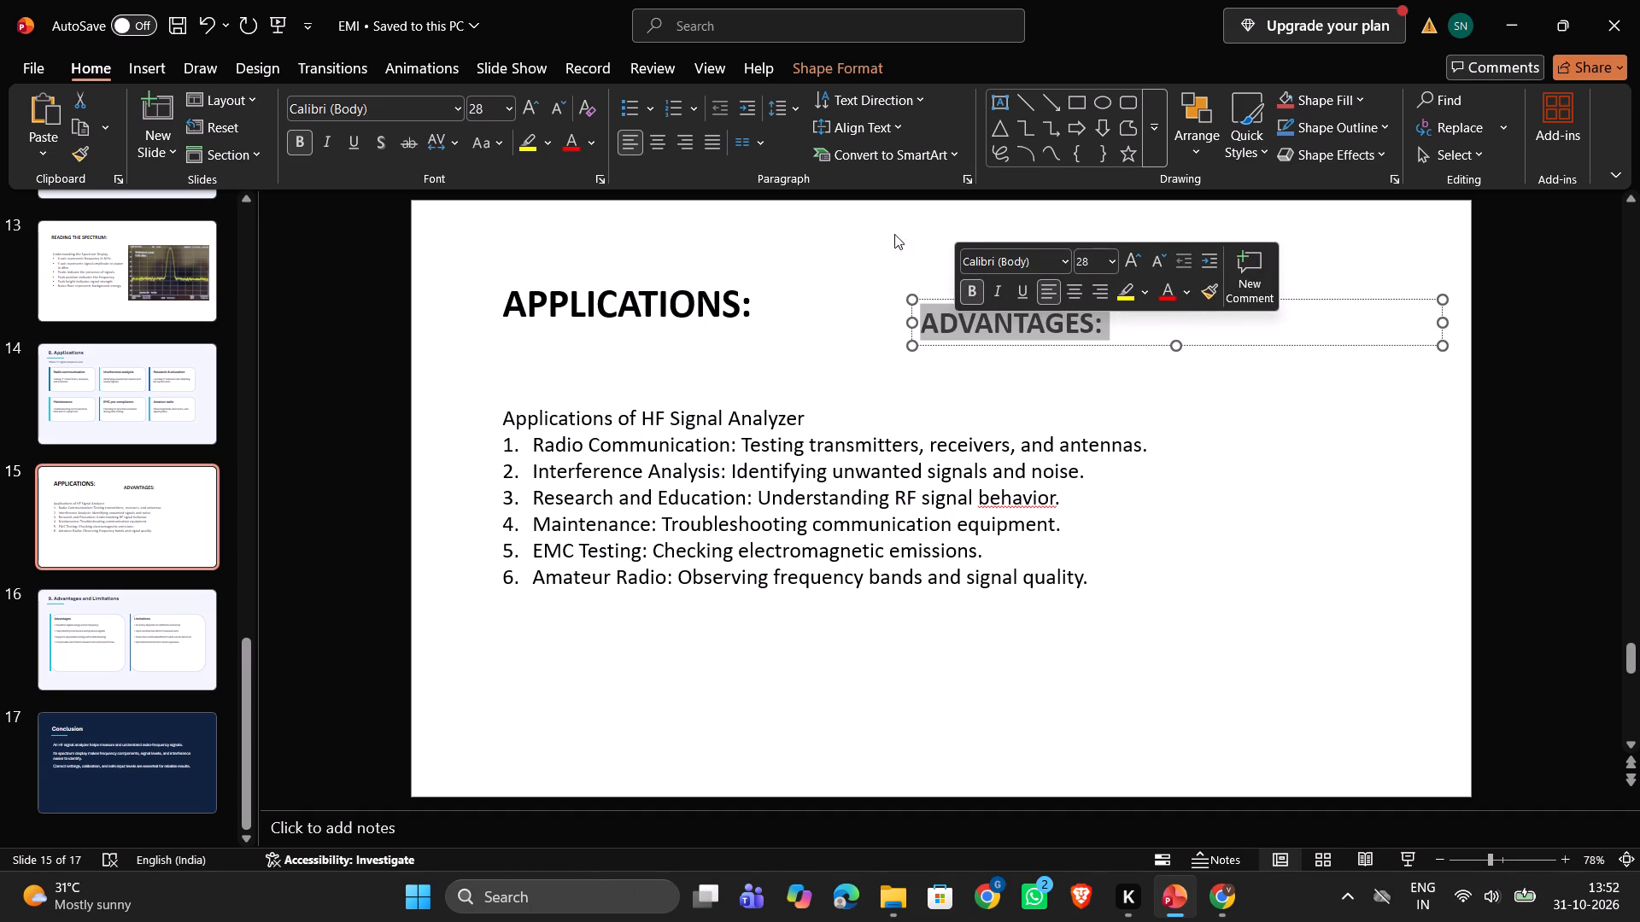
{"action": "left_click", "coordinate": [537, 119]}
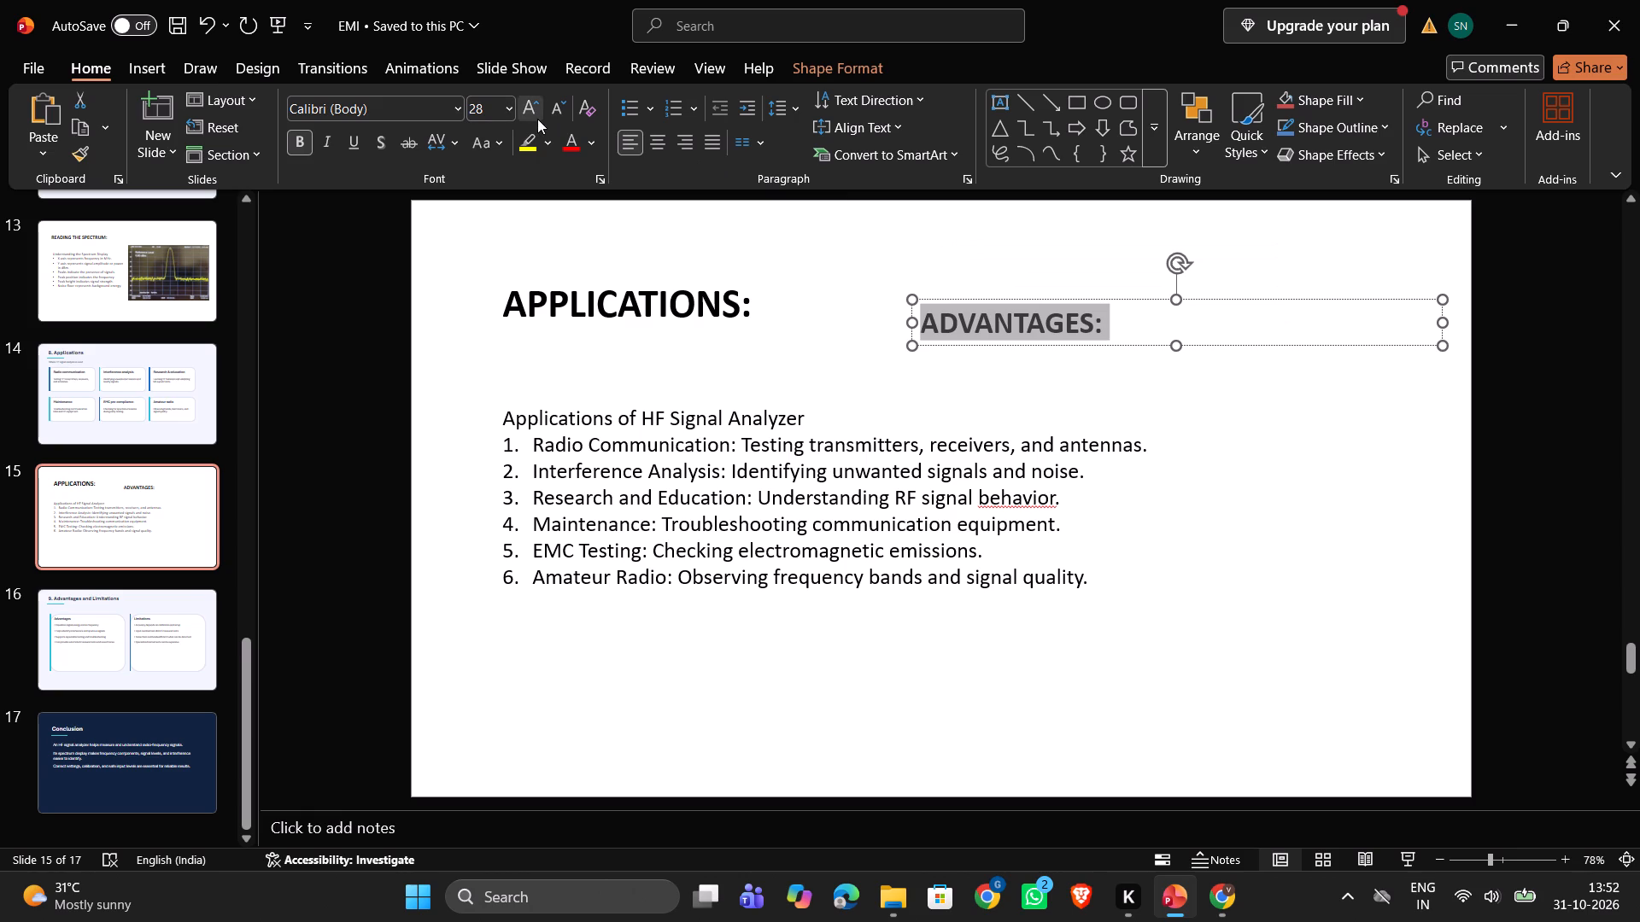
{"action": "left_click", "coordinate": [537, 119]}
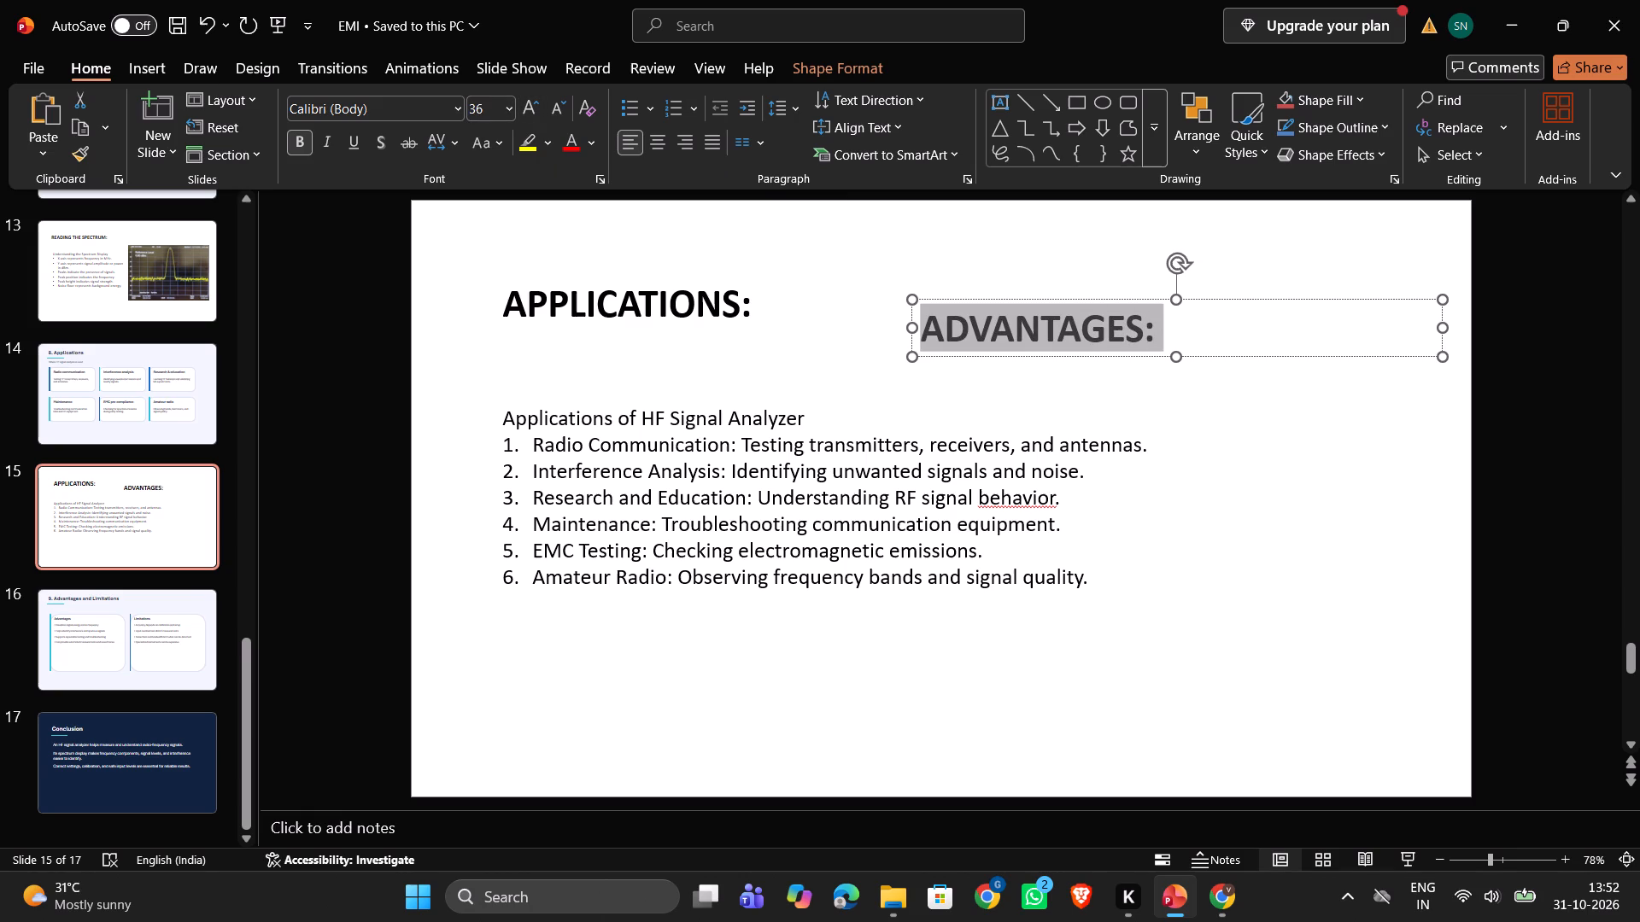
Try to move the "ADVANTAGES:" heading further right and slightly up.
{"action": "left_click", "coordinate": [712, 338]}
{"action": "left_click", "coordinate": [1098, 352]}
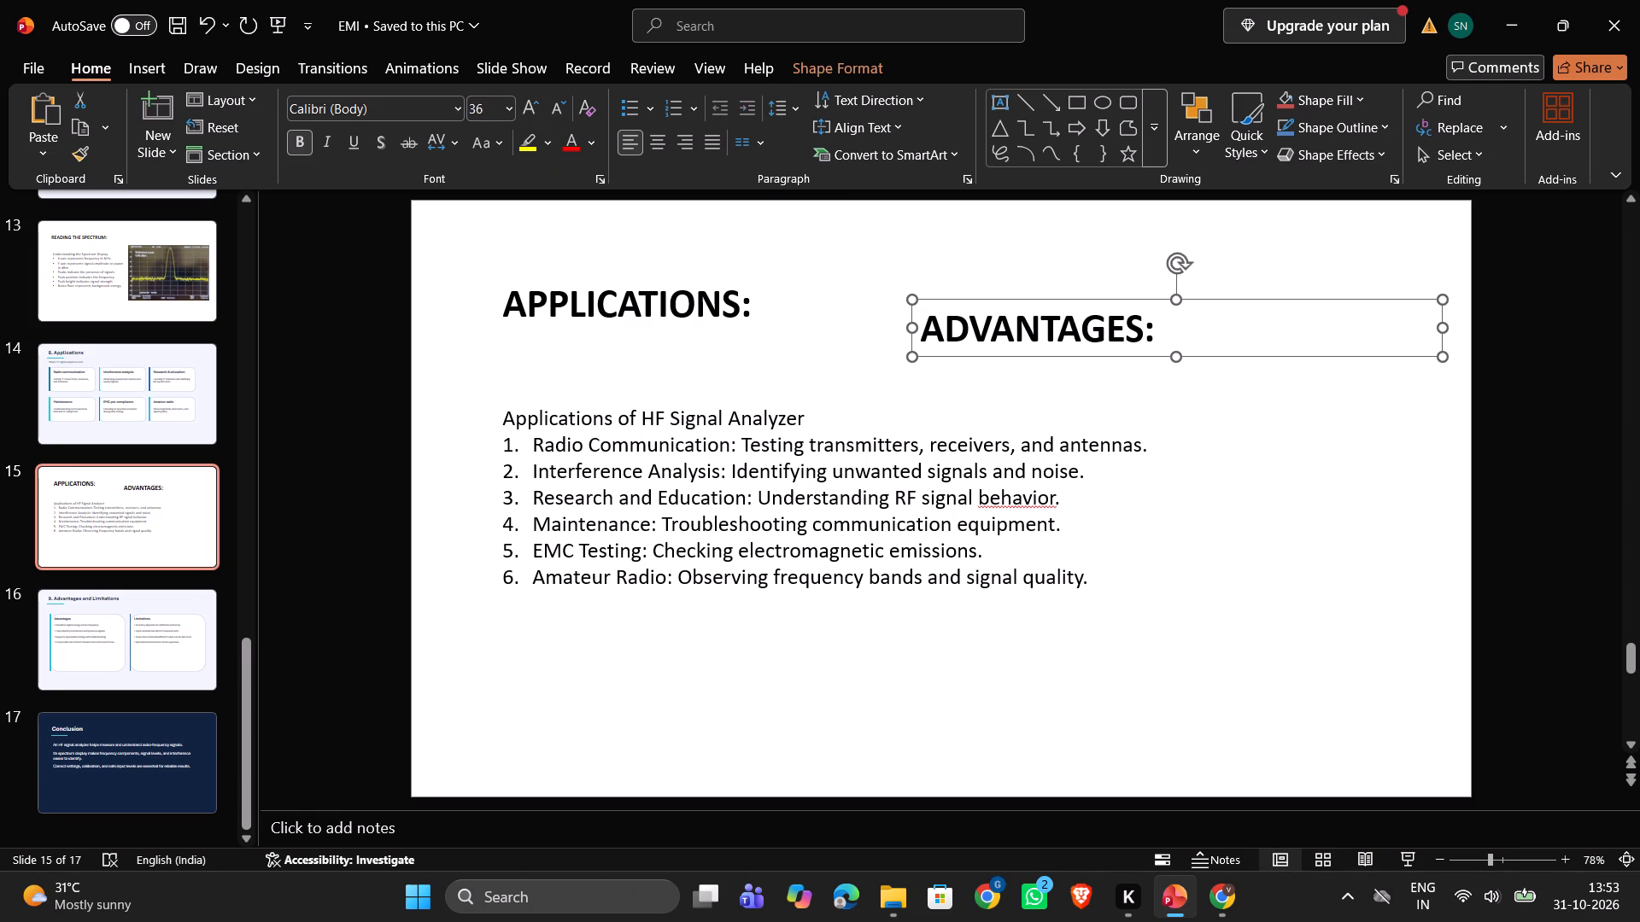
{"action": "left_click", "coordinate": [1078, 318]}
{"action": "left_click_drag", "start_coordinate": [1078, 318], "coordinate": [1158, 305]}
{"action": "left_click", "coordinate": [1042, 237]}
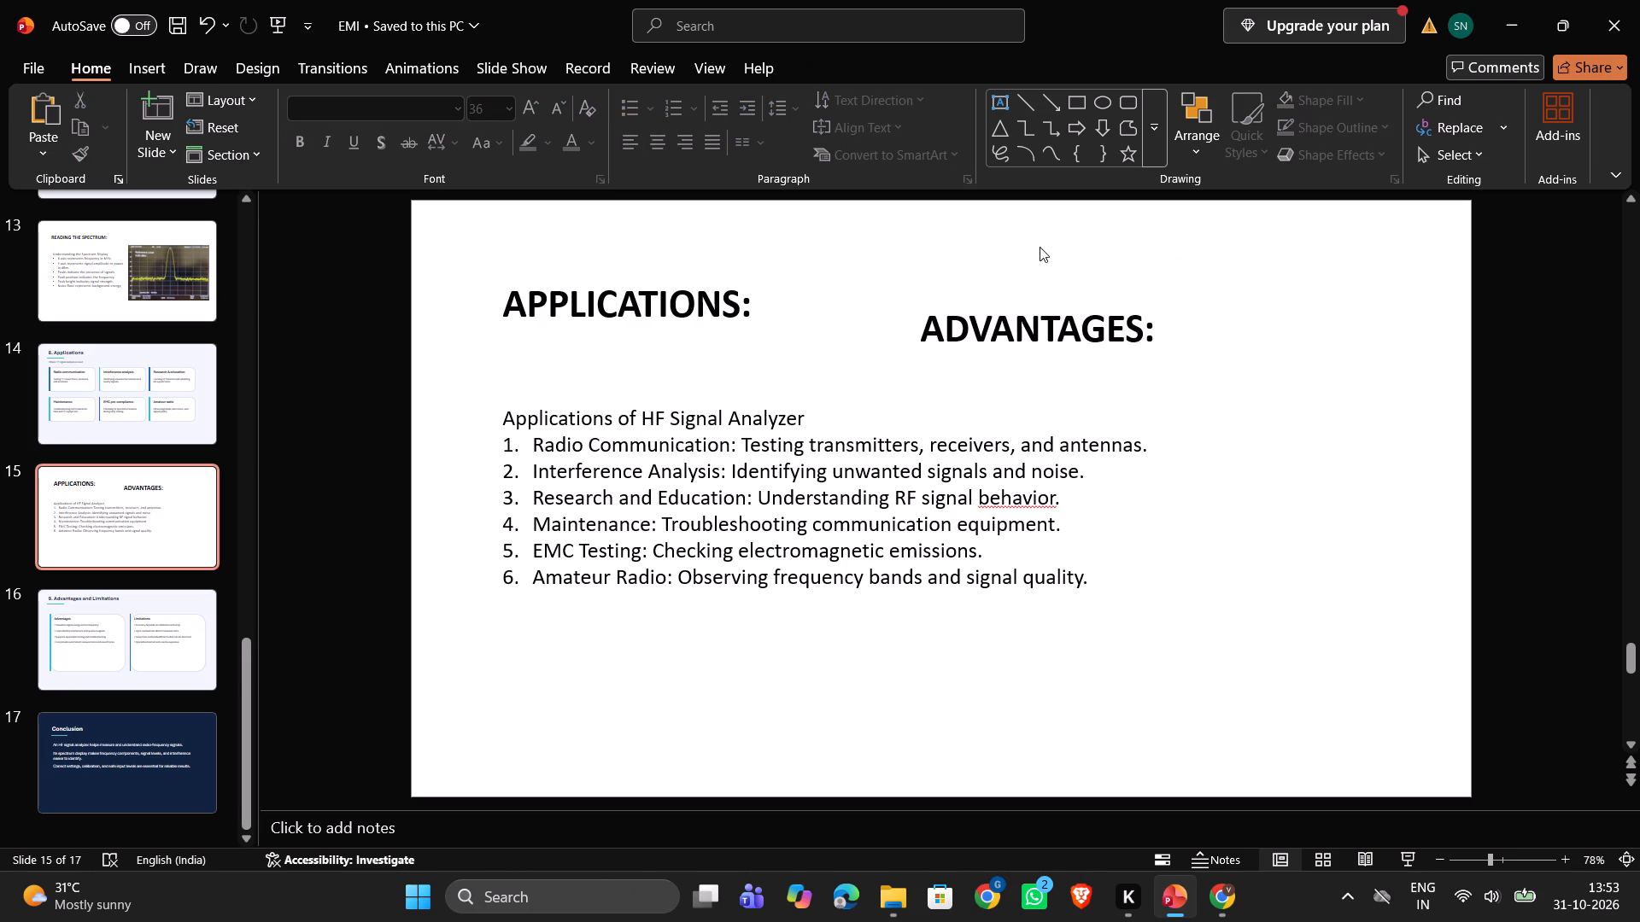
Shift the "APPLICATIONS:" heading slightly to the left.
{"action": "left_click", "coordinate": [692, 295]}
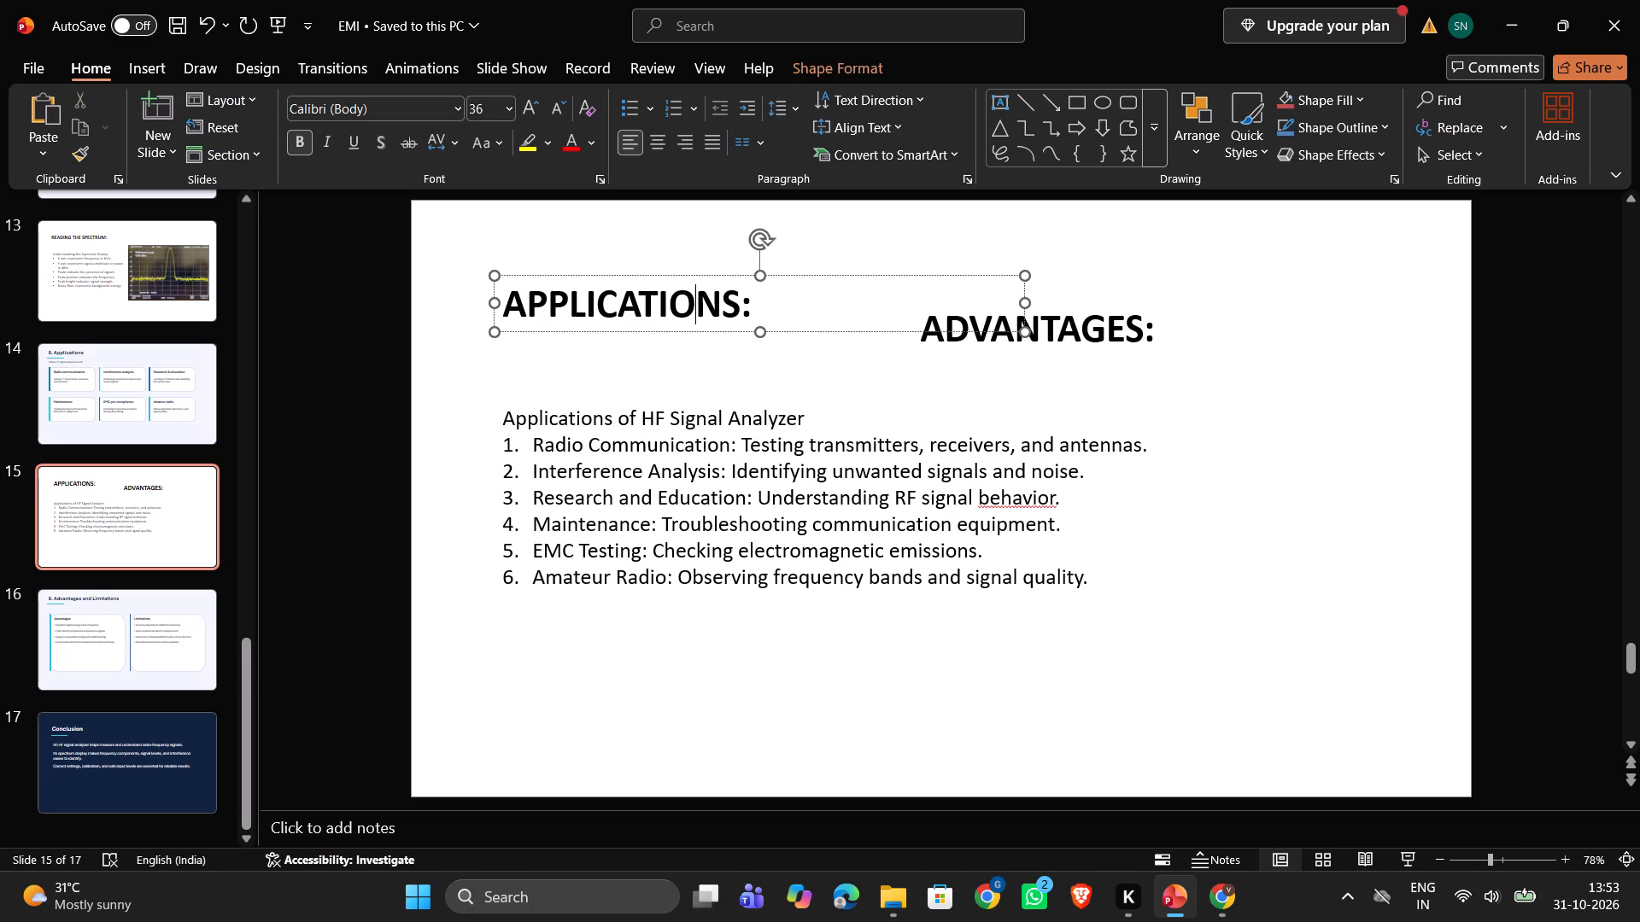
{"action": "left_click_drag", "start_coordinate": [709, 276], "coordinate": [695, 276]}
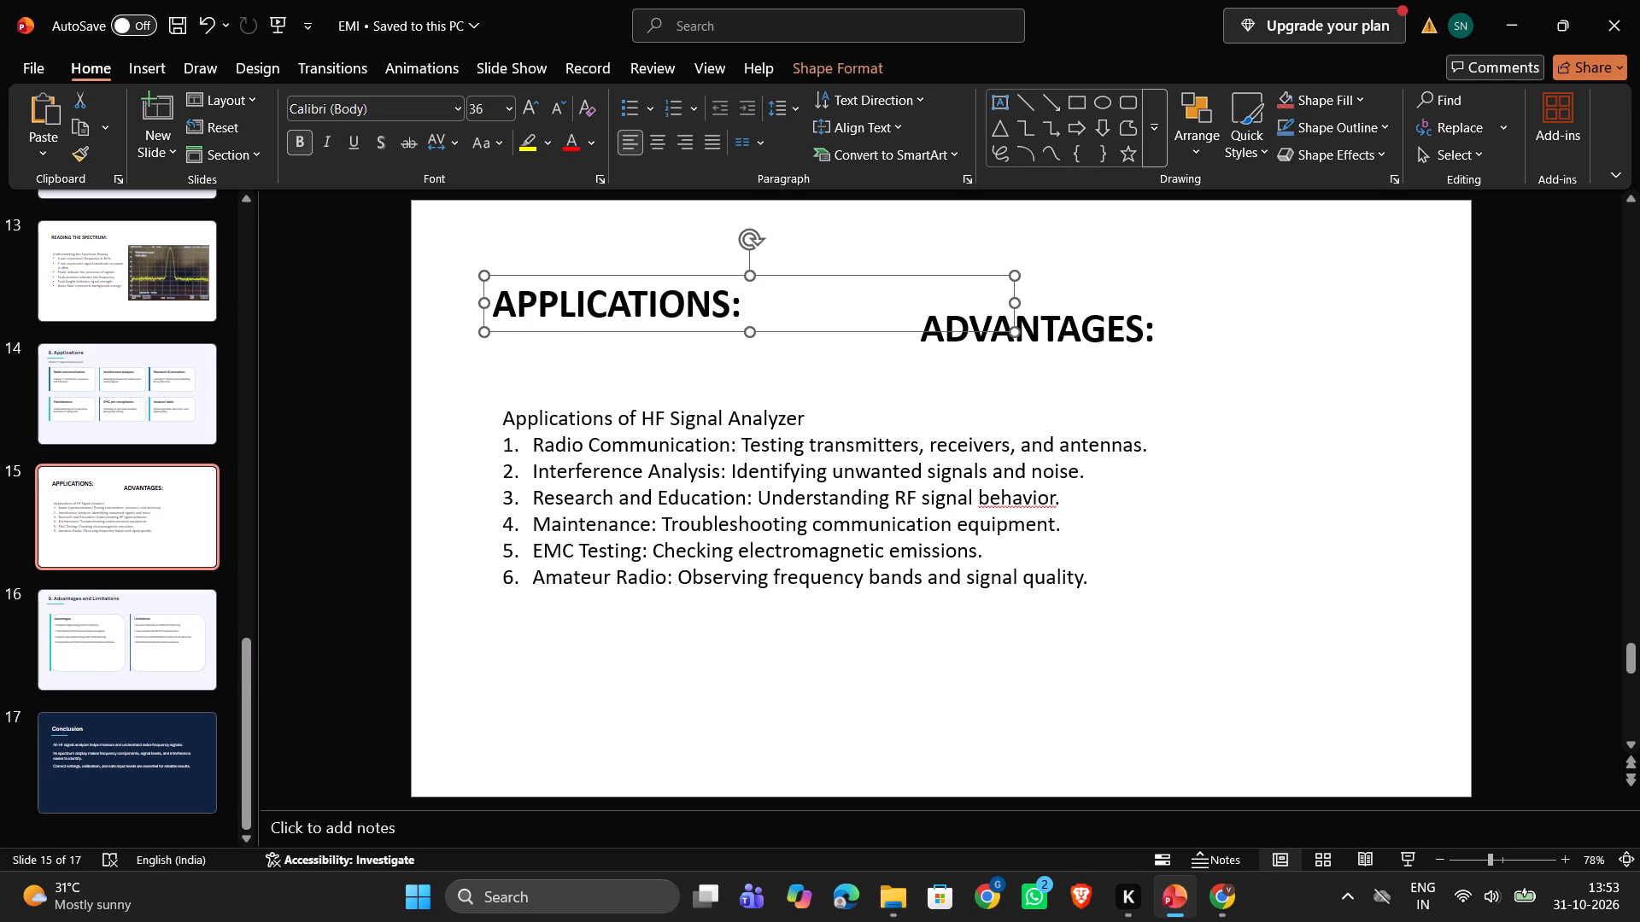
Move the "ADVANTAGES:" heading further right, level with the "APPLICATIONS:" heading.
{"action": "left_click", "coordinate": [1070, 331]}
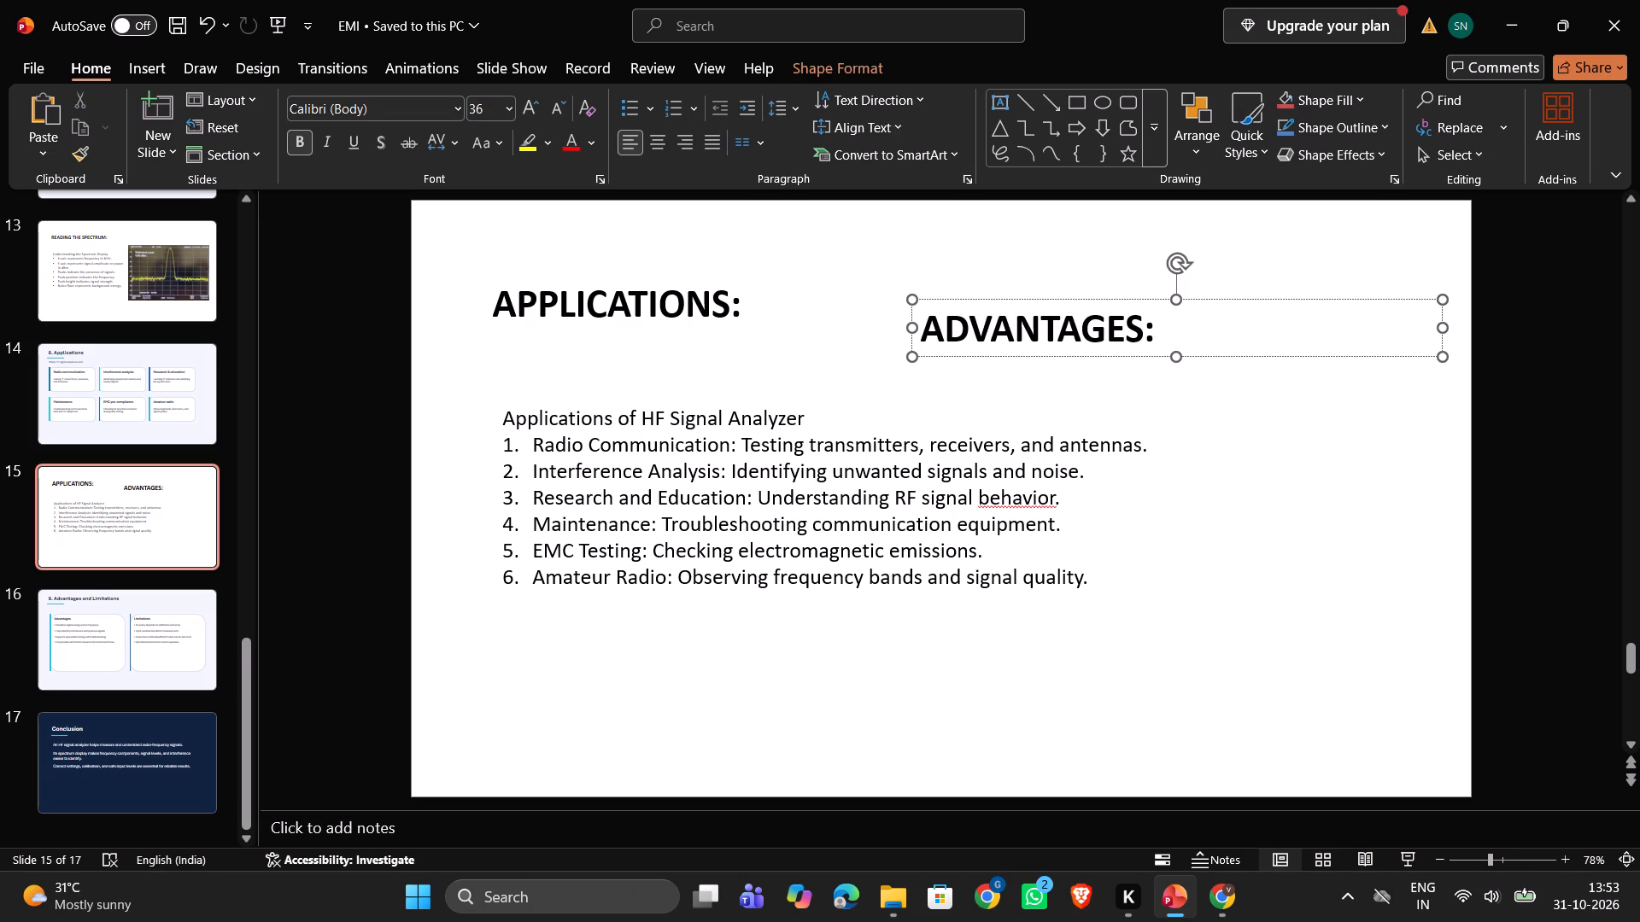
{"action": "left_click_drag", "start_coordinate": [1093, 300], "coordinate": [1327, 282]}
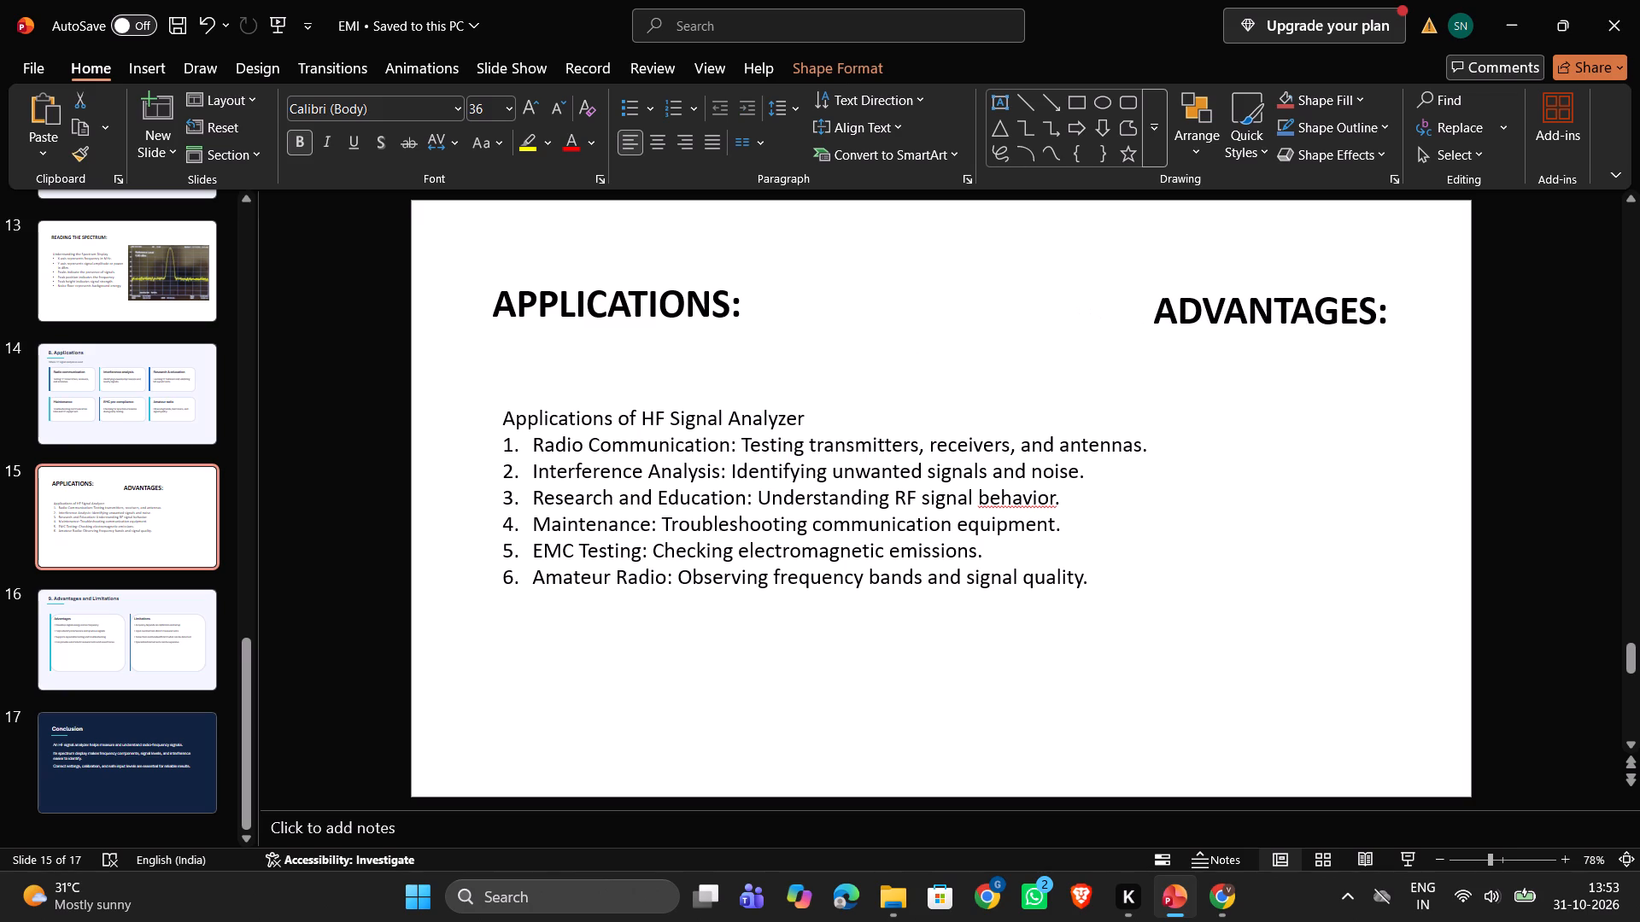
{"action": "left_click_drag", "start_coordinate": [1327, 282], "coordinate": [1200, 278]}
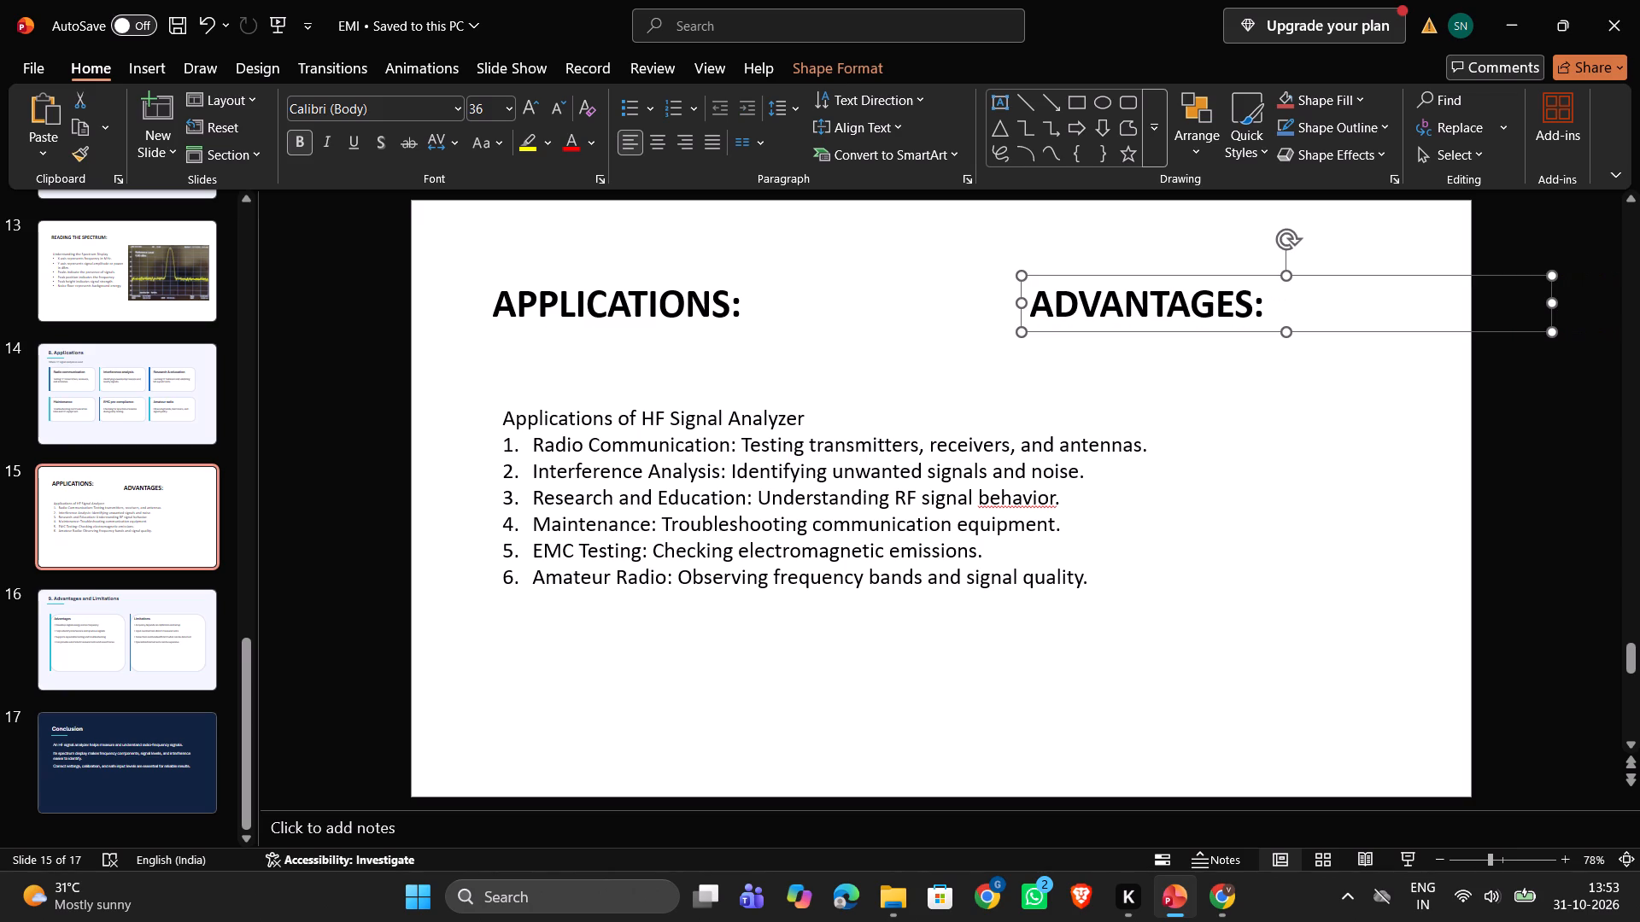
Narrow the applications list text box from its right edge so the list wraps within the left half of the slide.
{"action": "left_click", "coordinate": [825, 456]}
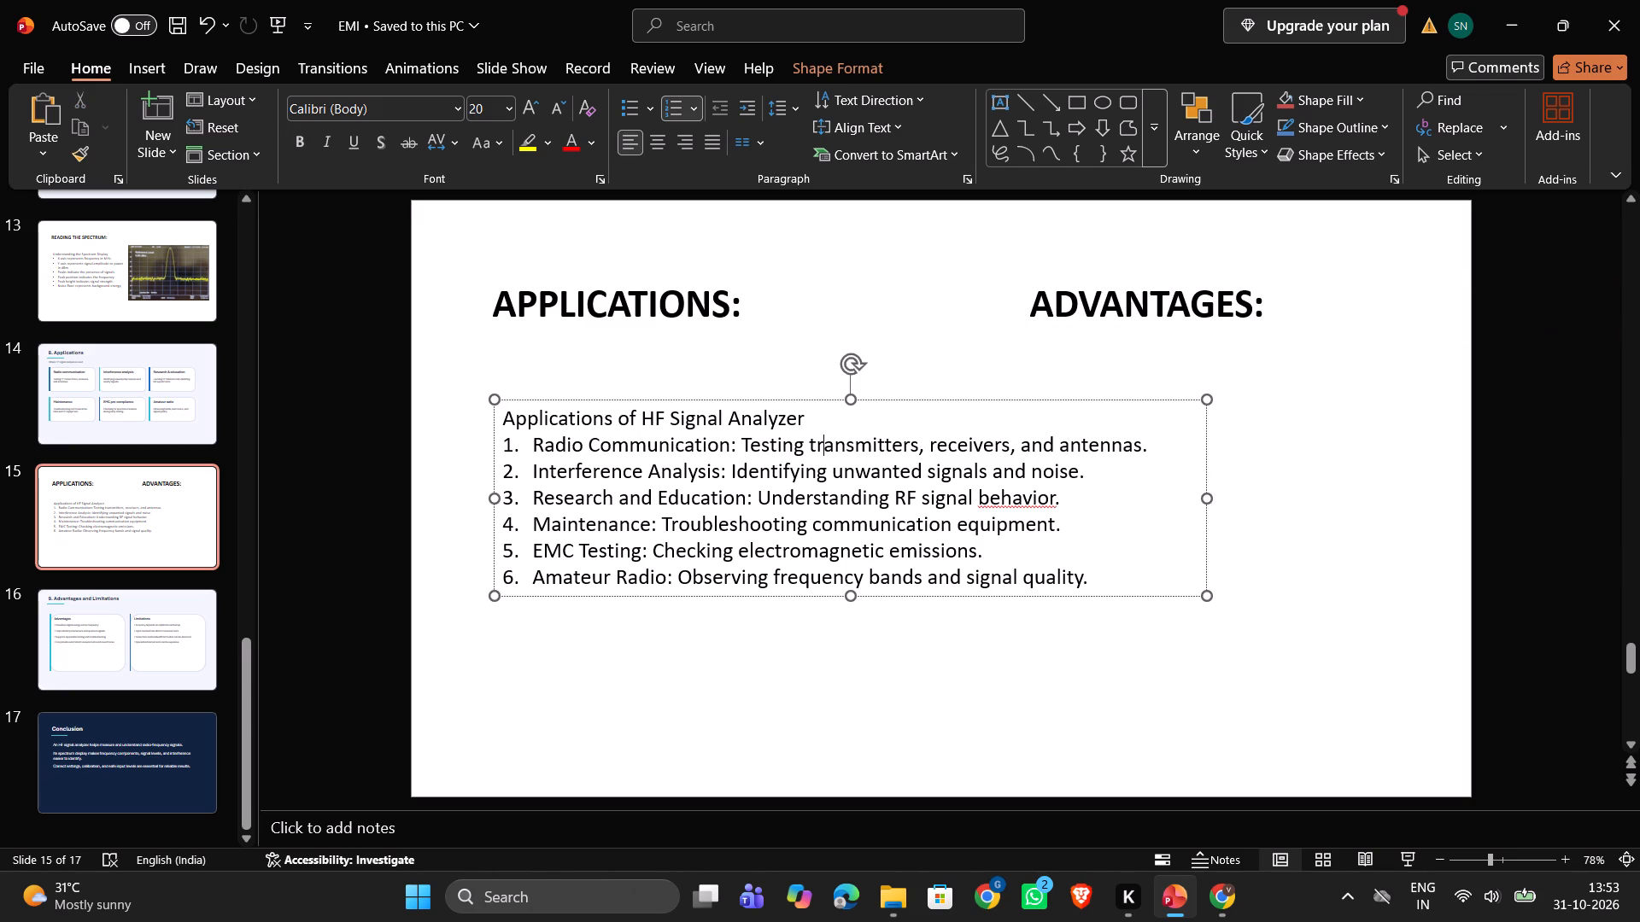
{"action": "key", "text": "ctrl+a"}
{"action": "left_click", "coordinate": [1211, 502]}
{"action": "left_click_drag", "start_coordinate": [1211, 502], "coordinate": [898, 509]}
Move the narrowed applications list slightly up, closer to its heading.
{"action": "left_click", "coordinate": [794, 395]}
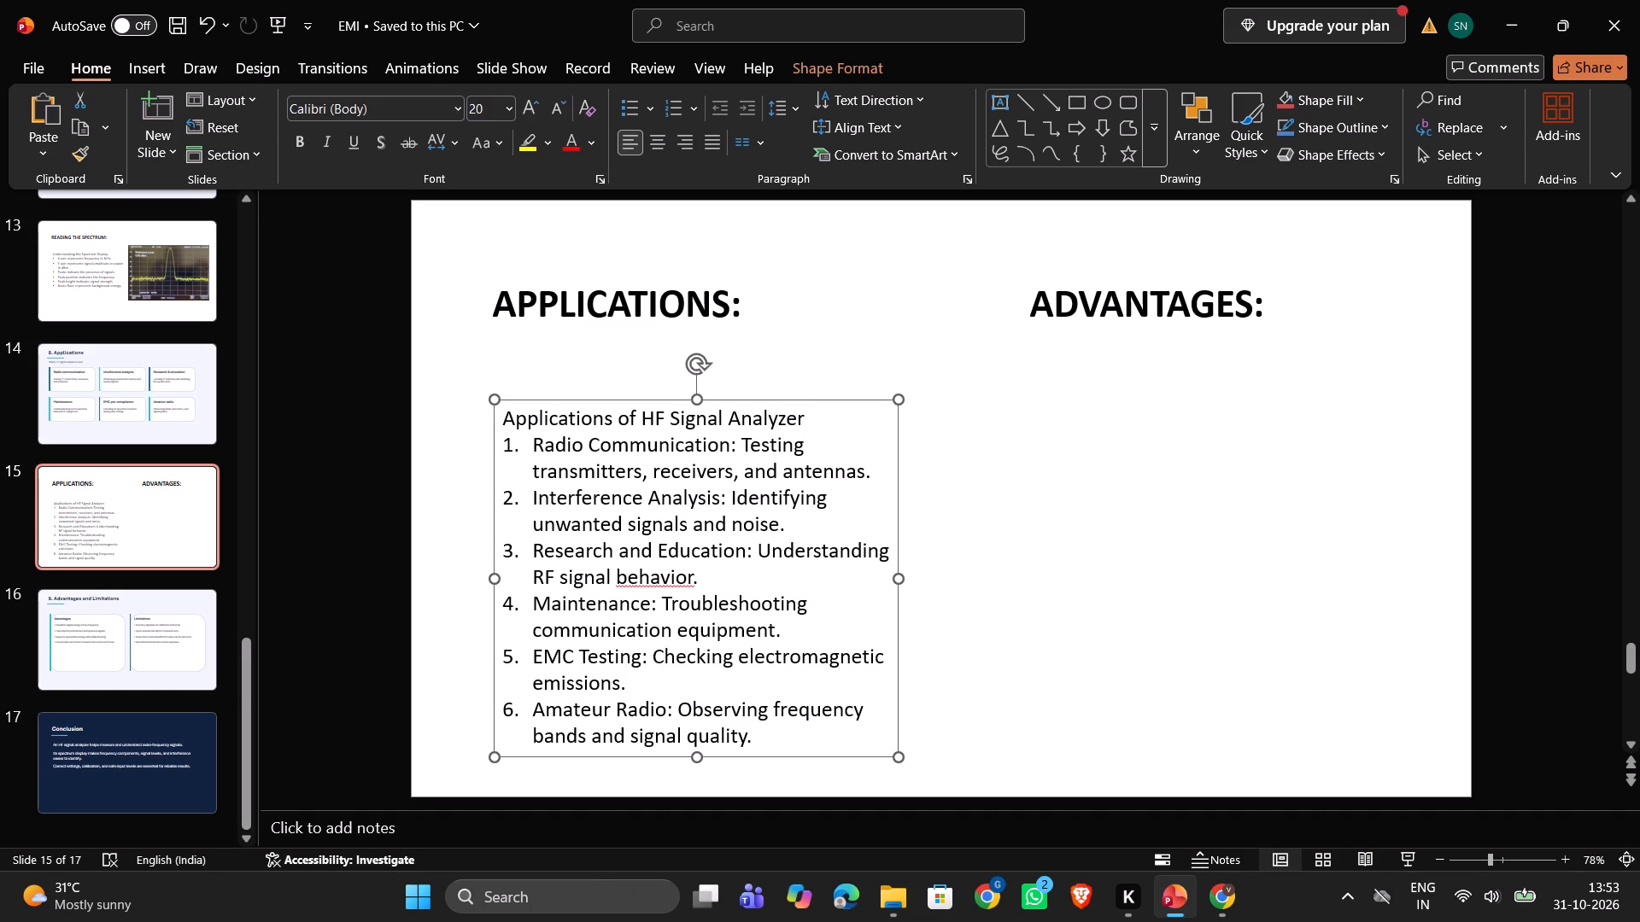
{"action": "left_click", "coordinate": [792, 394]}
{"action": "left_click_drag", "start_coordinate": [792, 394], "coordinate": [790, 375]}
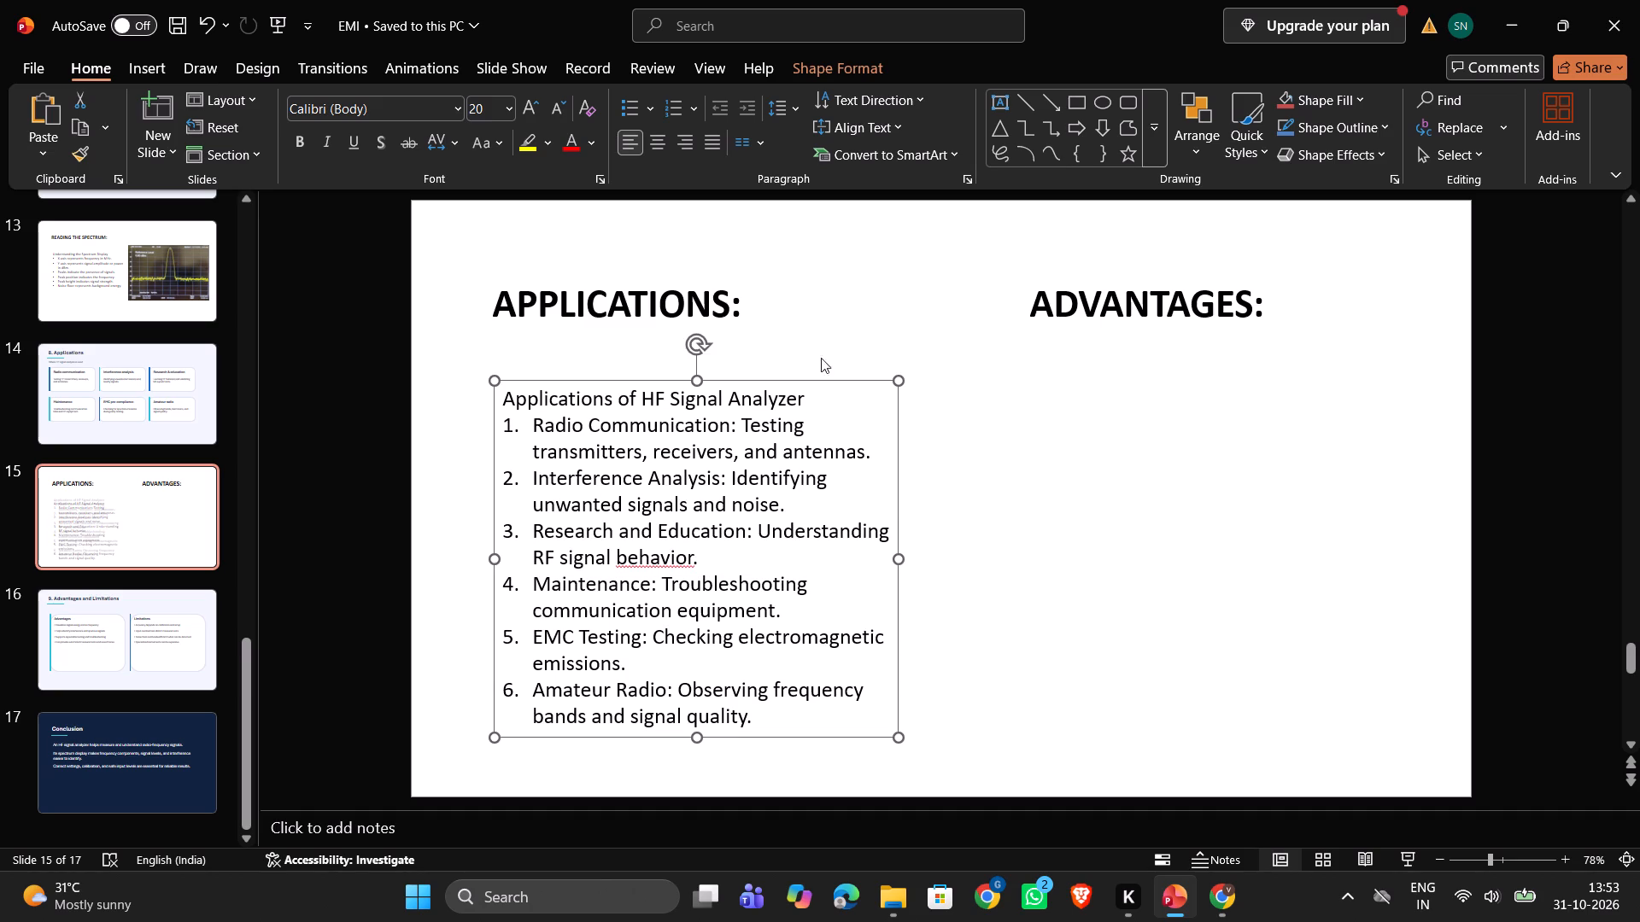
Move the "ADVANTAGES:" heading left to just past the slide's centre, level with the "APPLICATIONS:" heading.
{"action": "left_click", "coordinate": [1108, 311]}
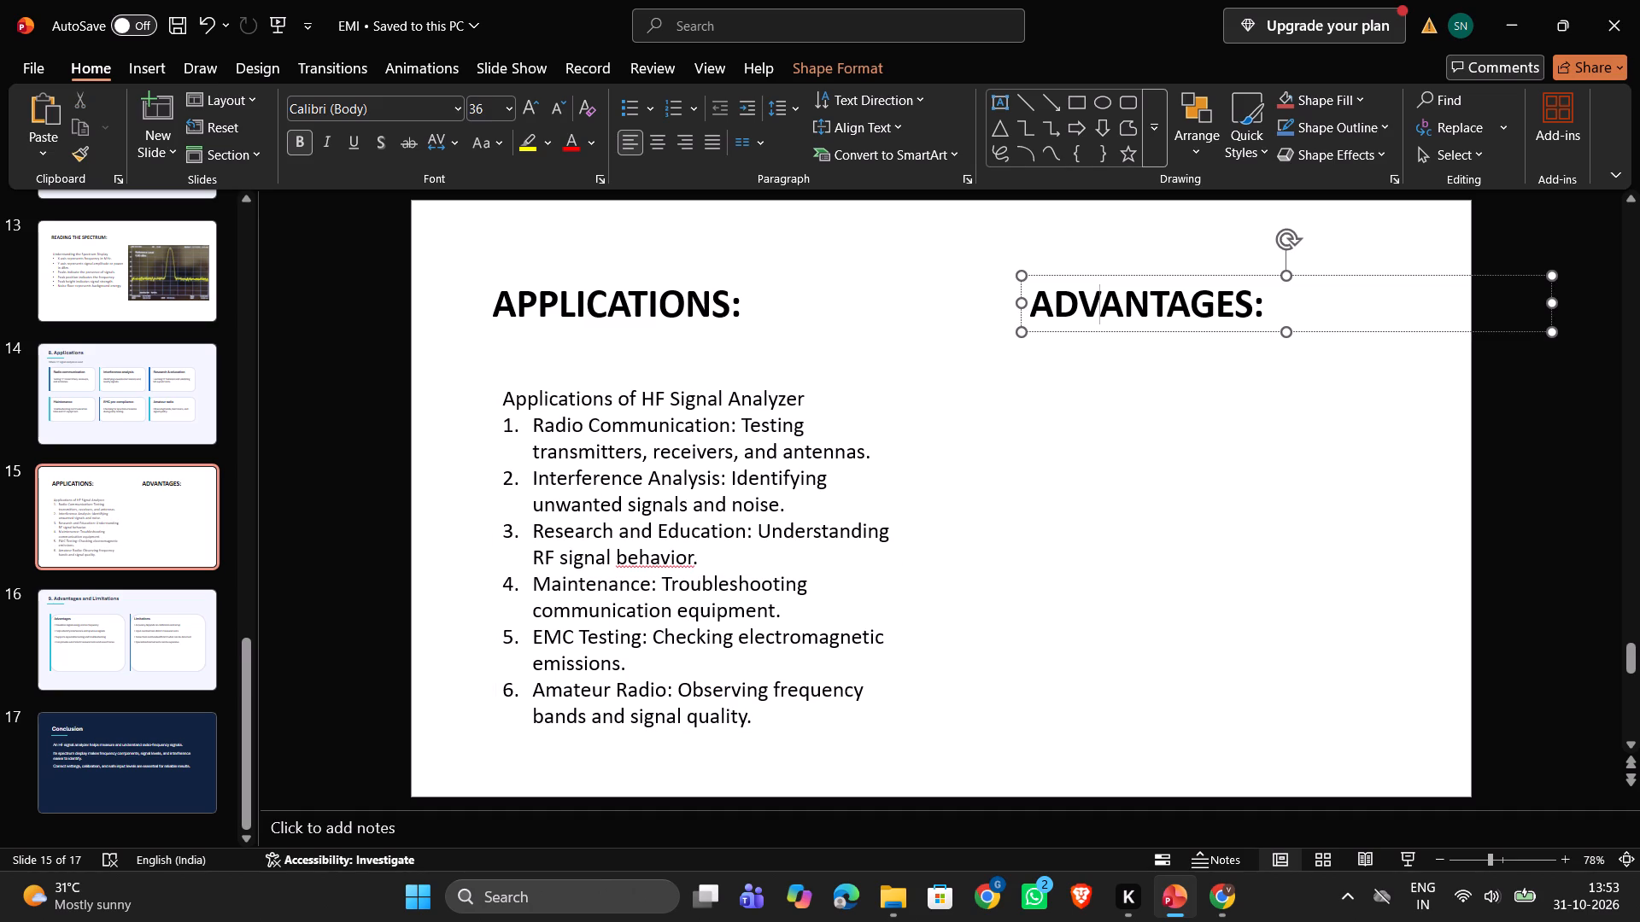
{"action": "left_click_drag", "start_coordinate": [1202, 273], "coordinate": [1188, 264]}
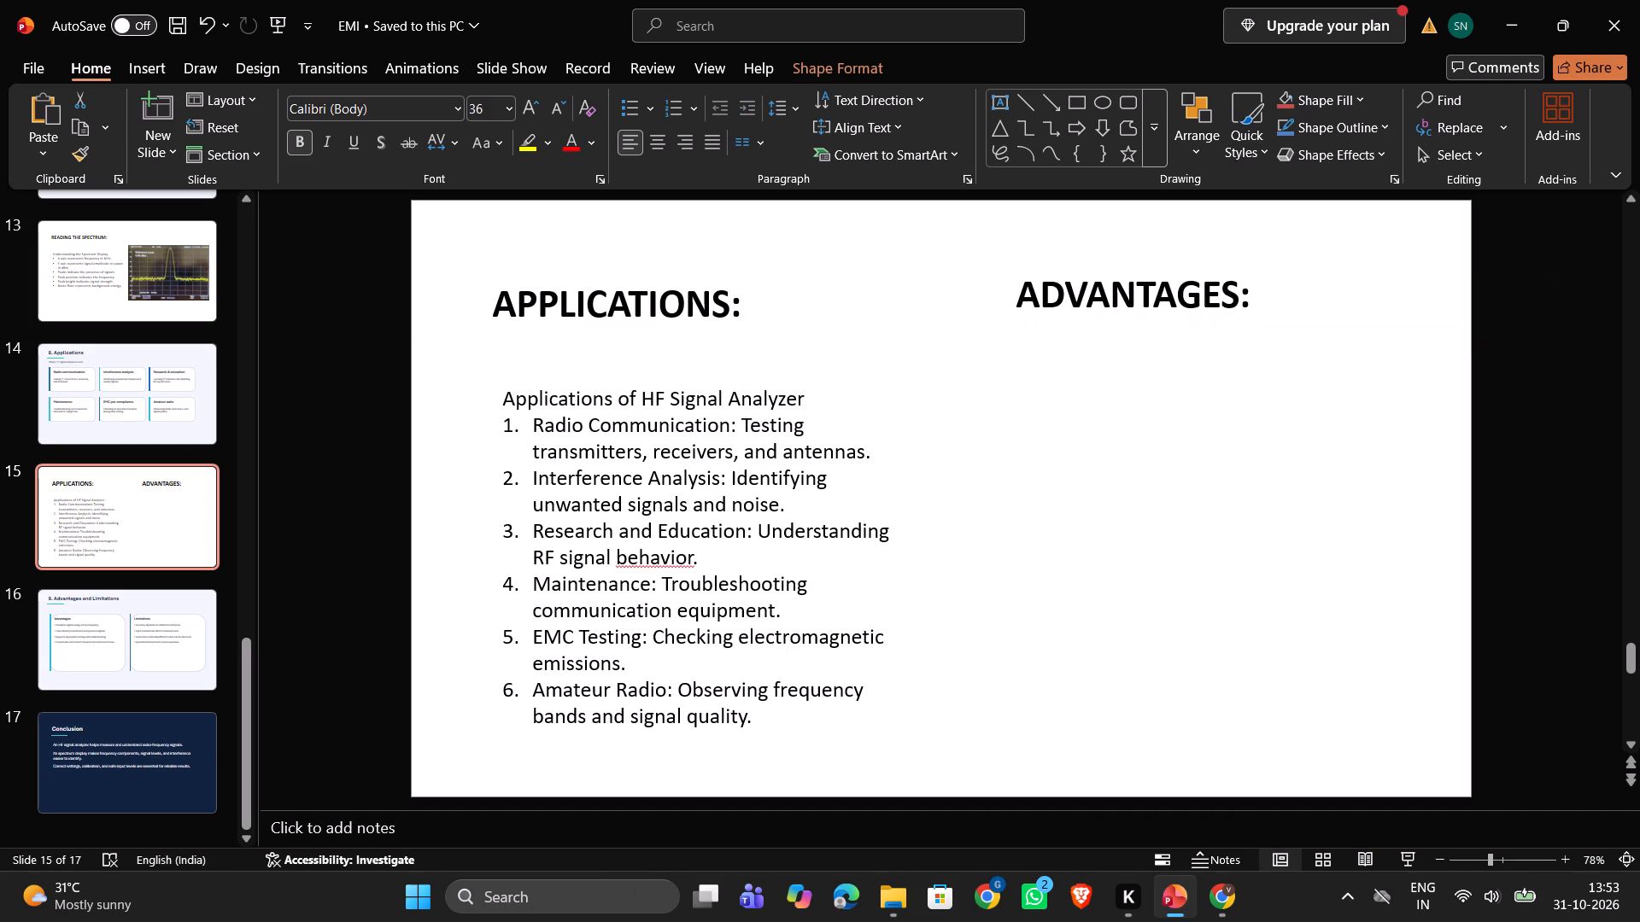
{"action": "left_click_drag", "start_coordinate": [1188, 264], "coordinate": [1126, 279]}
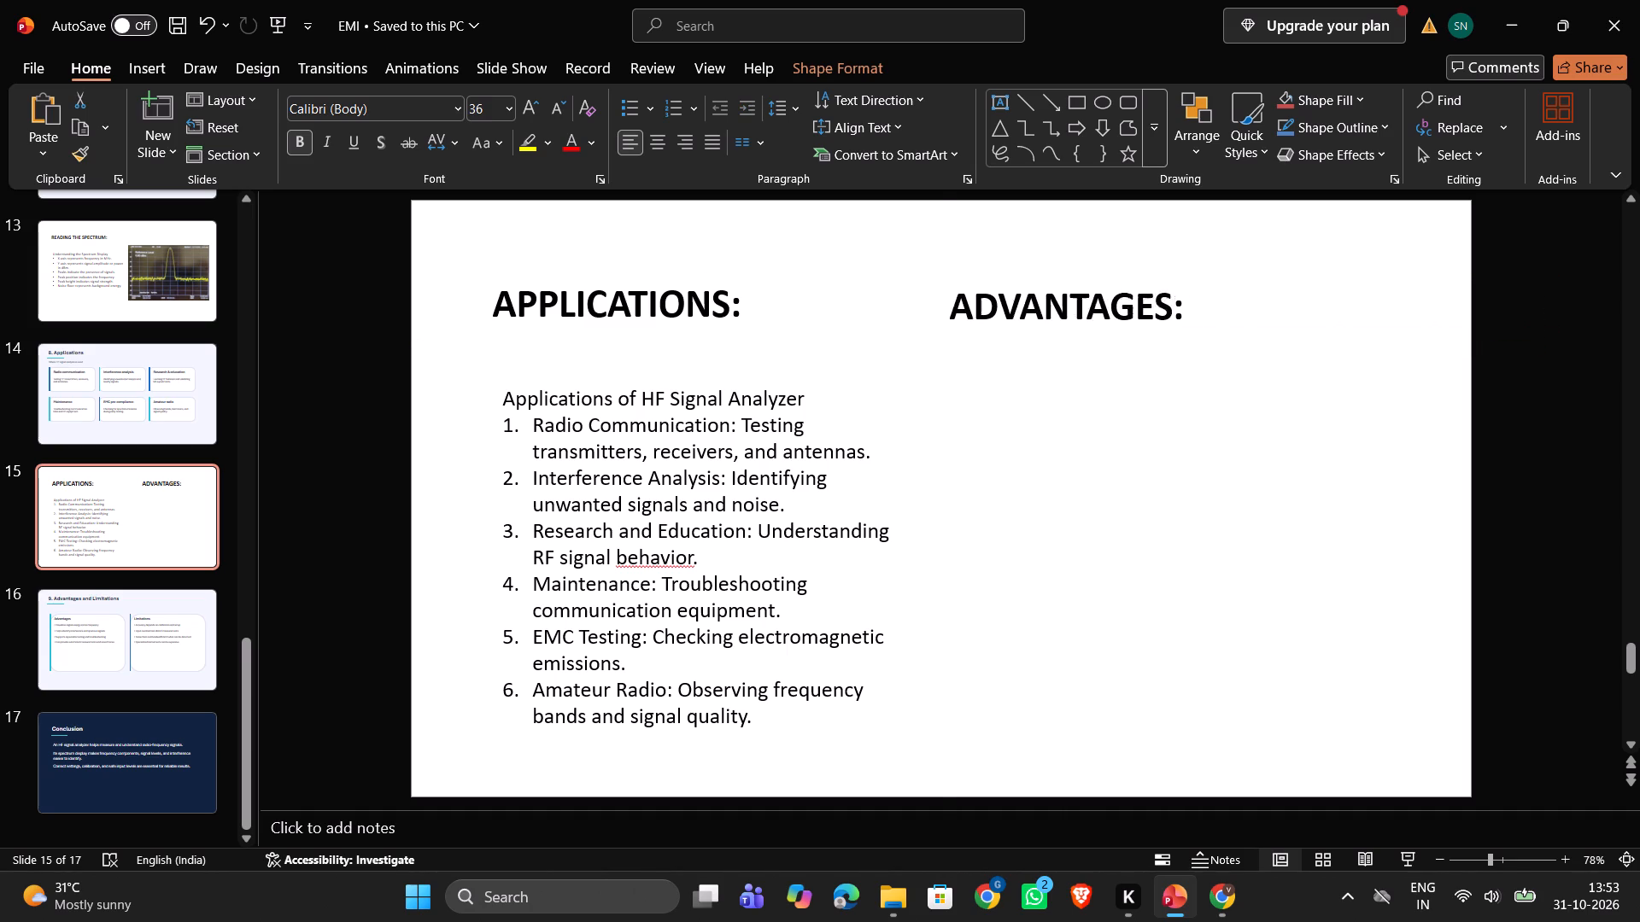
{"action": "left_click_drag", "start_coordinate": [1126, 279], "coordinate": [1116, 274]}
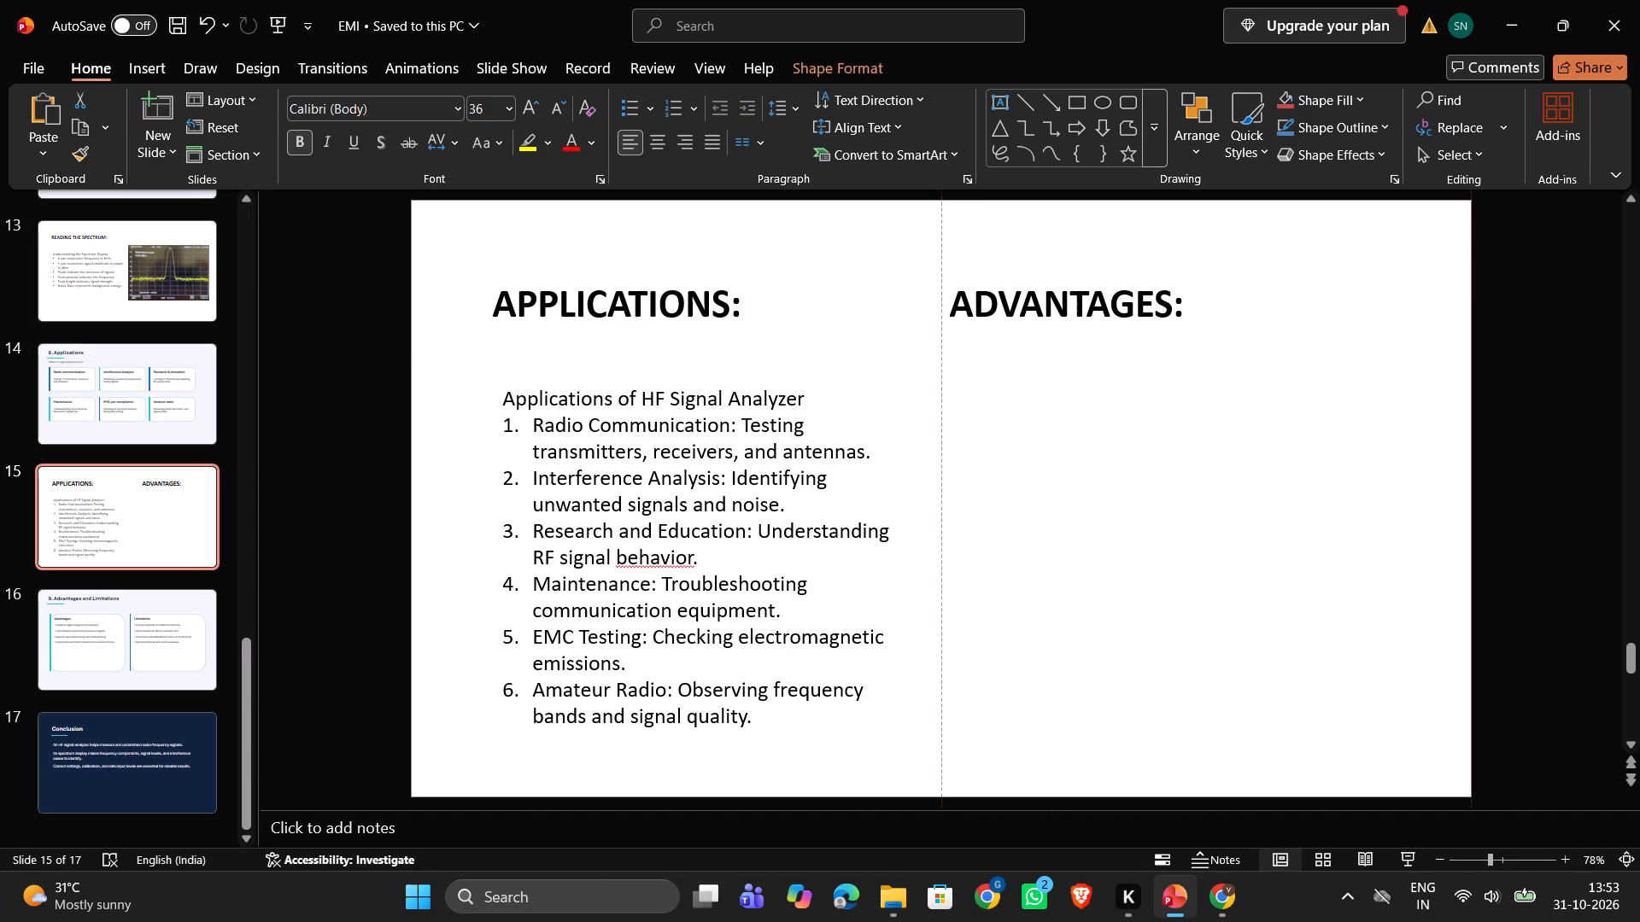
{"action": "left_click_drag", "start_coordinate": [1116, 274], "coordinate": [1134, 266]}
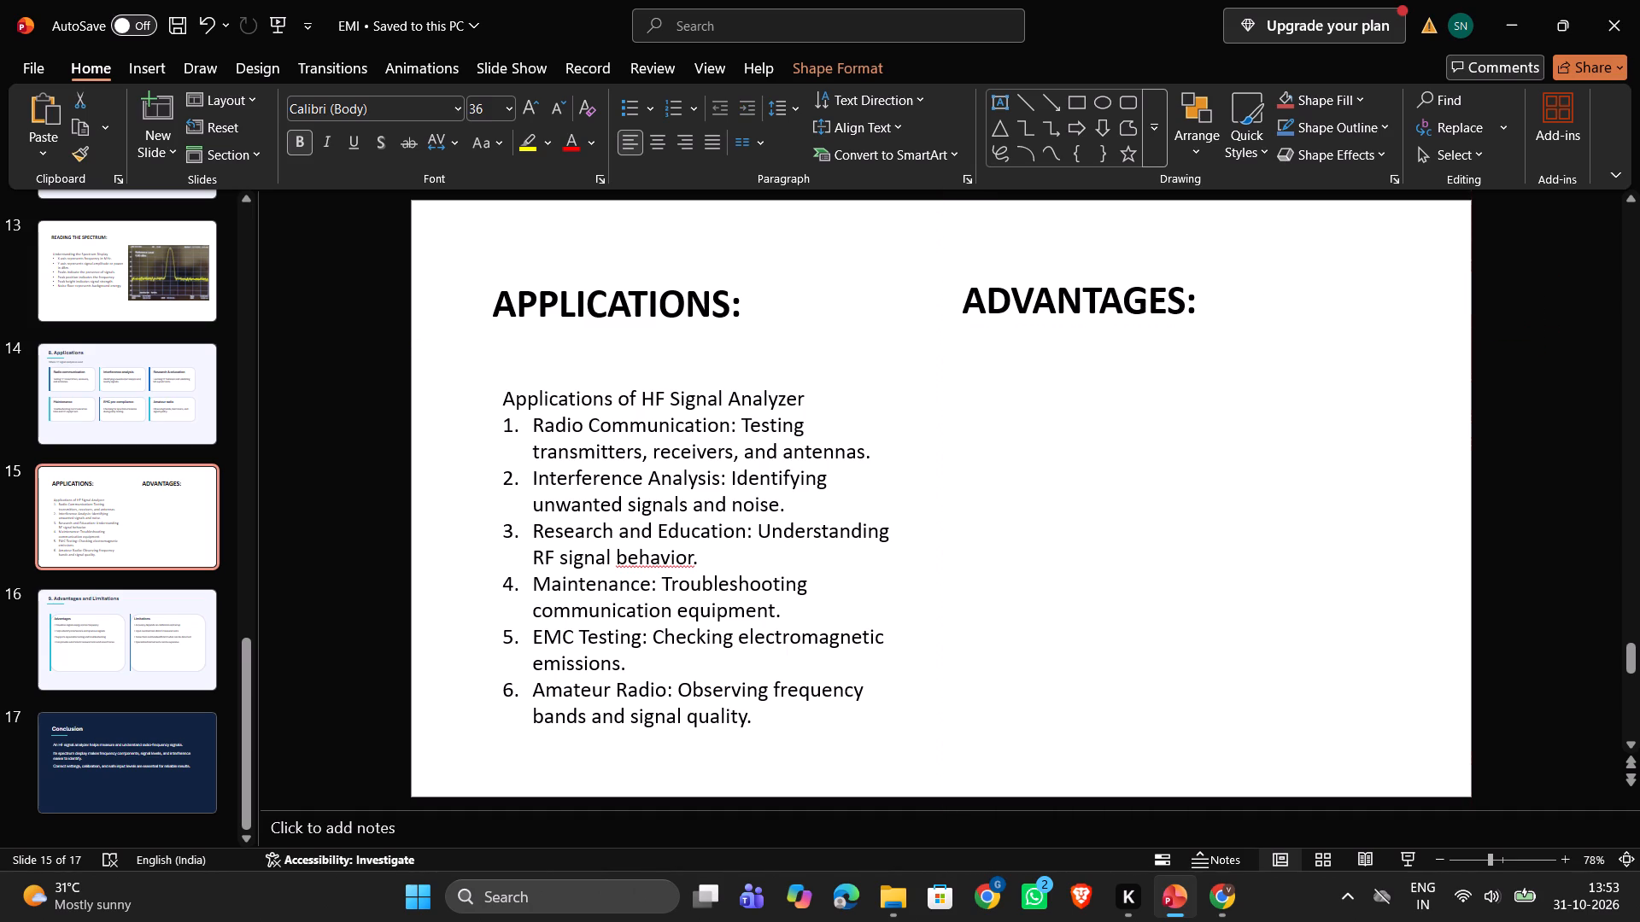
{"action": "left_click_drag", "start_coordinate": [1134, 266], "coordinate": [1139, 274]}
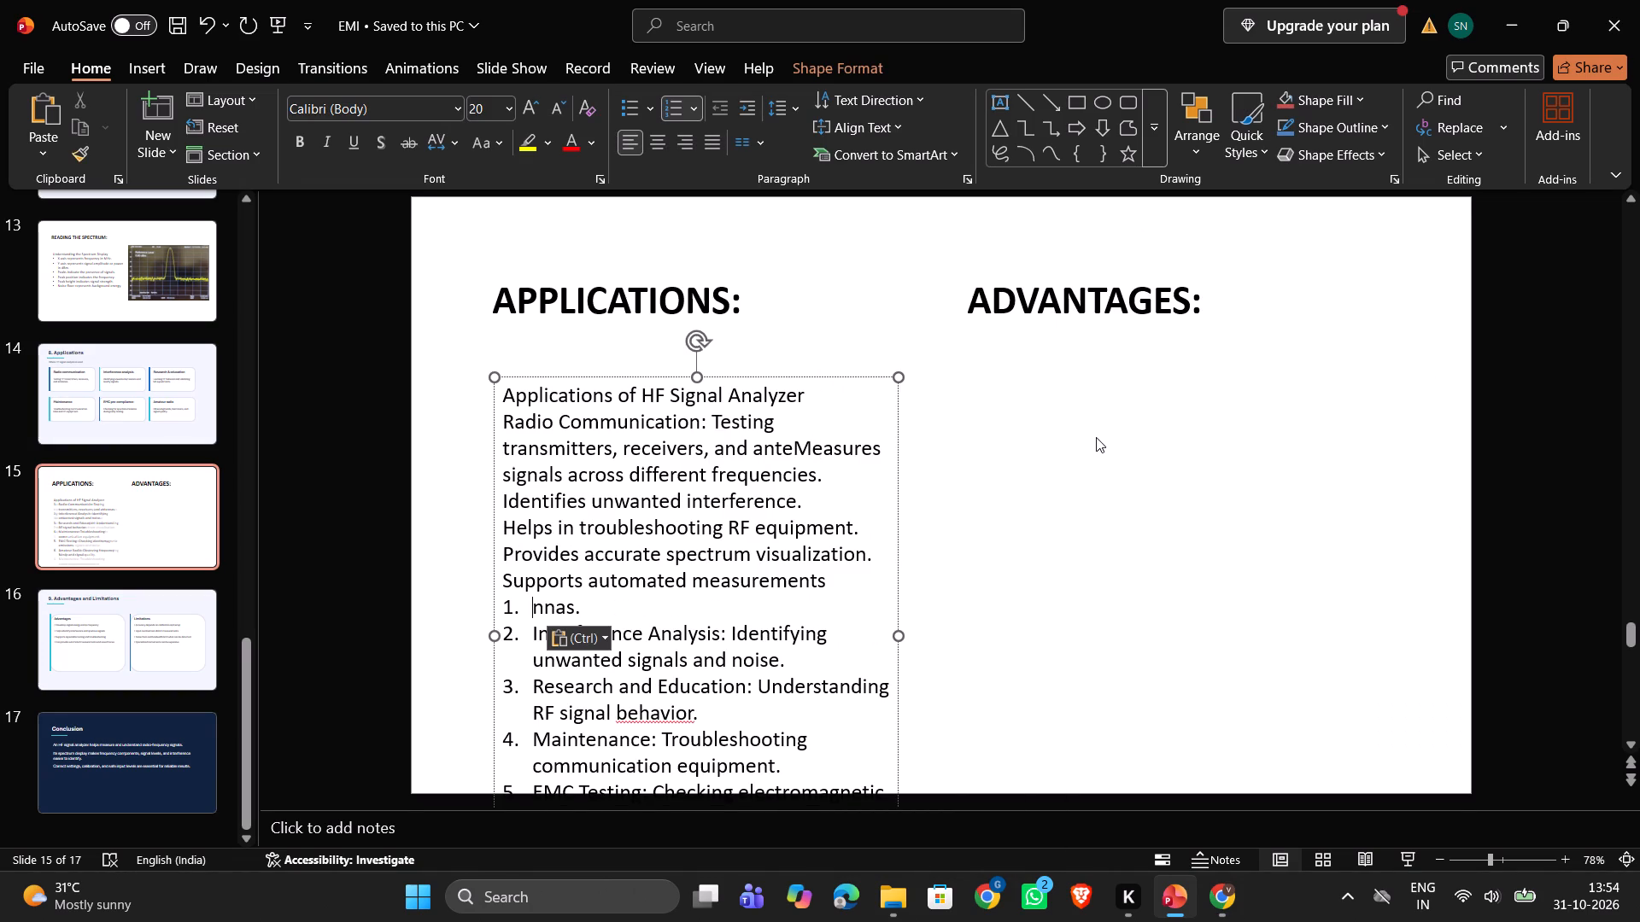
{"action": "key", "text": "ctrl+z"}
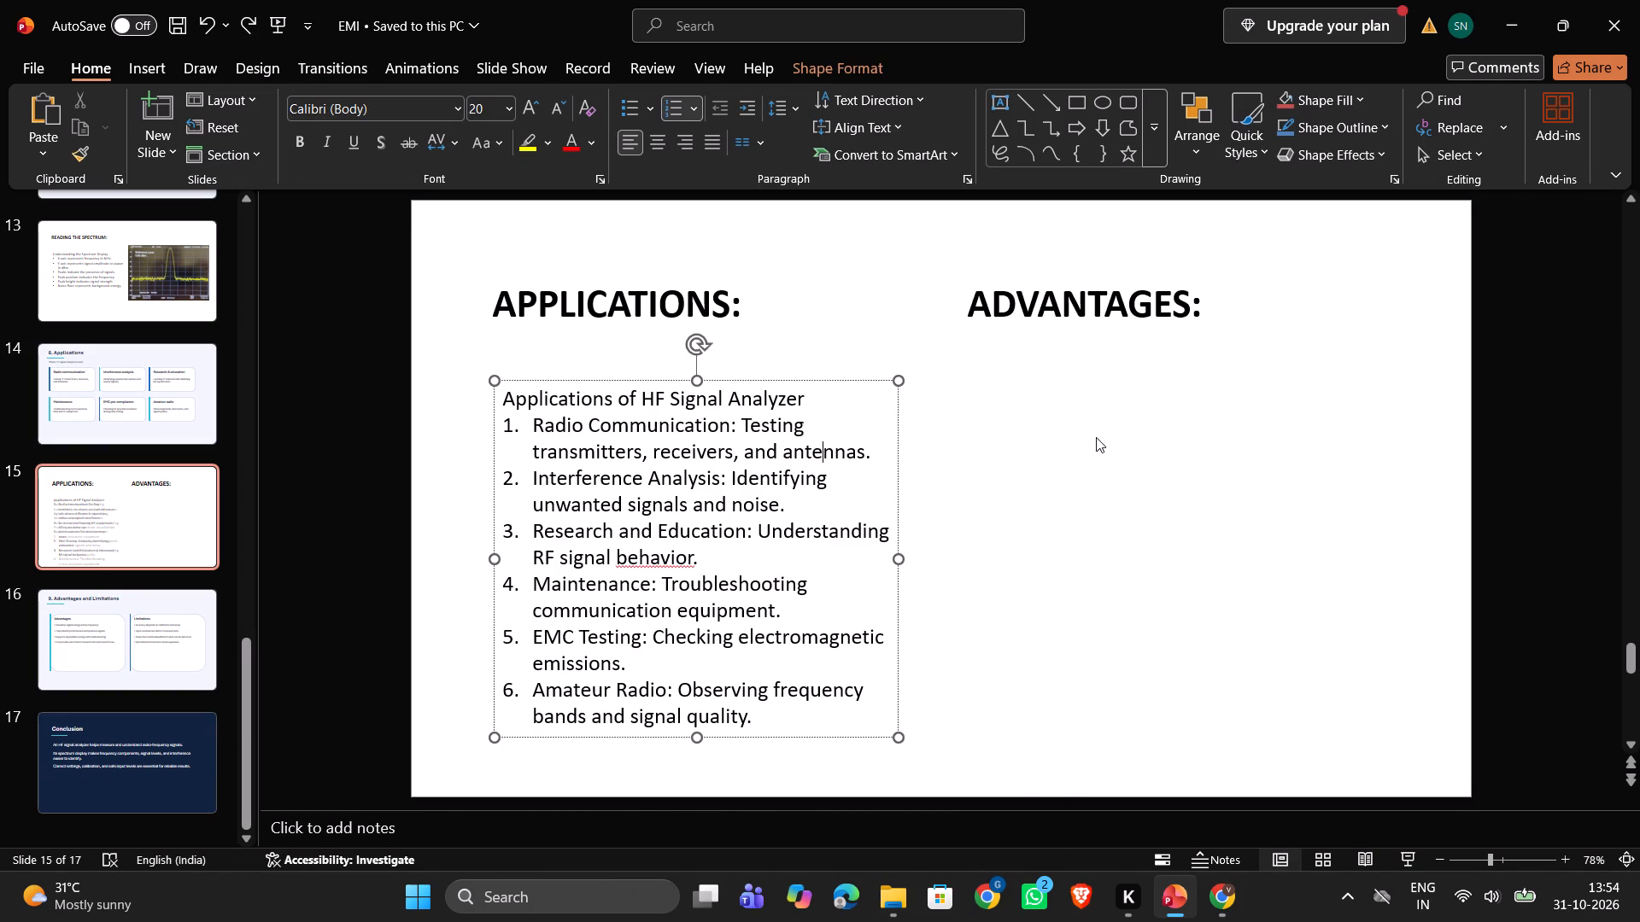
Paste the copied advantages bullets as a separate text box on slide 15 and position it below the "ADVANTAGES:" heading.
{"action": "left_click", "coordinate": [1096, 437]}
{"action": "key", "text": "ctrl+v"}
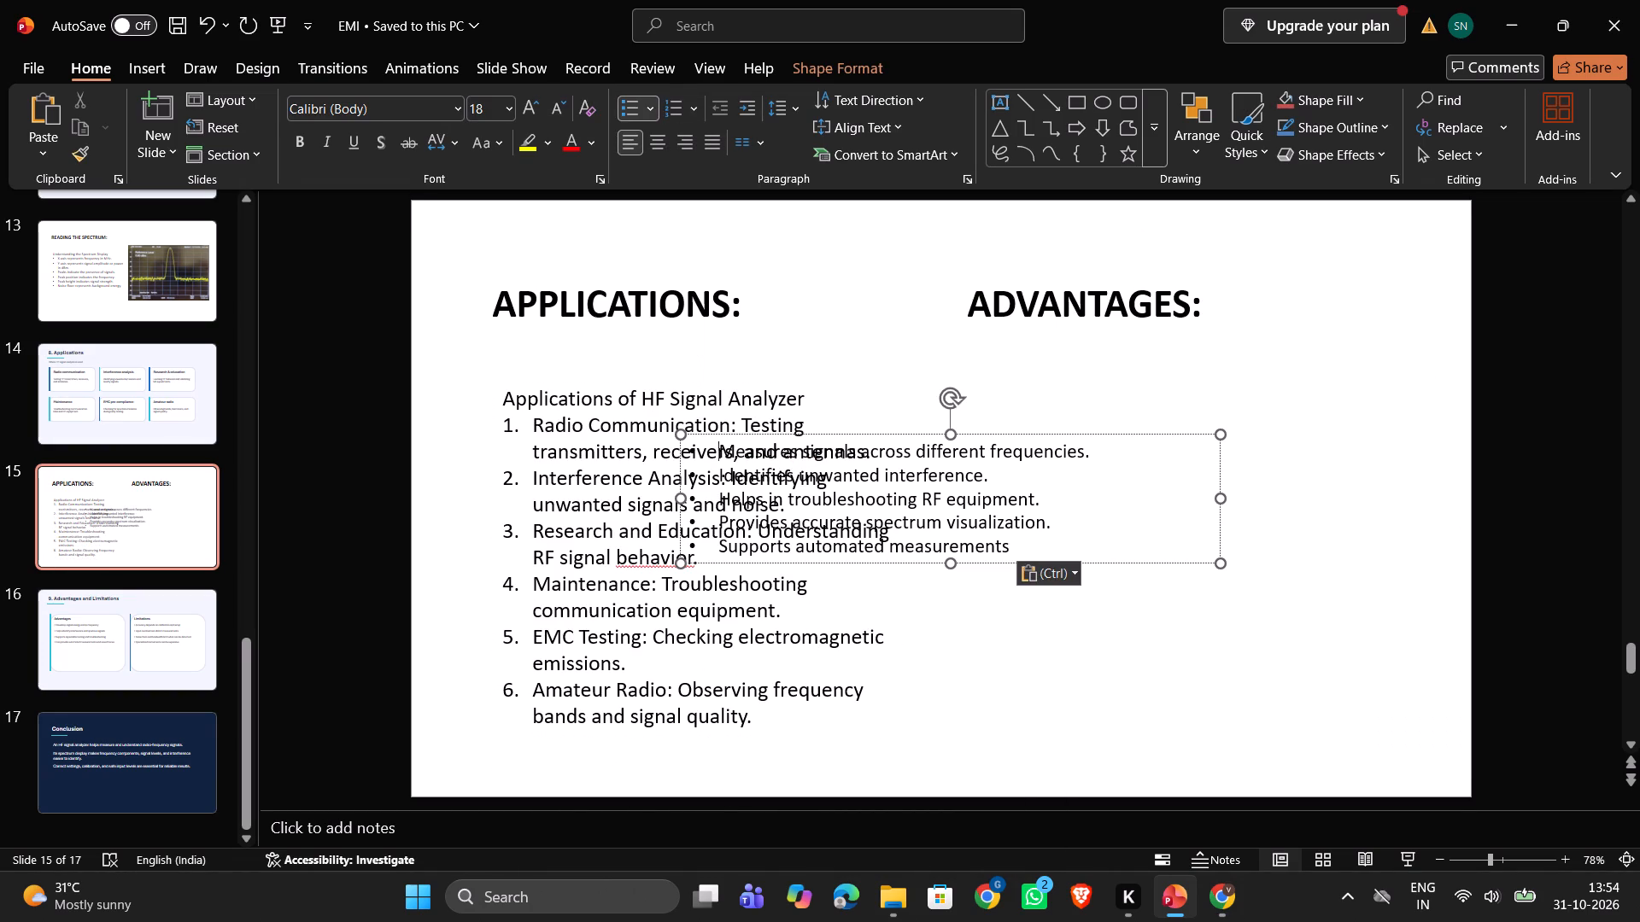
{"action": "left_click_drag", "start_coordinate": [1088, 429], "coordinate": [1311, 367]}
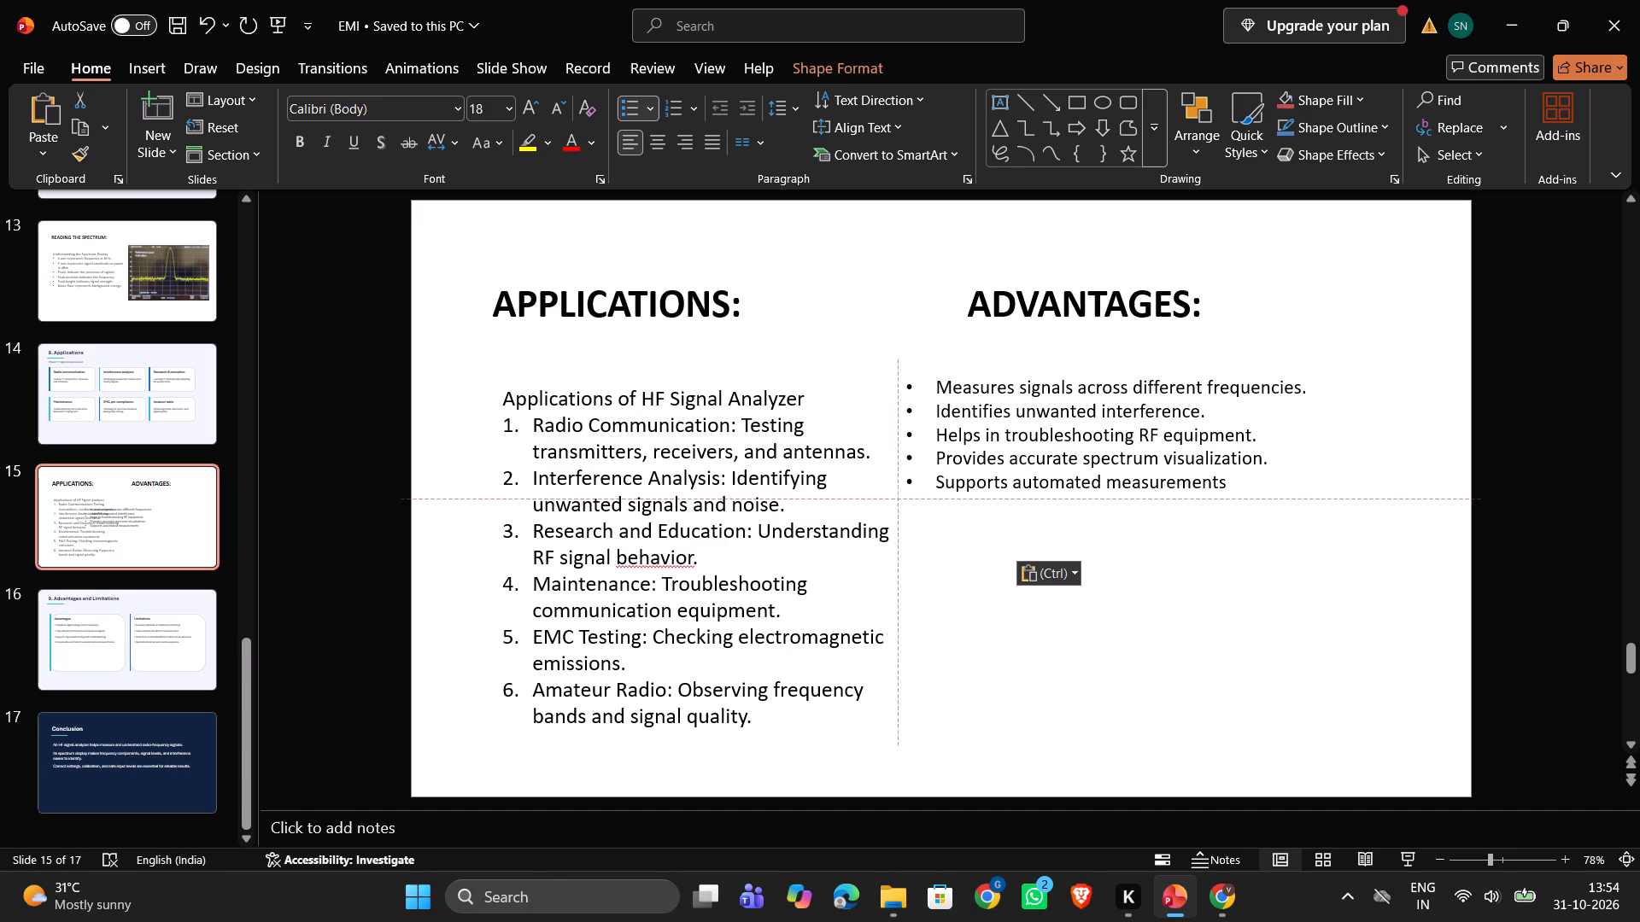
{"action": "left_click_drag", "start_coordinate": [1311, 367], "coordinate": [1416, 381]}
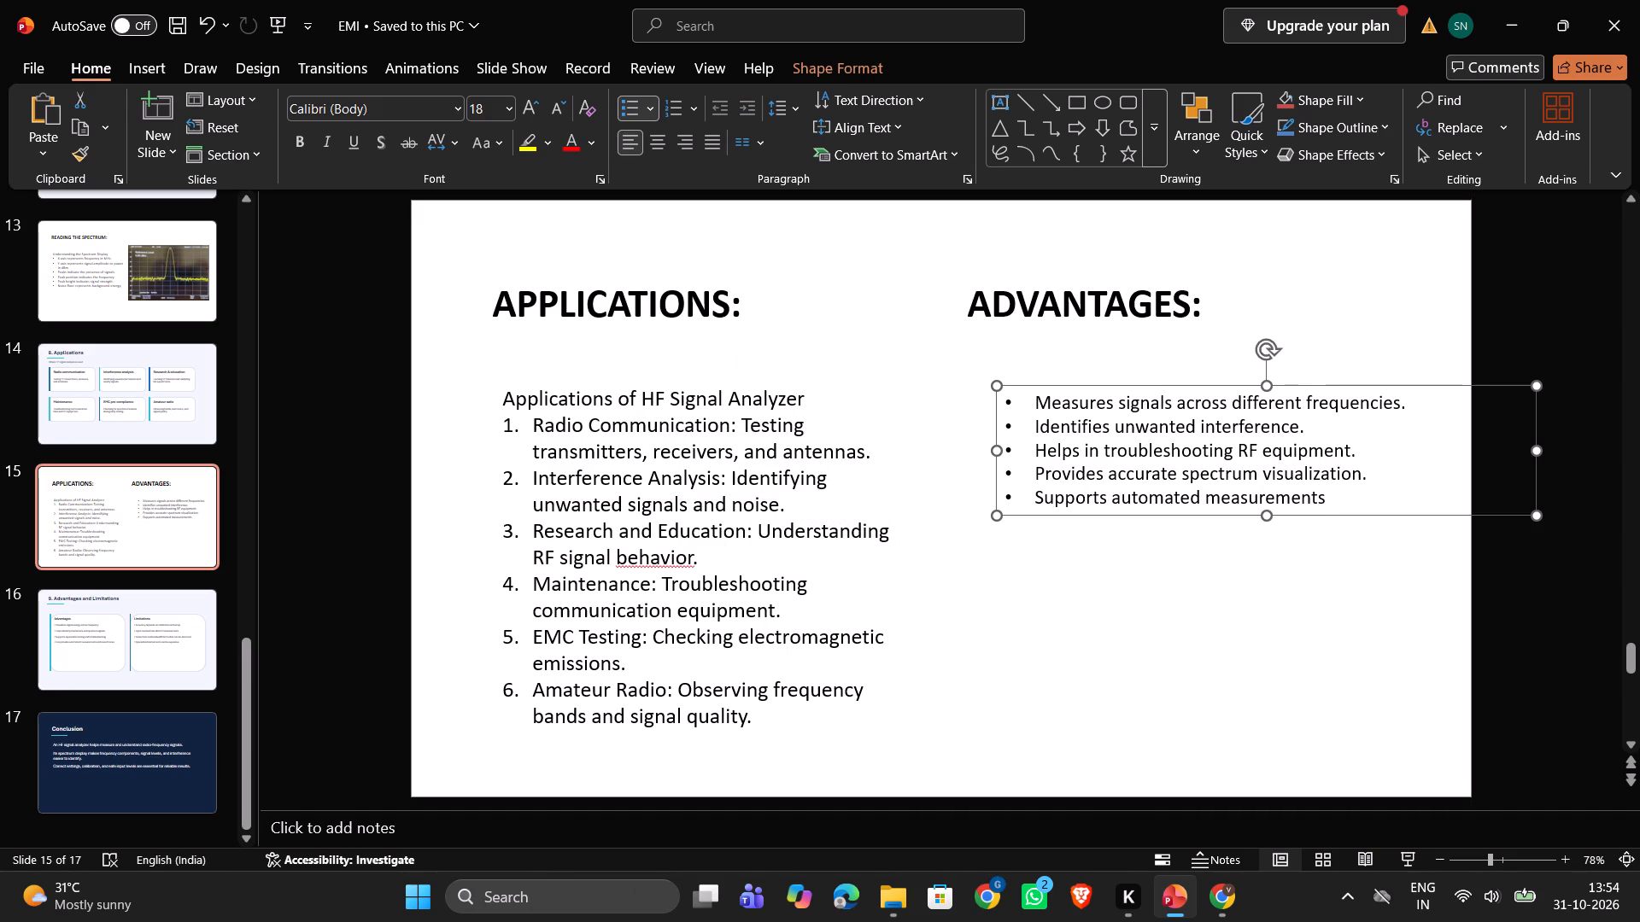
Set the font size of the whole advantages list to 20.
{"action": "left_click", "coordinate": [788, 578]}
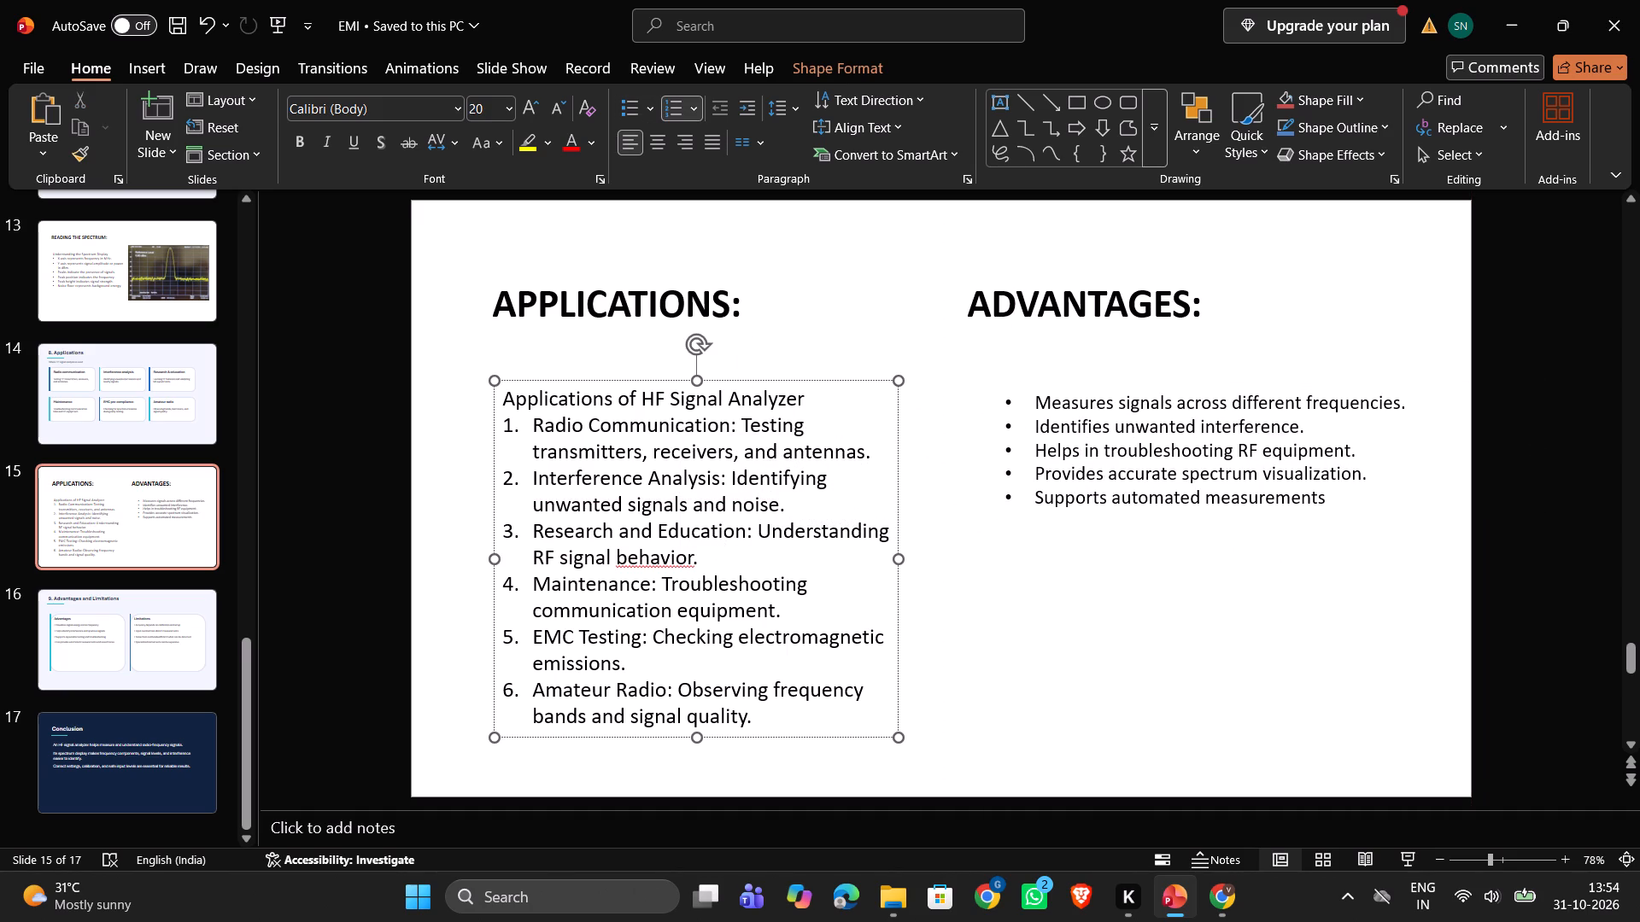
{"action": "left_click", "coordinate": [1108, 464]}
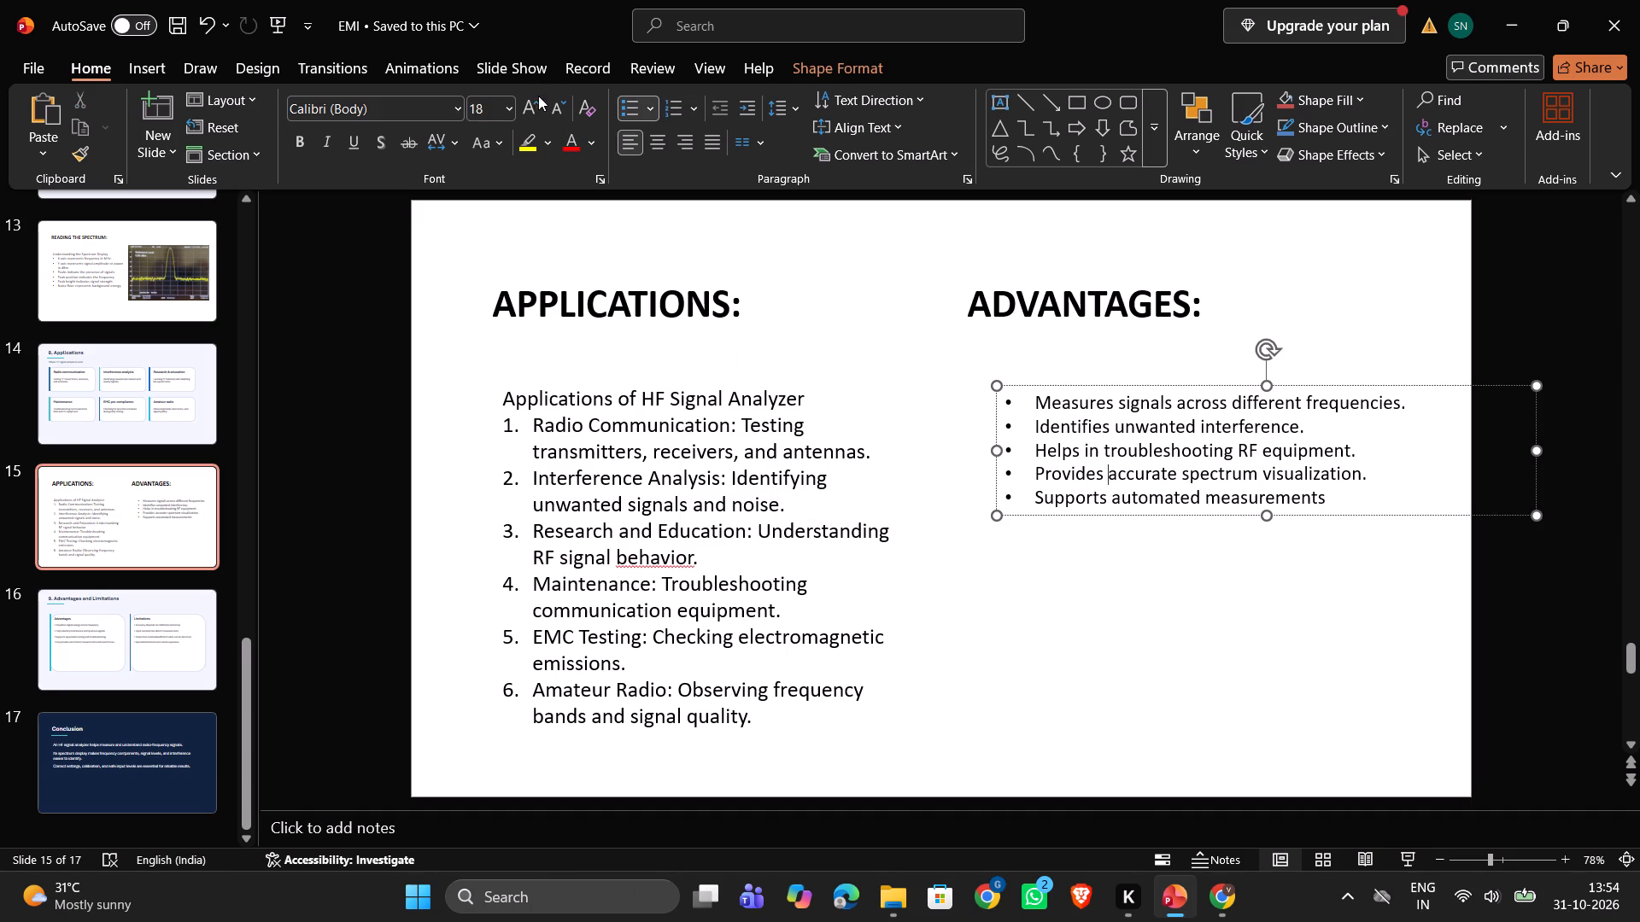
{"action": "key", "text": "ctrl+a"}
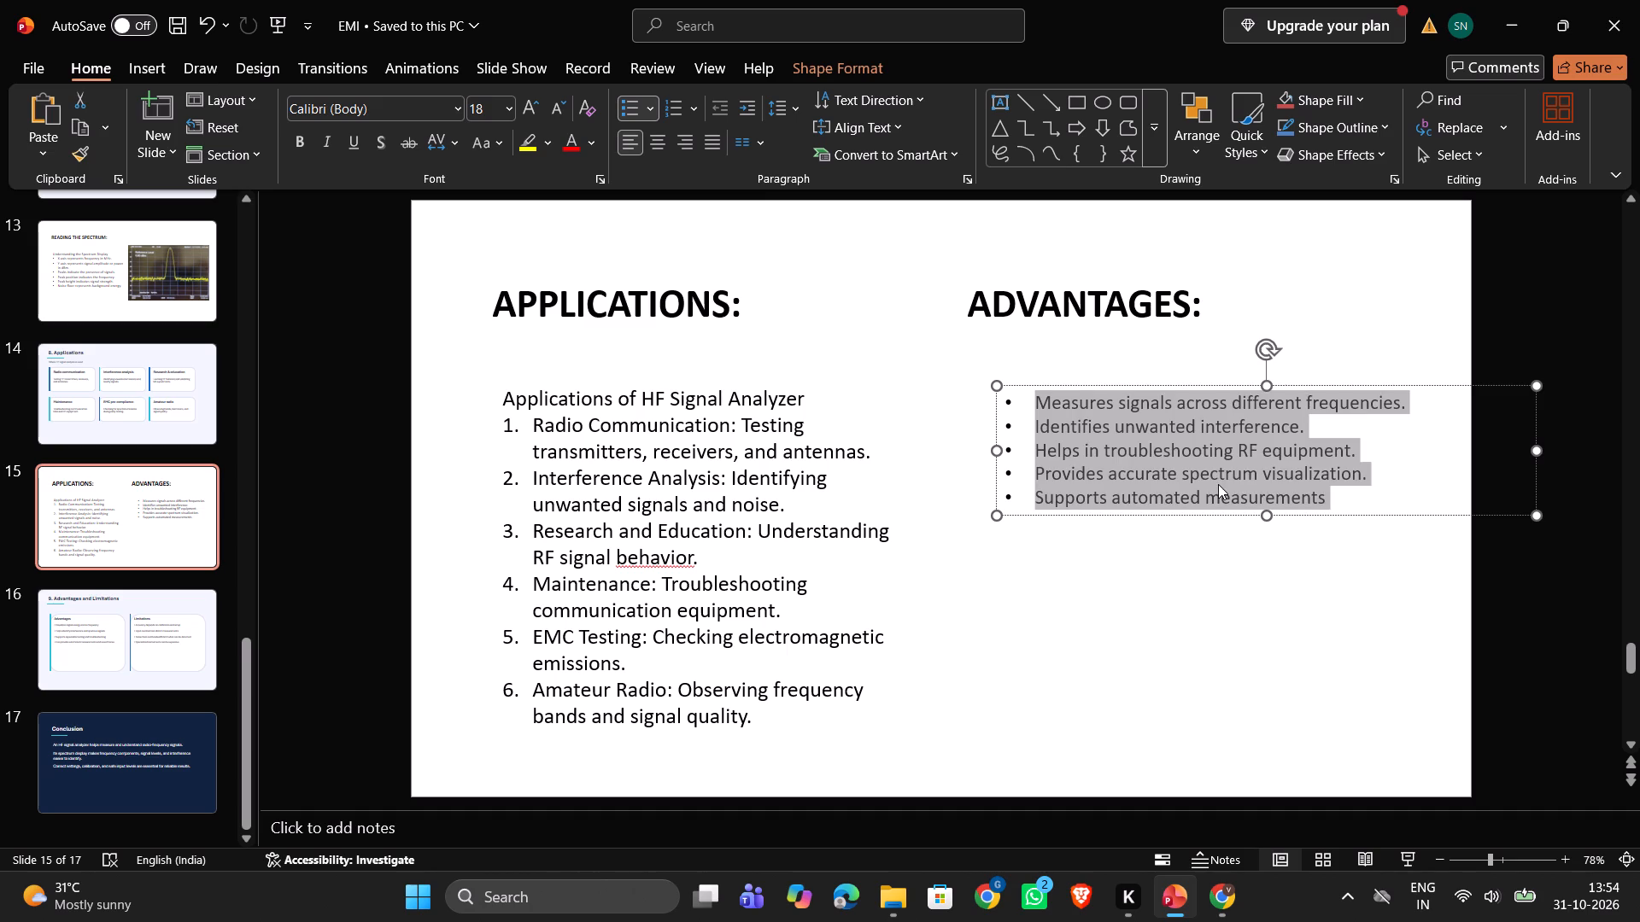
{"action": "left_click", "coordinate": [537, 97]}
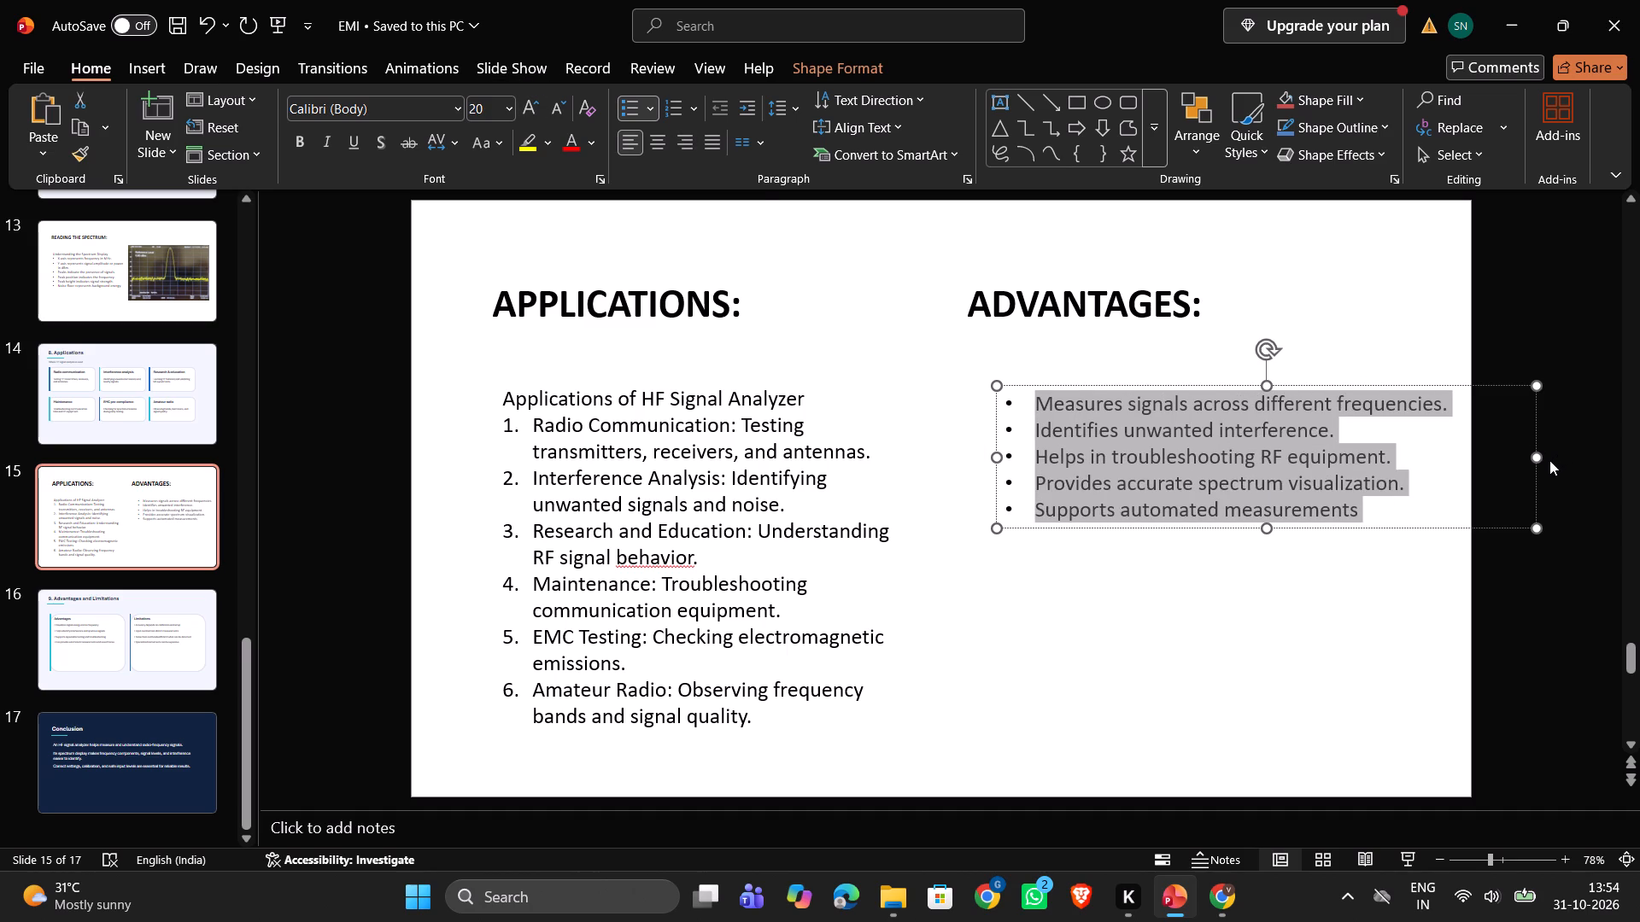
Narrow the advantages list text box from its right edge so the bullets wrap within the right half of the slide.
{"action": "left_click_drag", "start_coordinate": [1541, 458], "coordinate": [1397, 517]}
{"action": "double_click", "coordinate": [1397, 517]}
{"action": "scroll", "coordinate": [1397, 517], "scroll_direction": "left", "scroll_amount": 1}
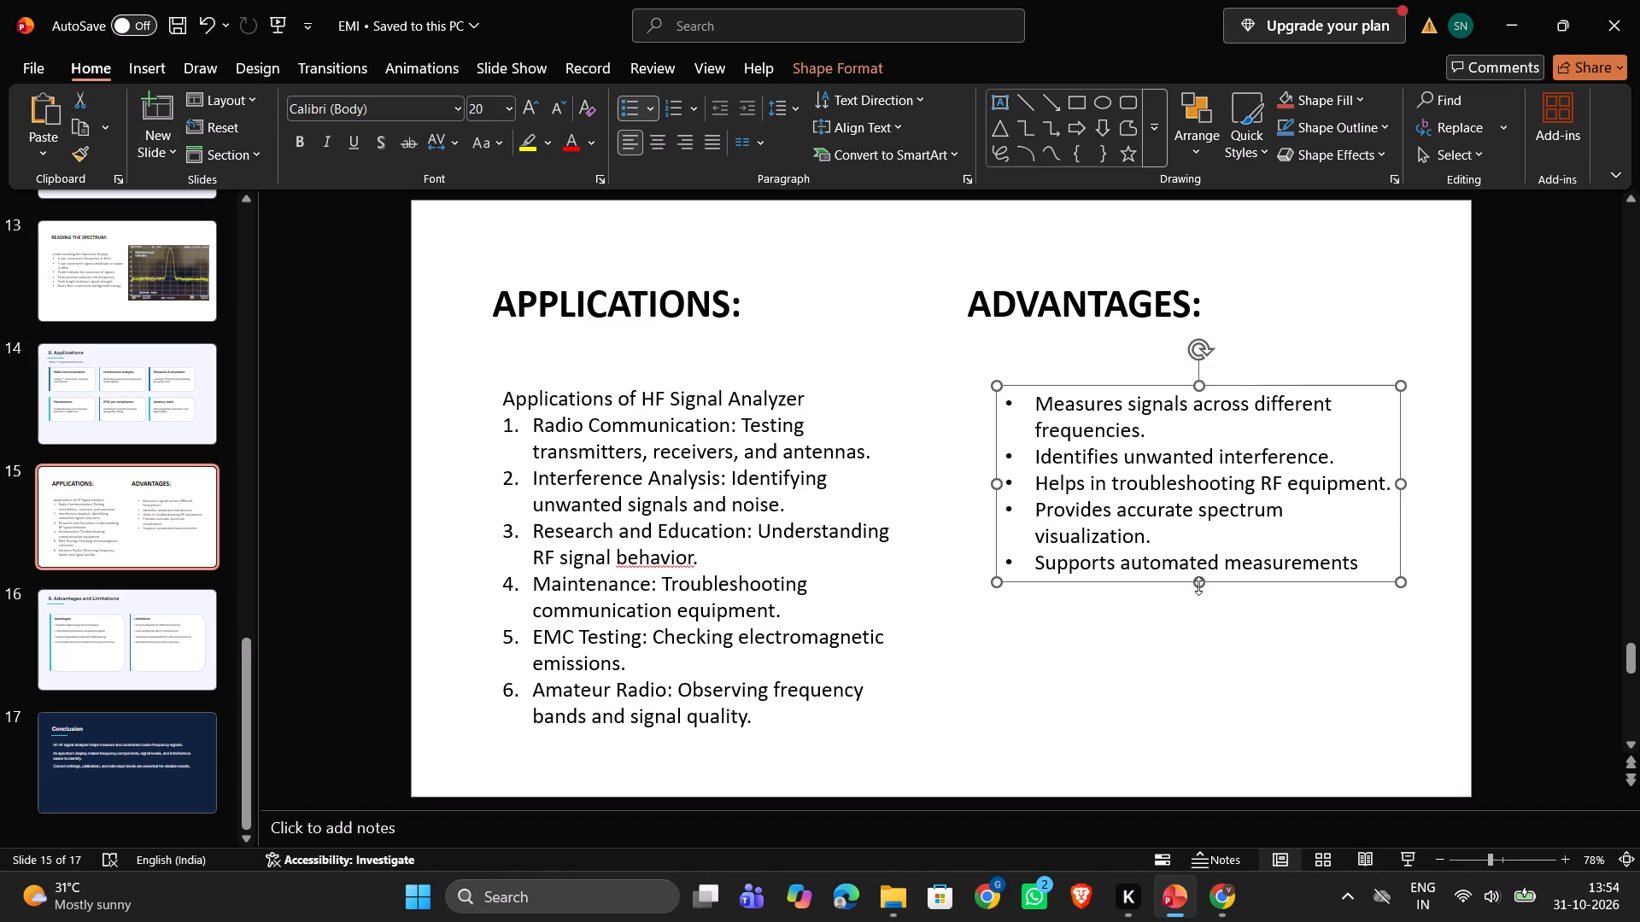
{"action": "left_click_drag", "start_coordinate": [1198, 586], "coordinate": [1200, 651]}
{"action": "right_click", "coordinate": [1200, 651]}
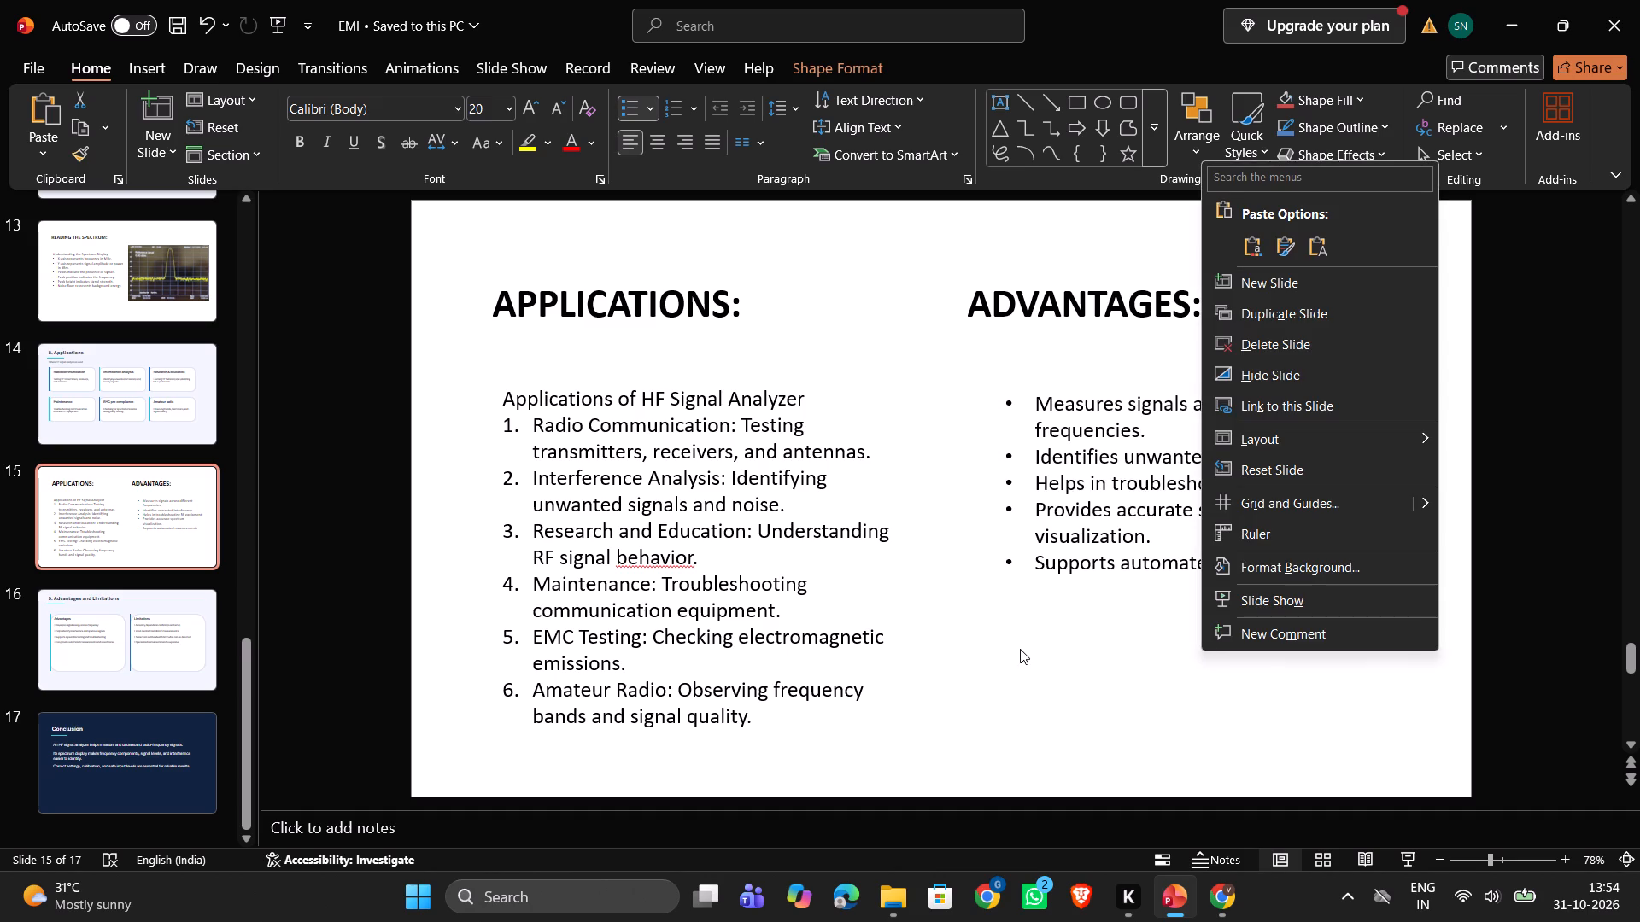
{"action": "left_click", "coordinate": [933, 528]}
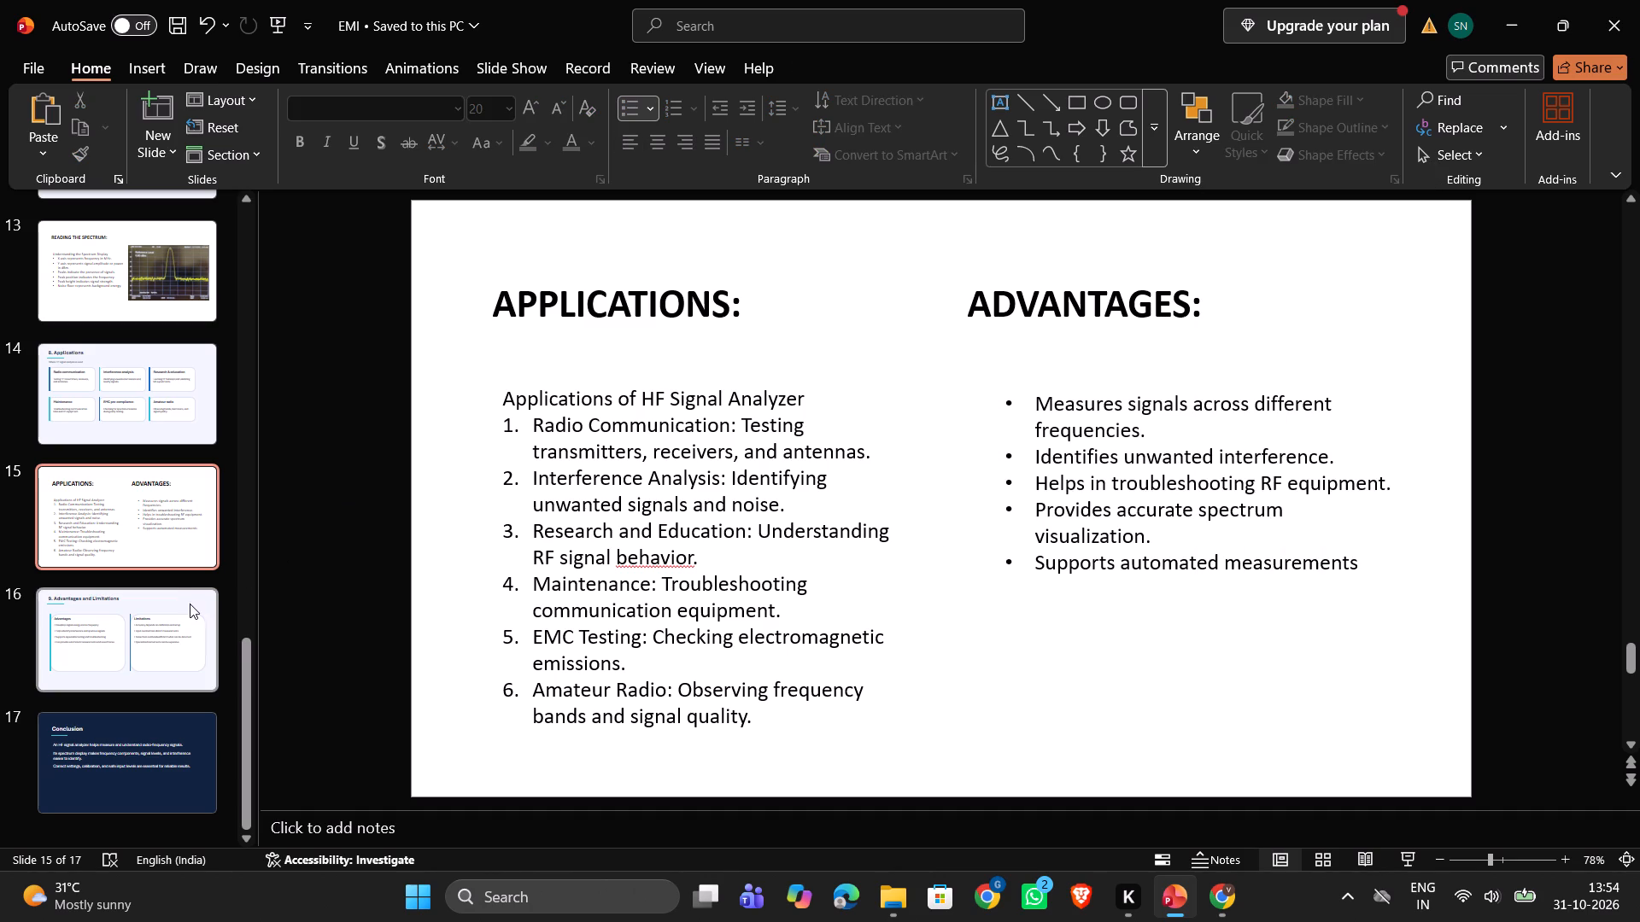
Insert a new blank slide after slide 16, "9. Advantages and Limitations".
{"action": "left_click", "coordinate": [155, 600]}
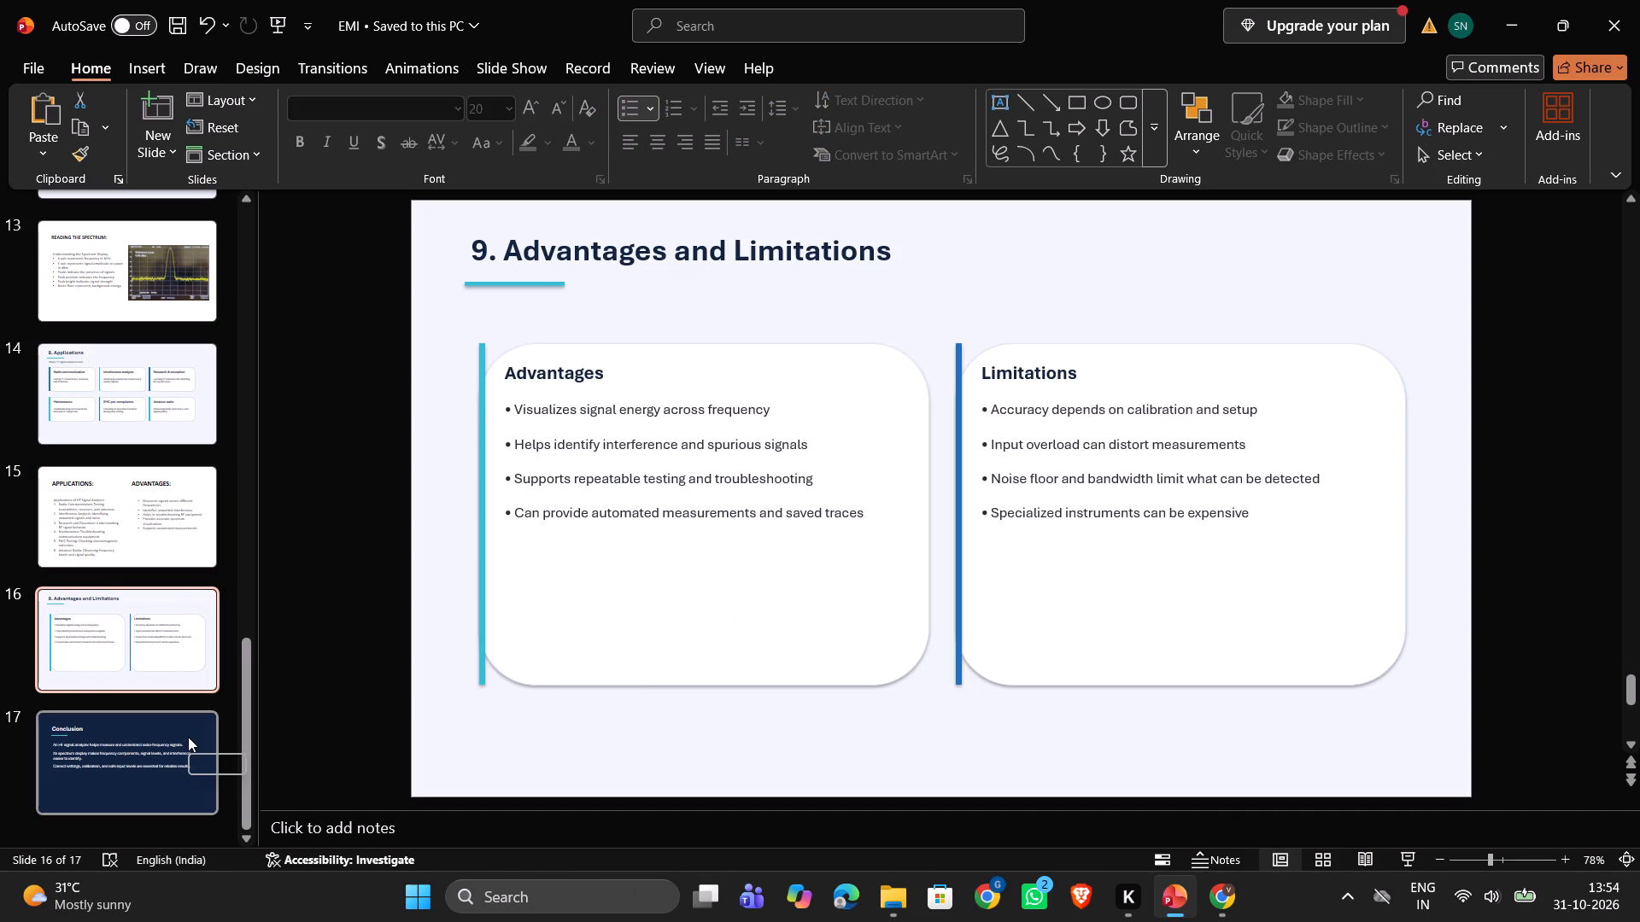
{"action": "left_click", "coordinate": [153, 106]}
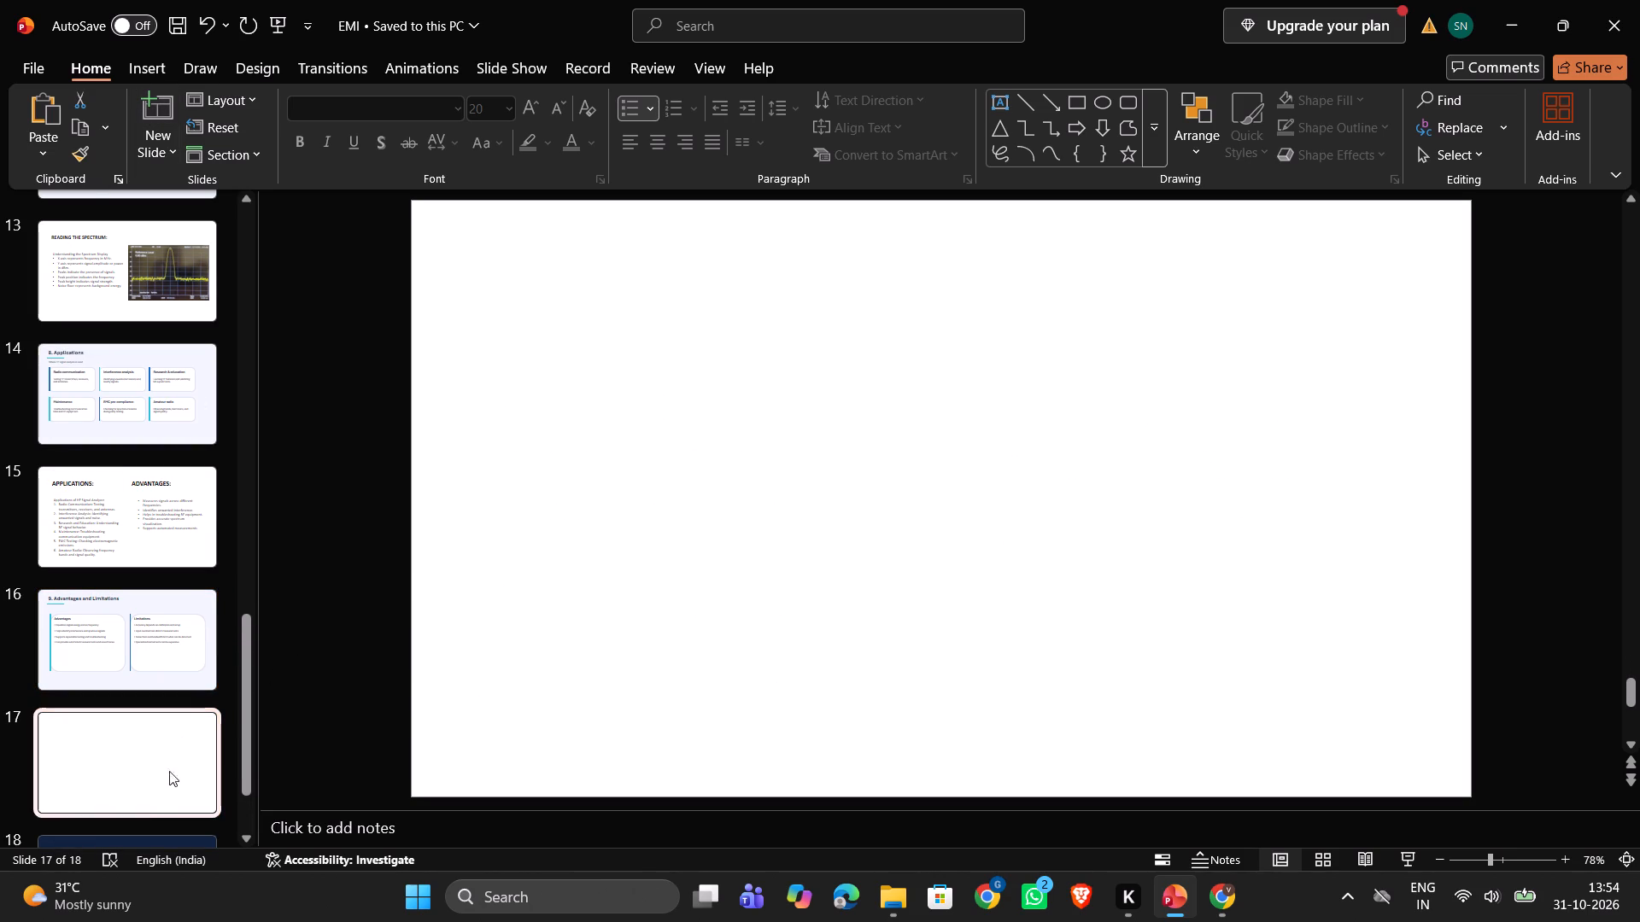
{"action": "left_click", "coordinate": [166, 717]}
Paste the copied advantages bullets onto the blank slide 17.
{"action": "left_click", "coordinate": [587, 514]}
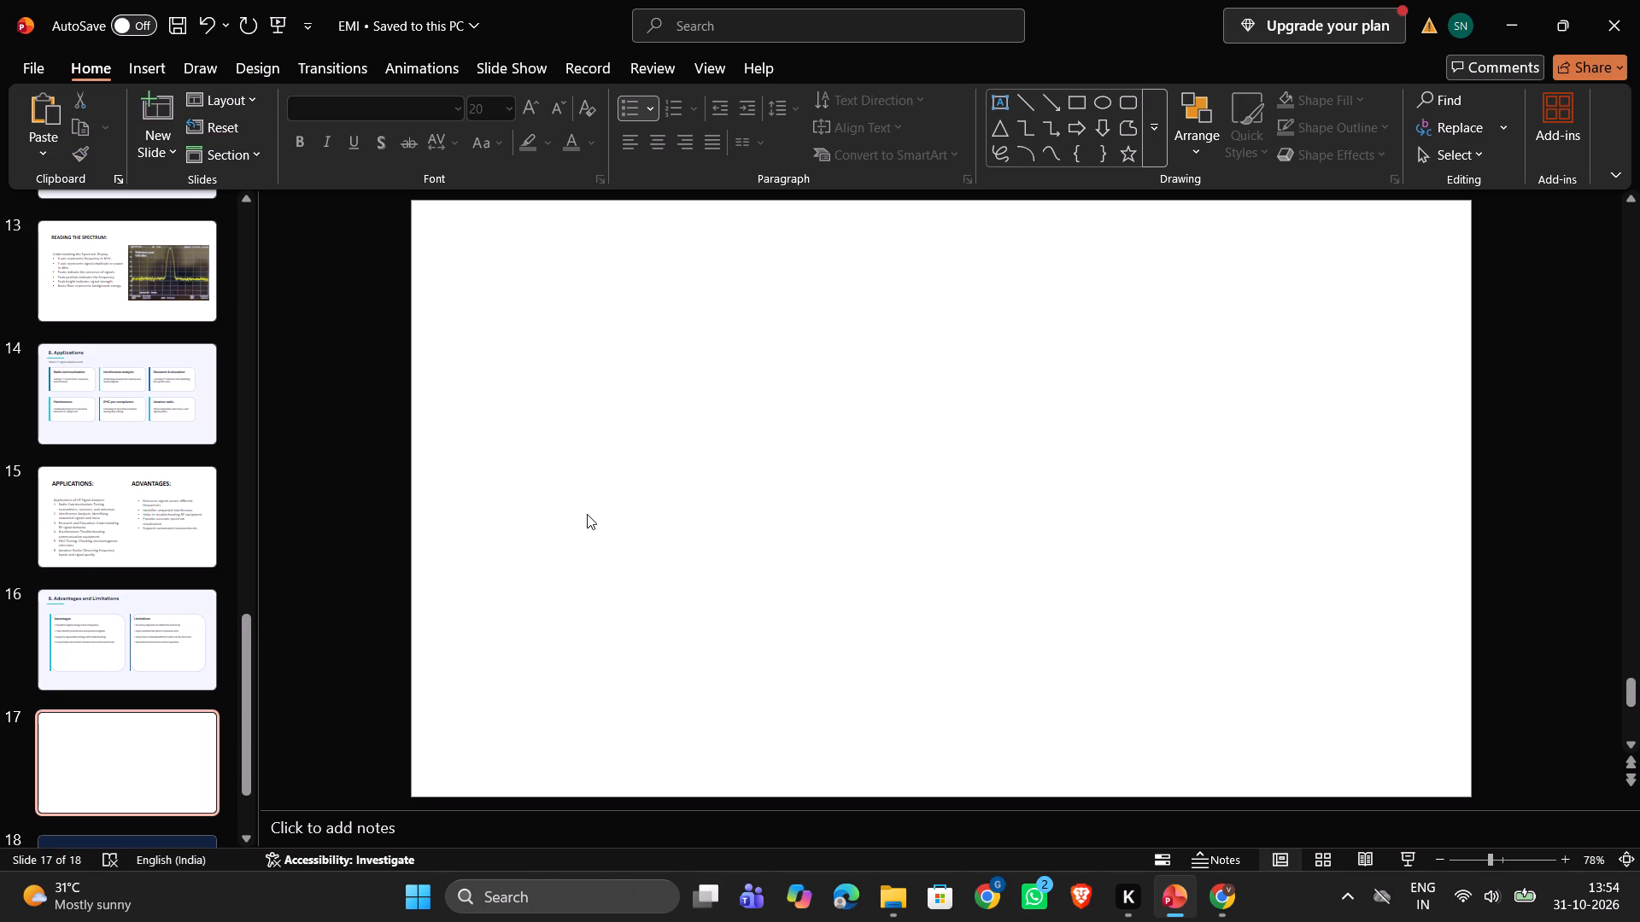
{"action": "type", "text": "CC"}
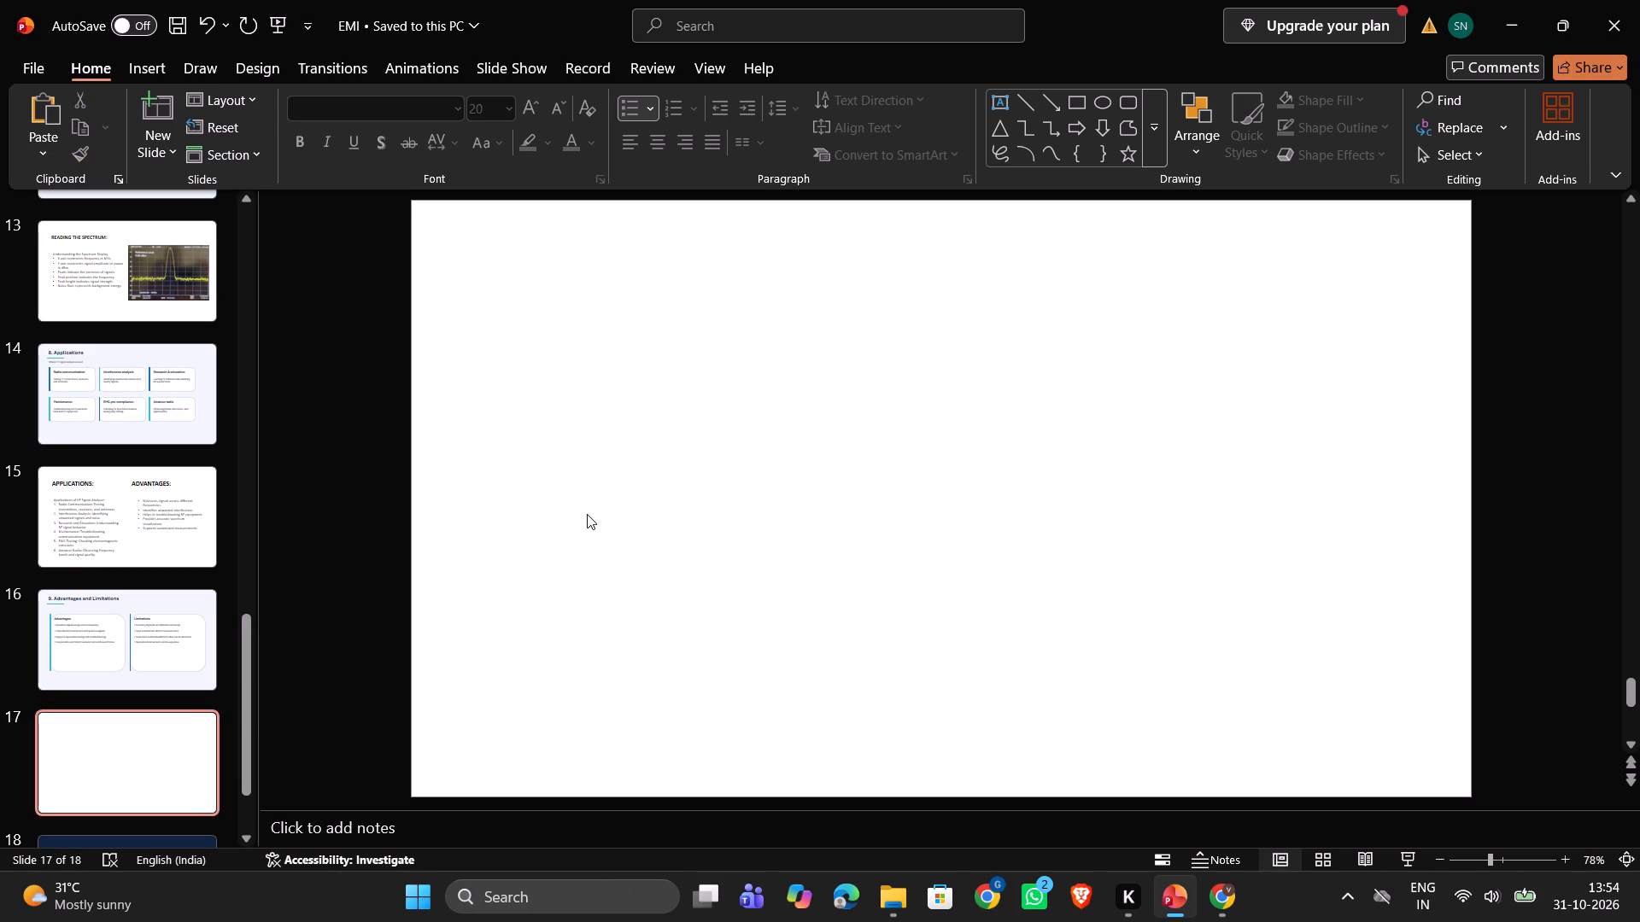
{"action": "right_click", "coordinate": [631, 354]}
{"action": "right_click", "coordinate": [631, 354]}
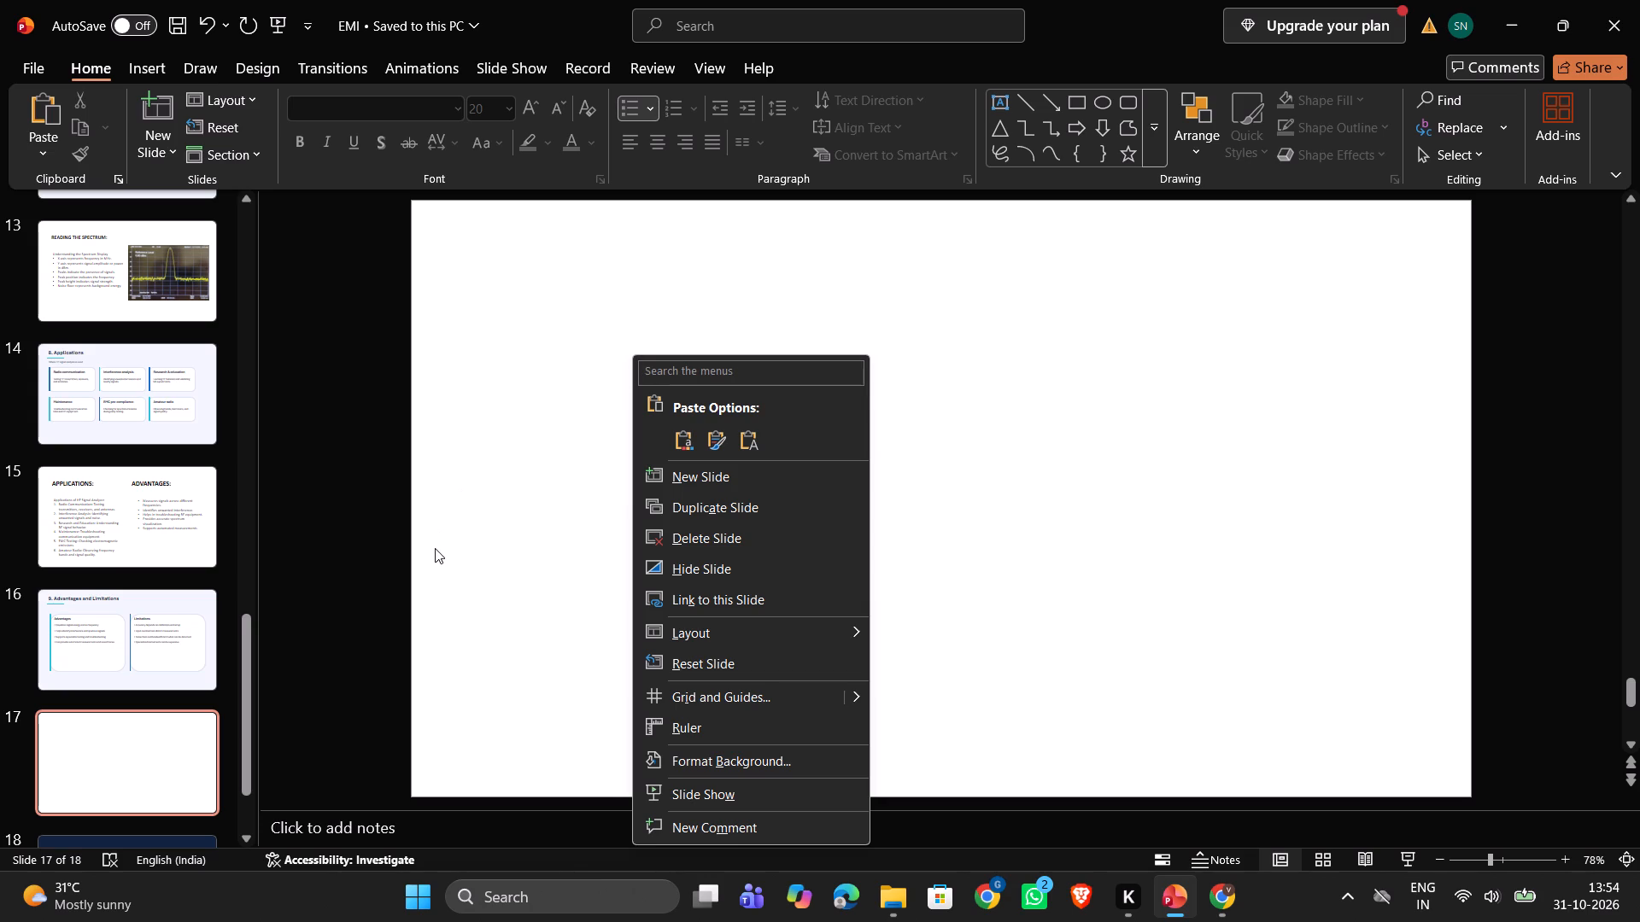
{"action": "left_click", "coordinate": [512, 592]}
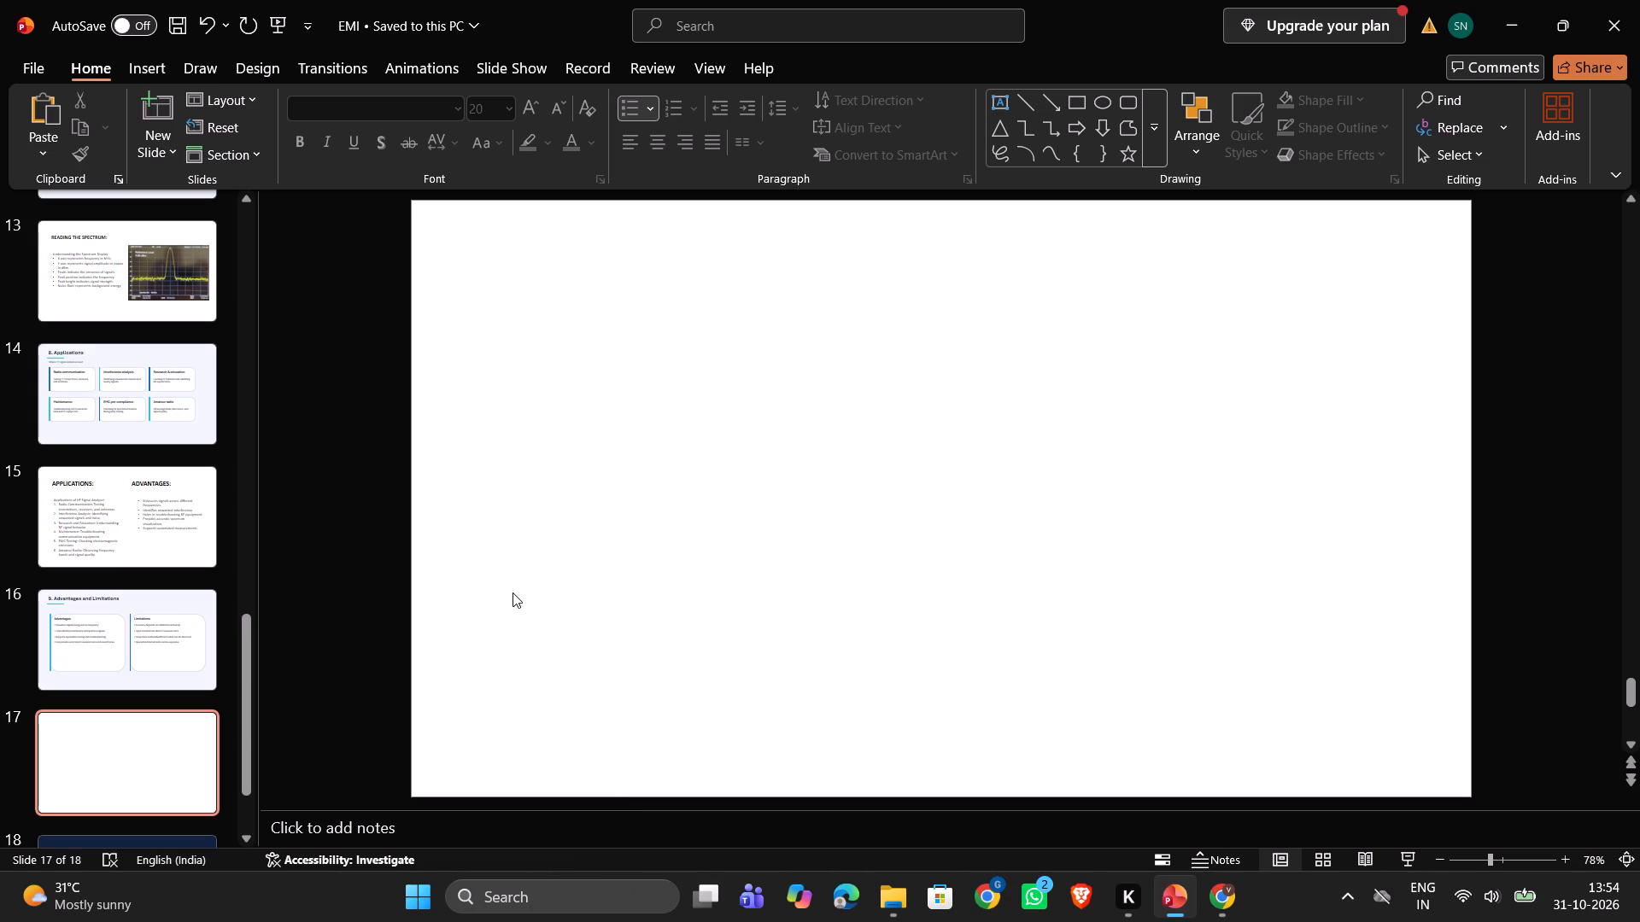
{"action": "key", "text": "ctrl+v"}
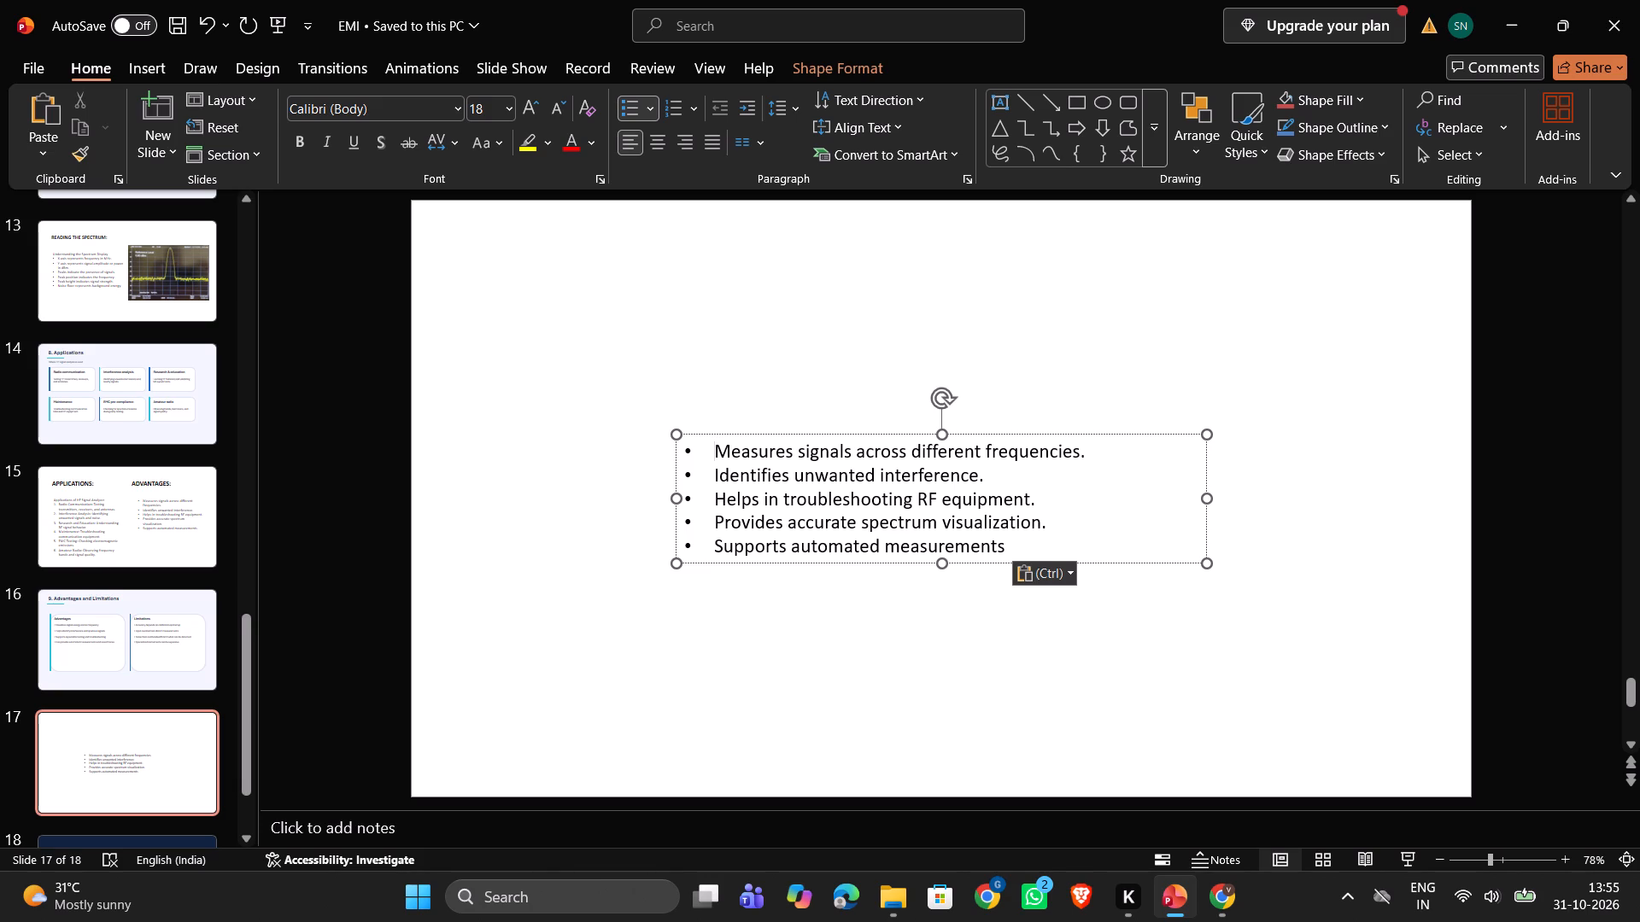
Replace the pasted advantages bullets on slide 17 with the text "CONCLUSION:" and remove its bullet.
{"action": "key", "text": "ctrl+a"}
{"action": "key", "text": "BackSpace"}
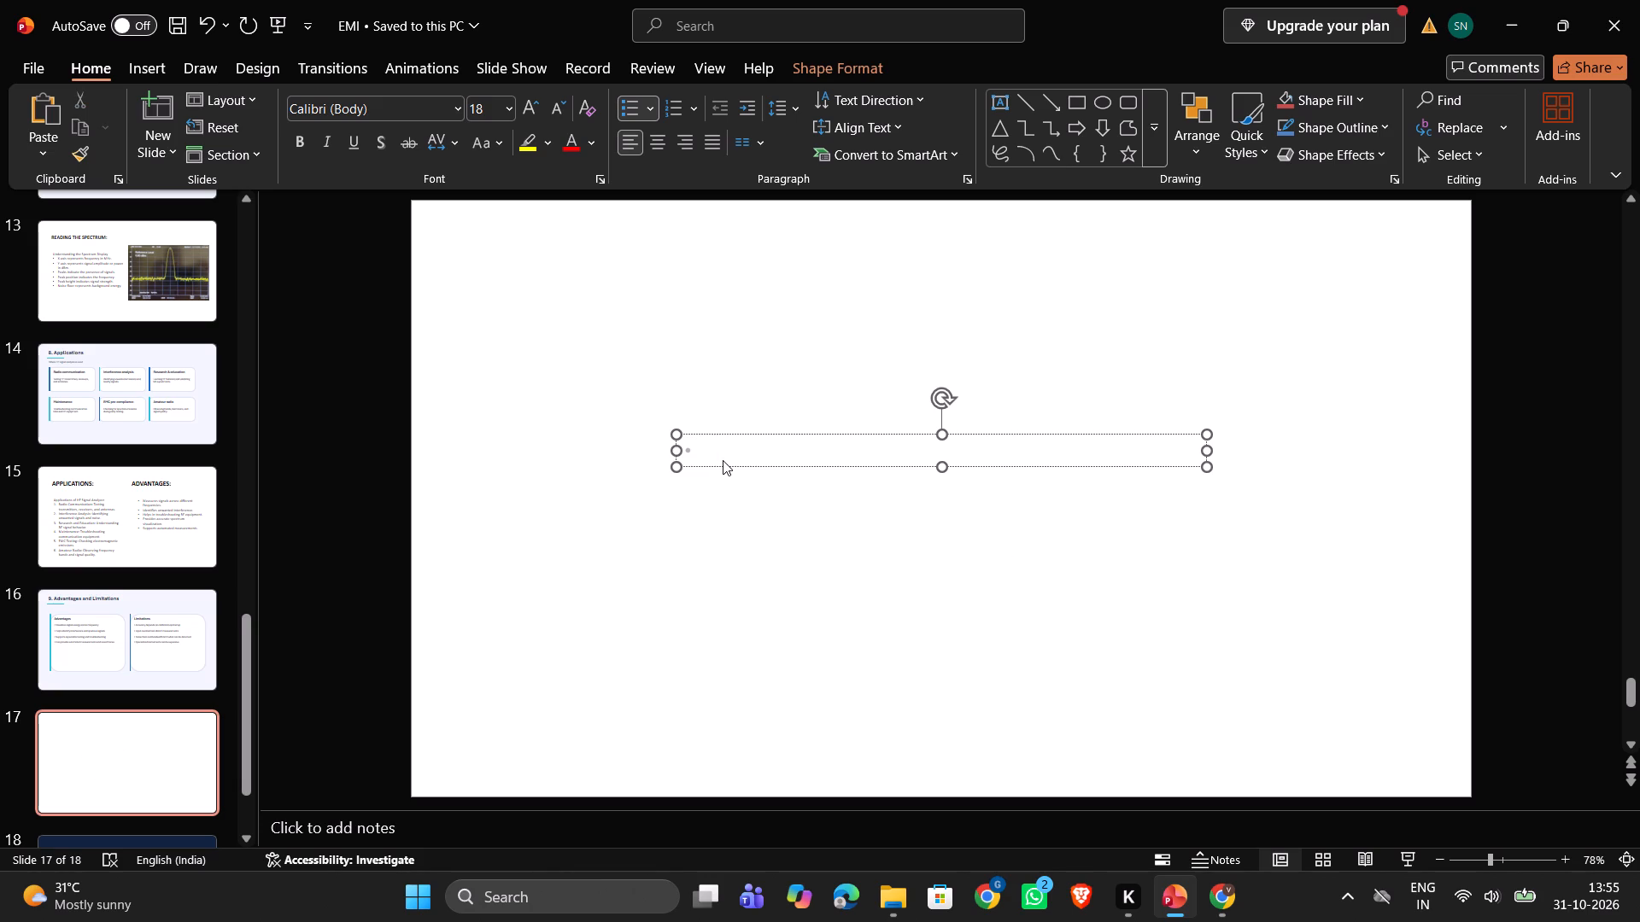
{"action": "type", "text": "CONCLUSIO"}
{"action": "key", "text": "n"}
{"action": "key", "text": "semicolon"}
{"action": "key", "text": "BackSpace"}
{"action": "key", "text": "shift+colon"}
{"action": "left_click", "coordinate": [698, 442]}
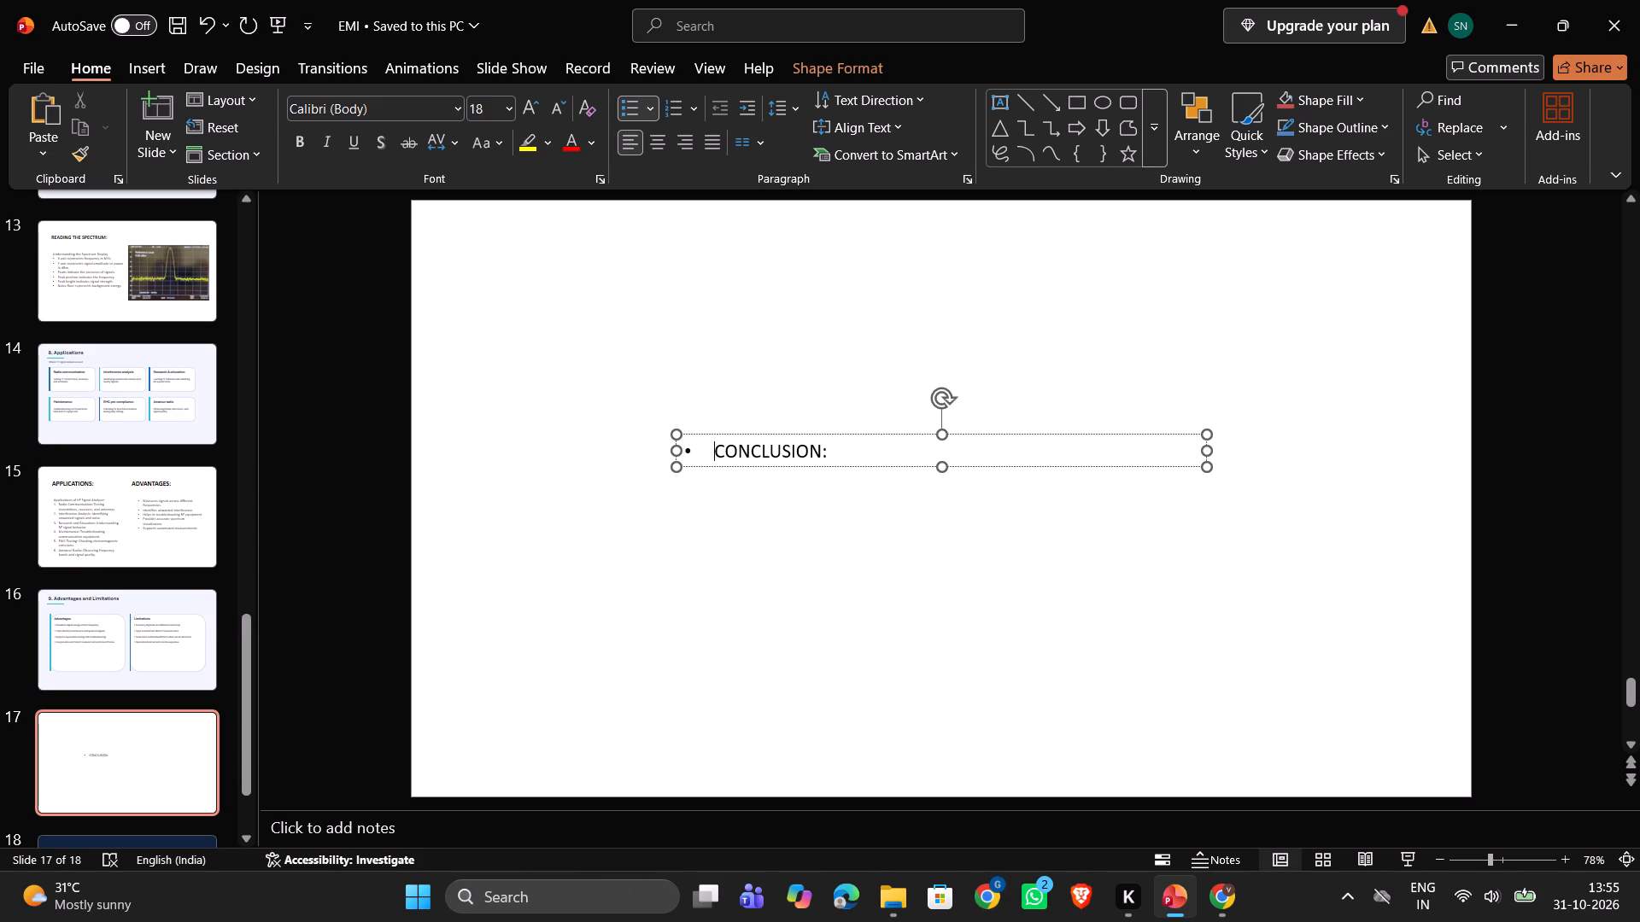
{"action": "key", "text": "BackSpace"}
{"action": "key", "text": "BackSpace"}
Make the whole "CONCLUSION:" heading bold and enlarge it to font size 32.
{"action": "right_click", "coordinate": [698, 442]}
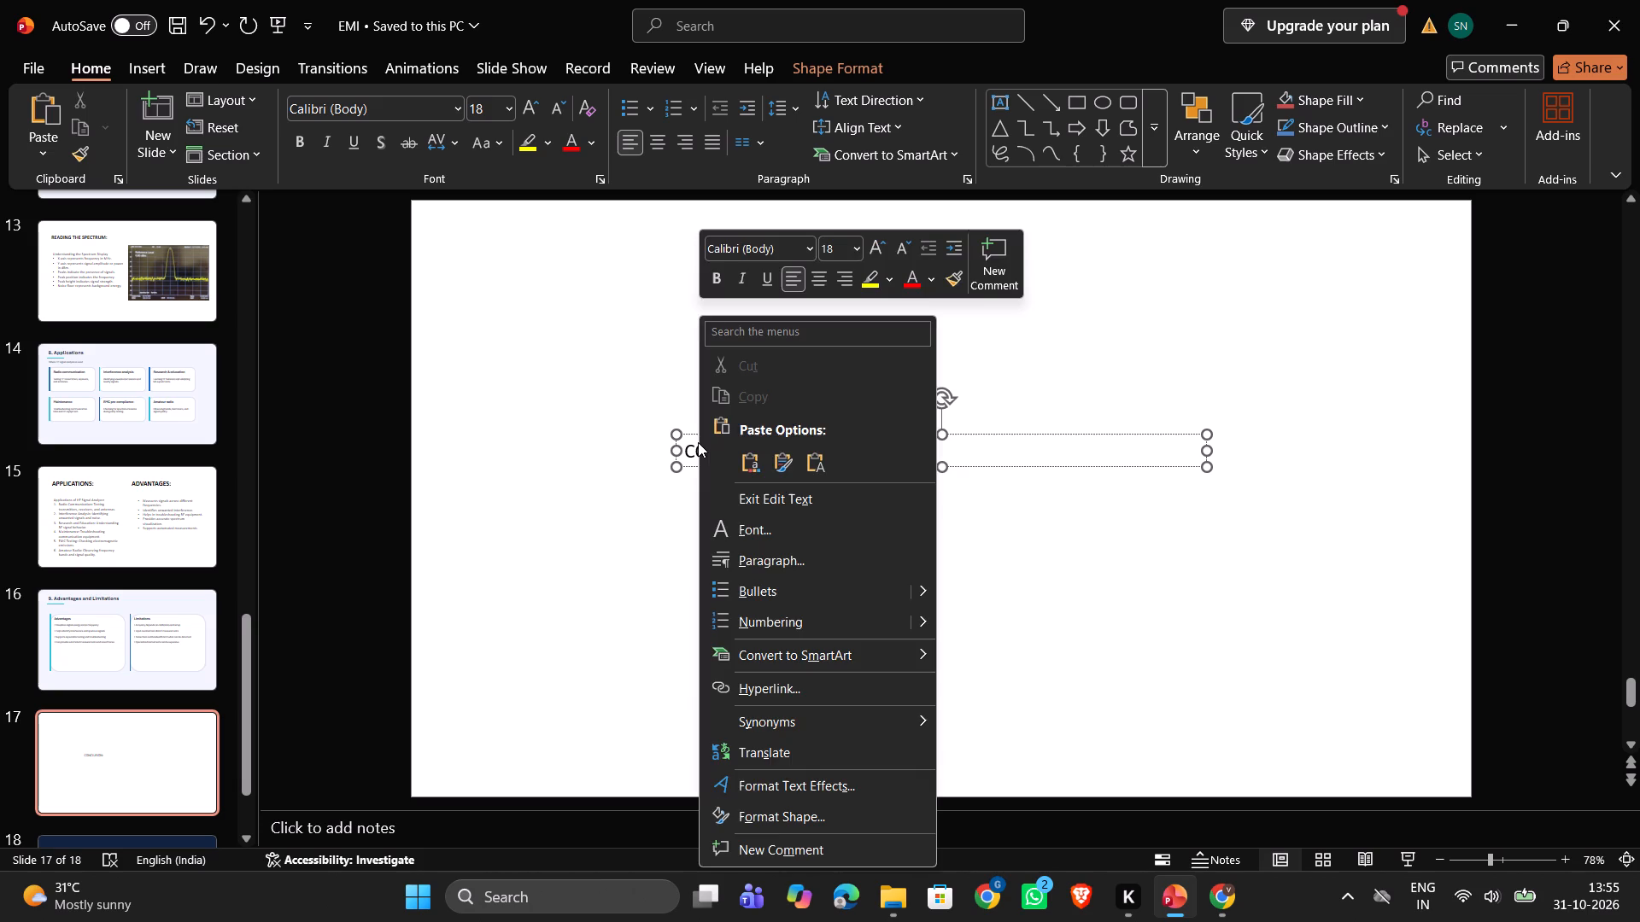
{"action": "key", "text": "ctrl+a"}
{"action": "left_click", "coordinate": [645, 400]}
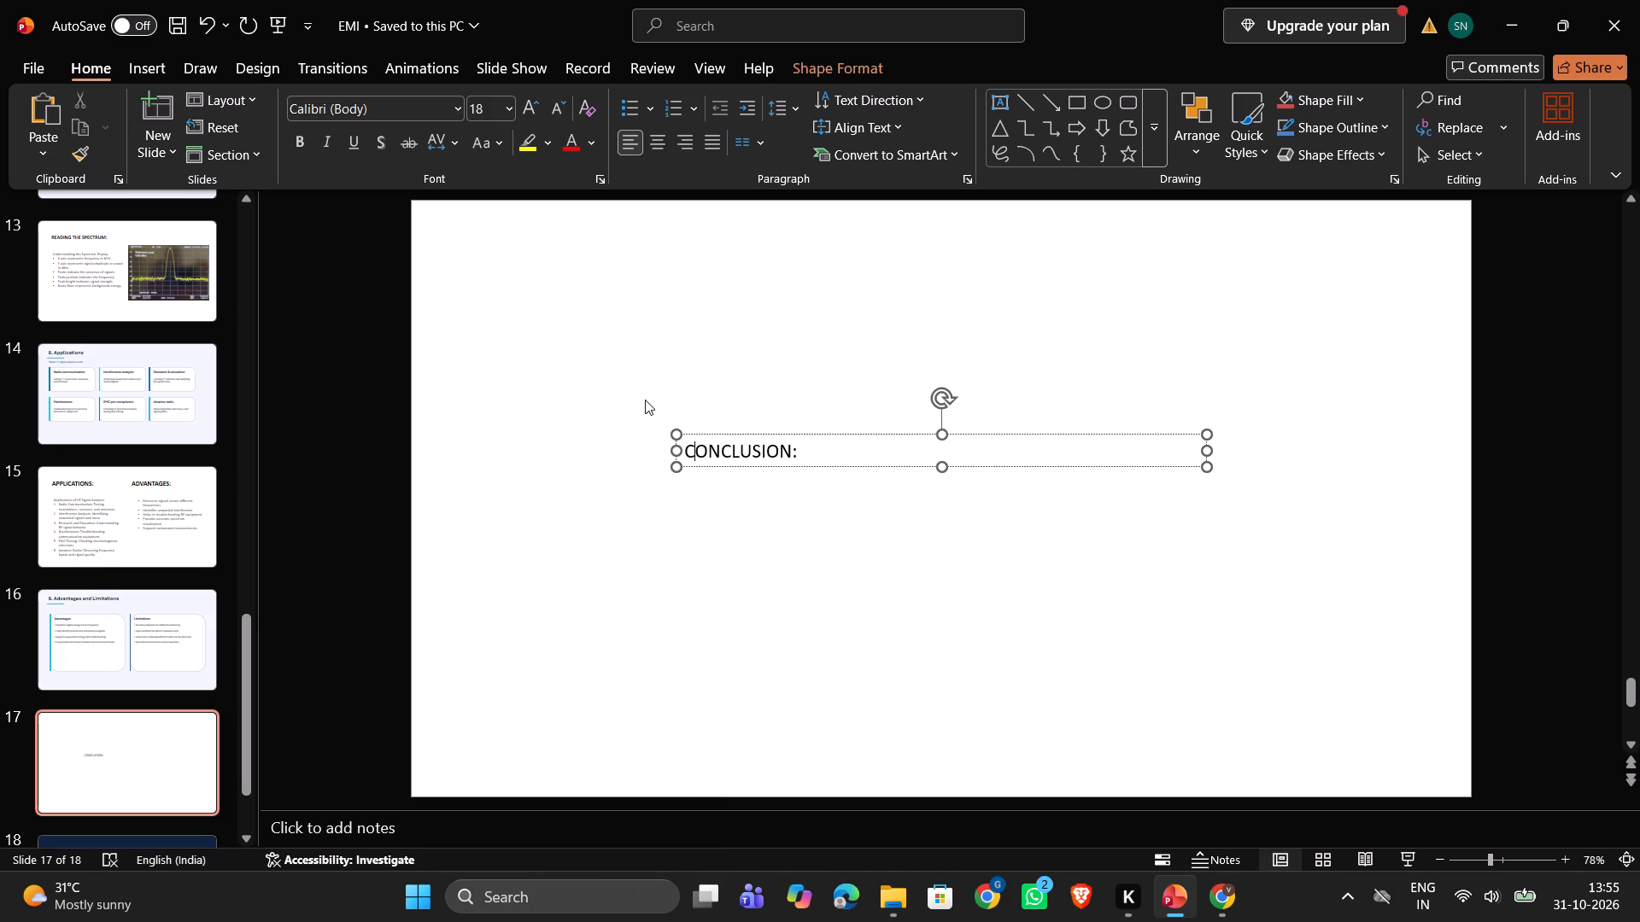
{"action": "key", "text": "ctrl+a"}
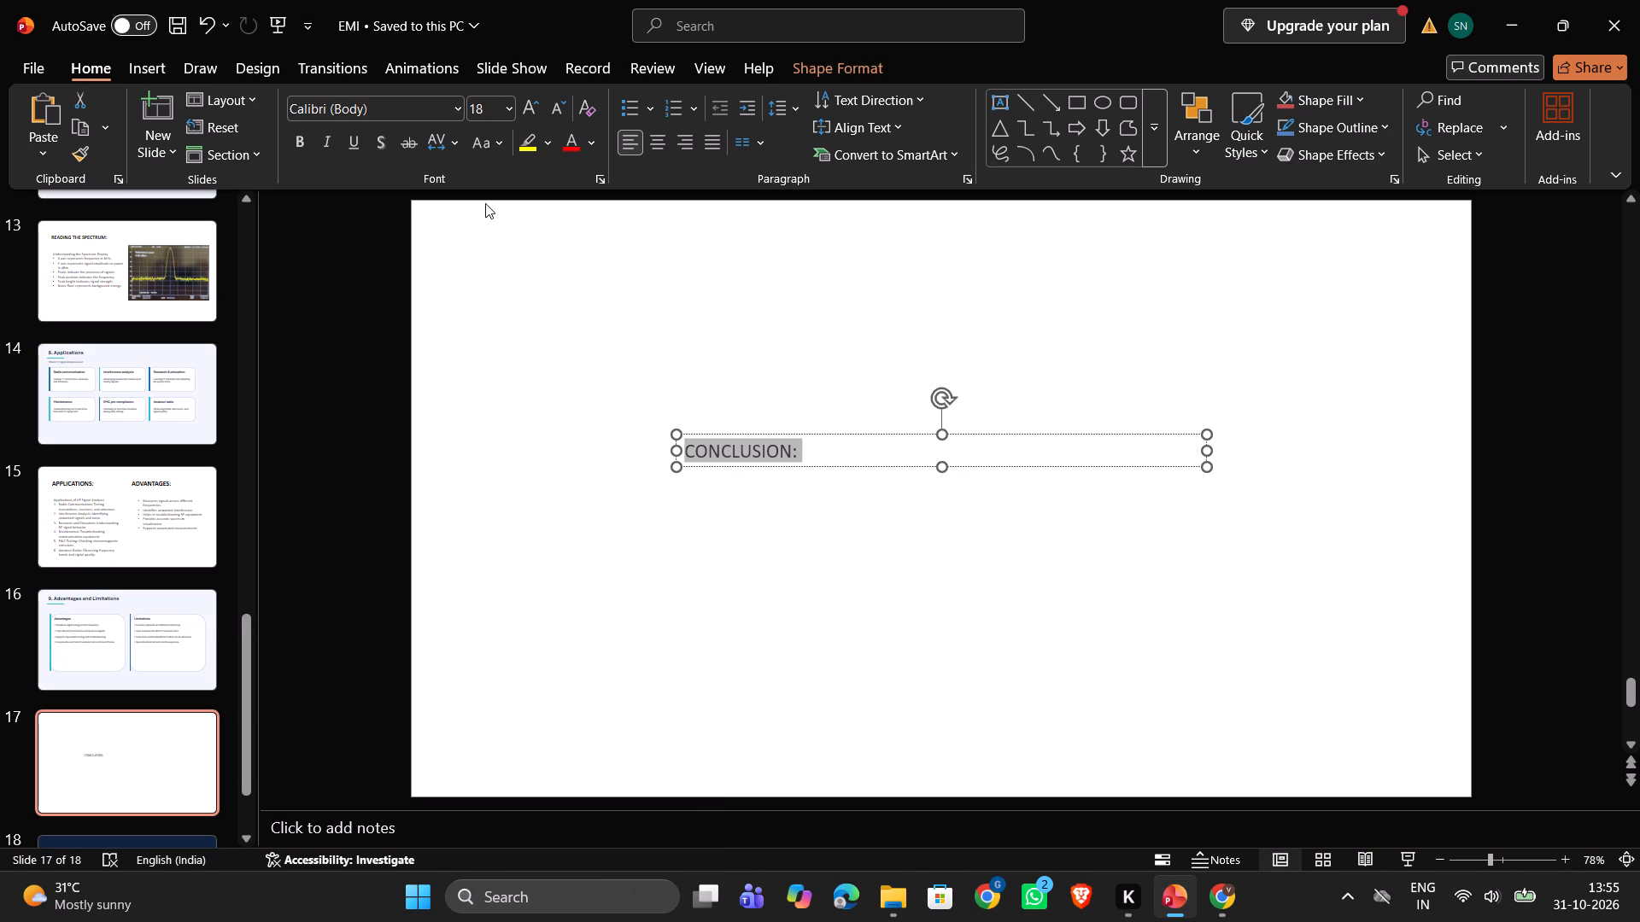
{"action": "left_click", "coordinate": [300, 131]}
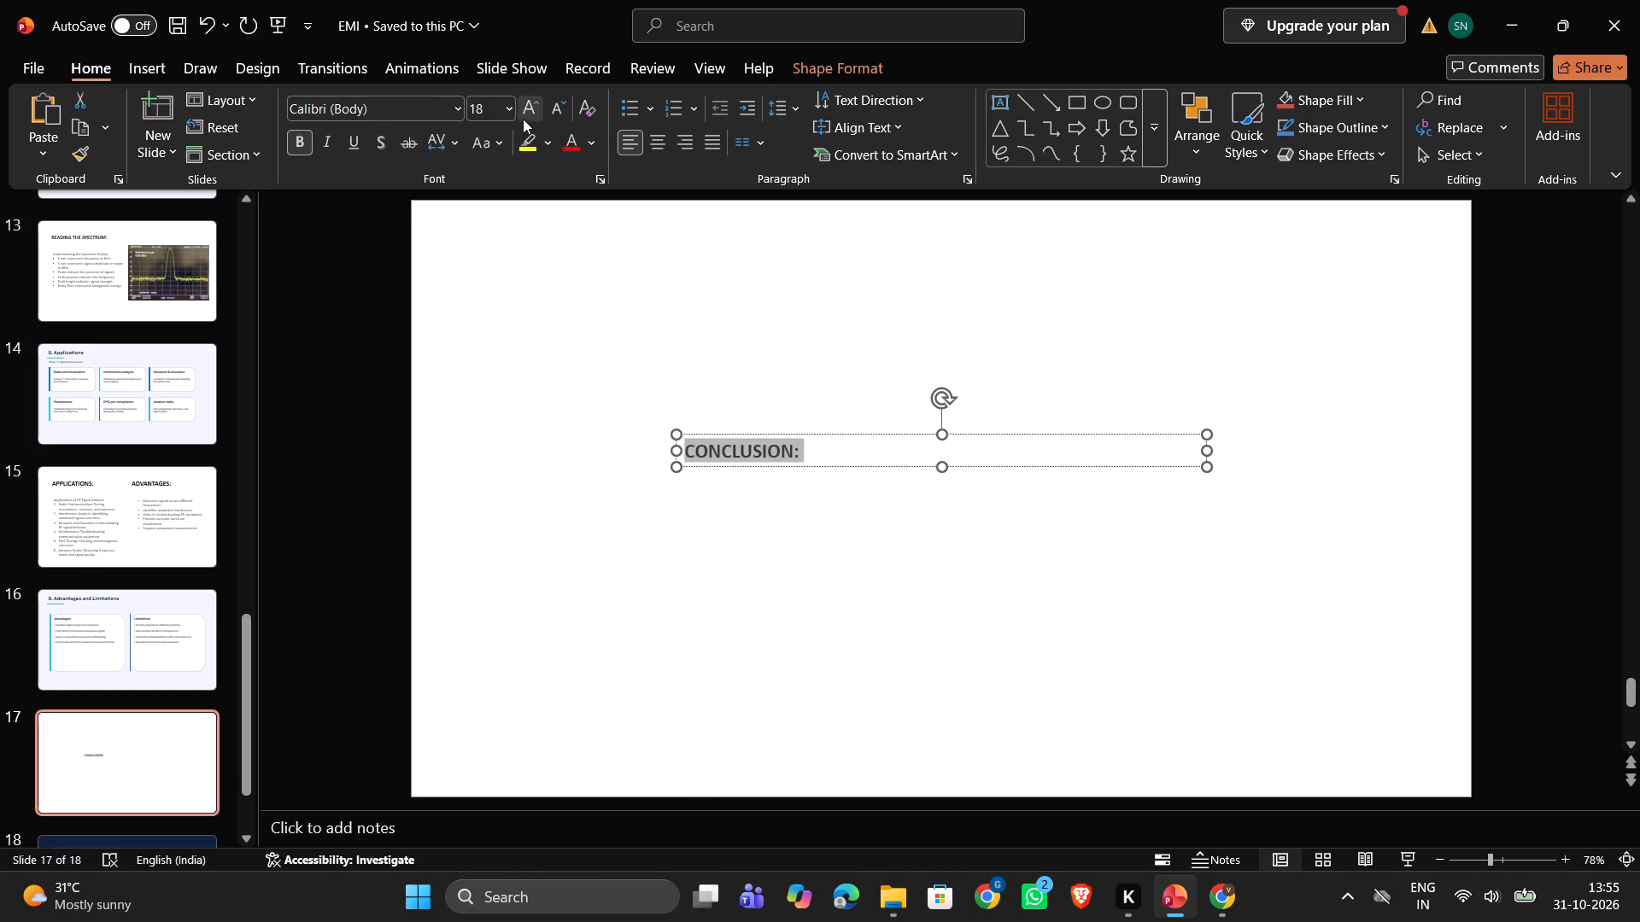
{"action": "left_click", "coordinate": [537, 111]}
{"action": "left_click", "coordinate": [537, 111]}
{"action": "left_click", "coordinate": [537, 111]}
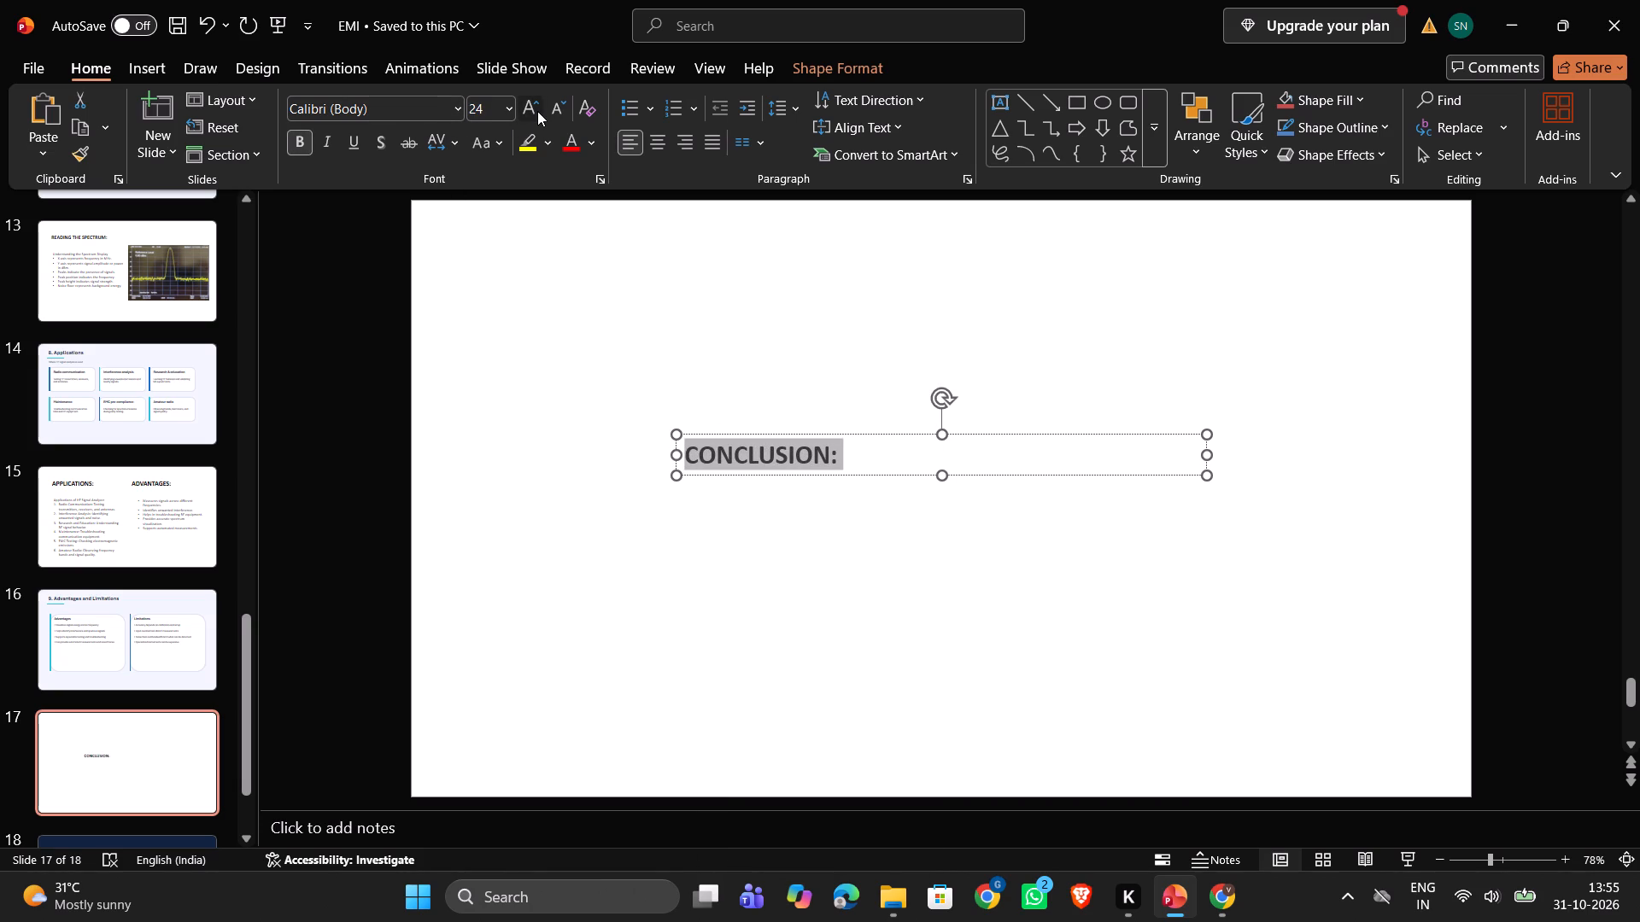
{"action": "left_click", "coordinate": [537, 111]}
{"action": "left_click", "coordinate": [764, 347]}
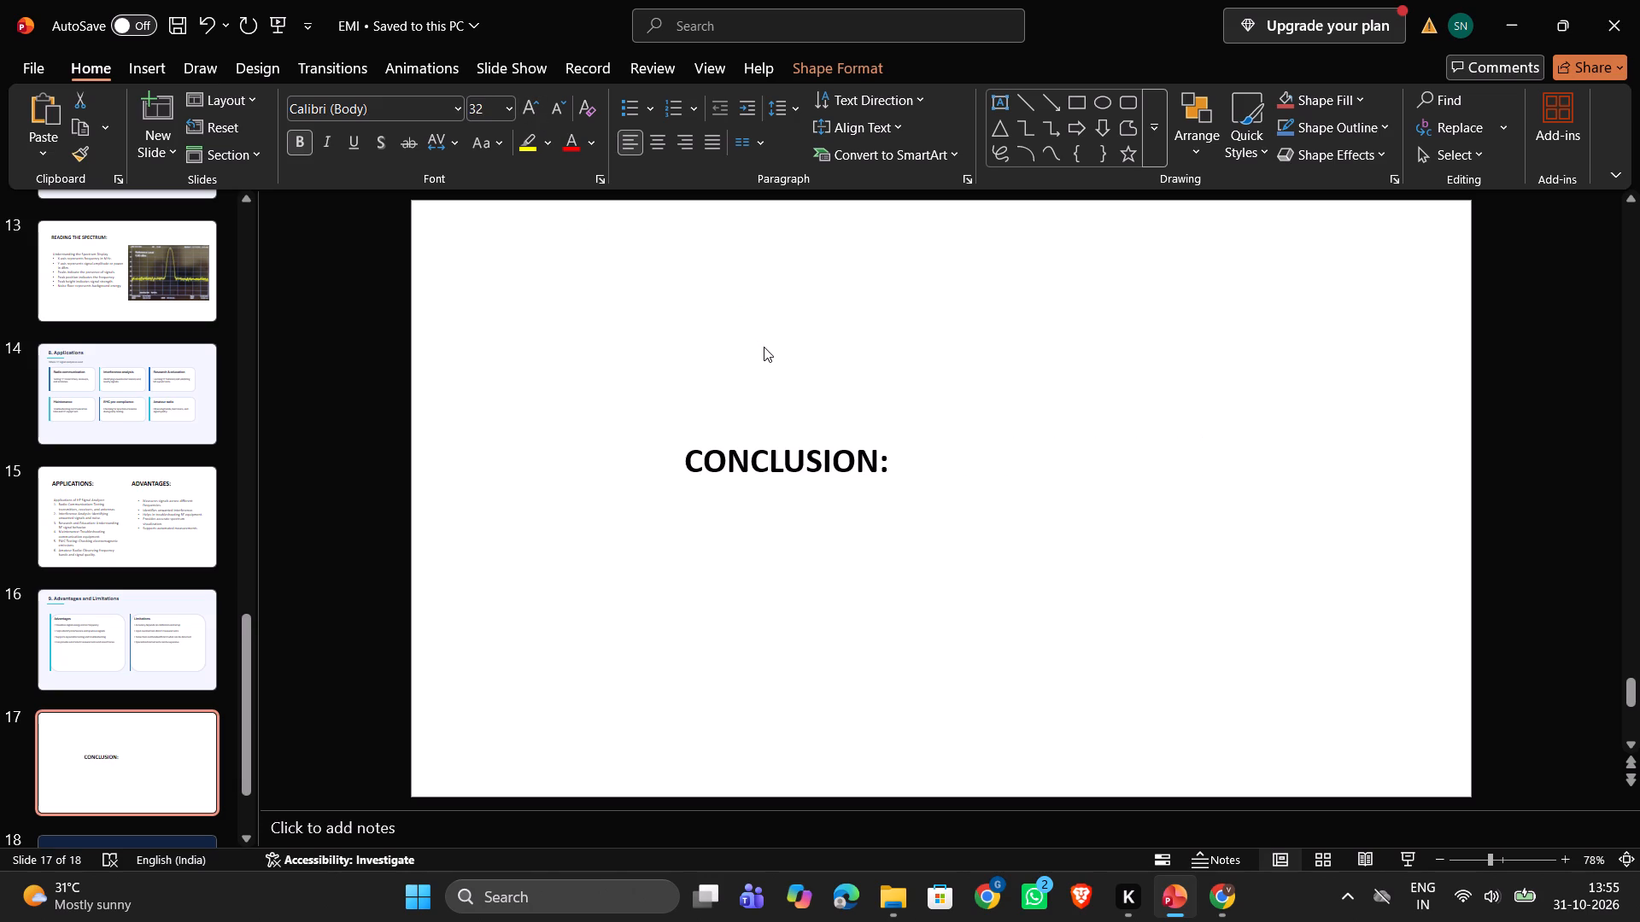
Move the "CONCLUSION:" heading text box to the upper-left area of slide 17.
{"action": "left_click", "coordinate": [803, 455]}
{"action": "left_click_drag", "start_coordinate": [803, 455], "coordinate": [775, 441]}
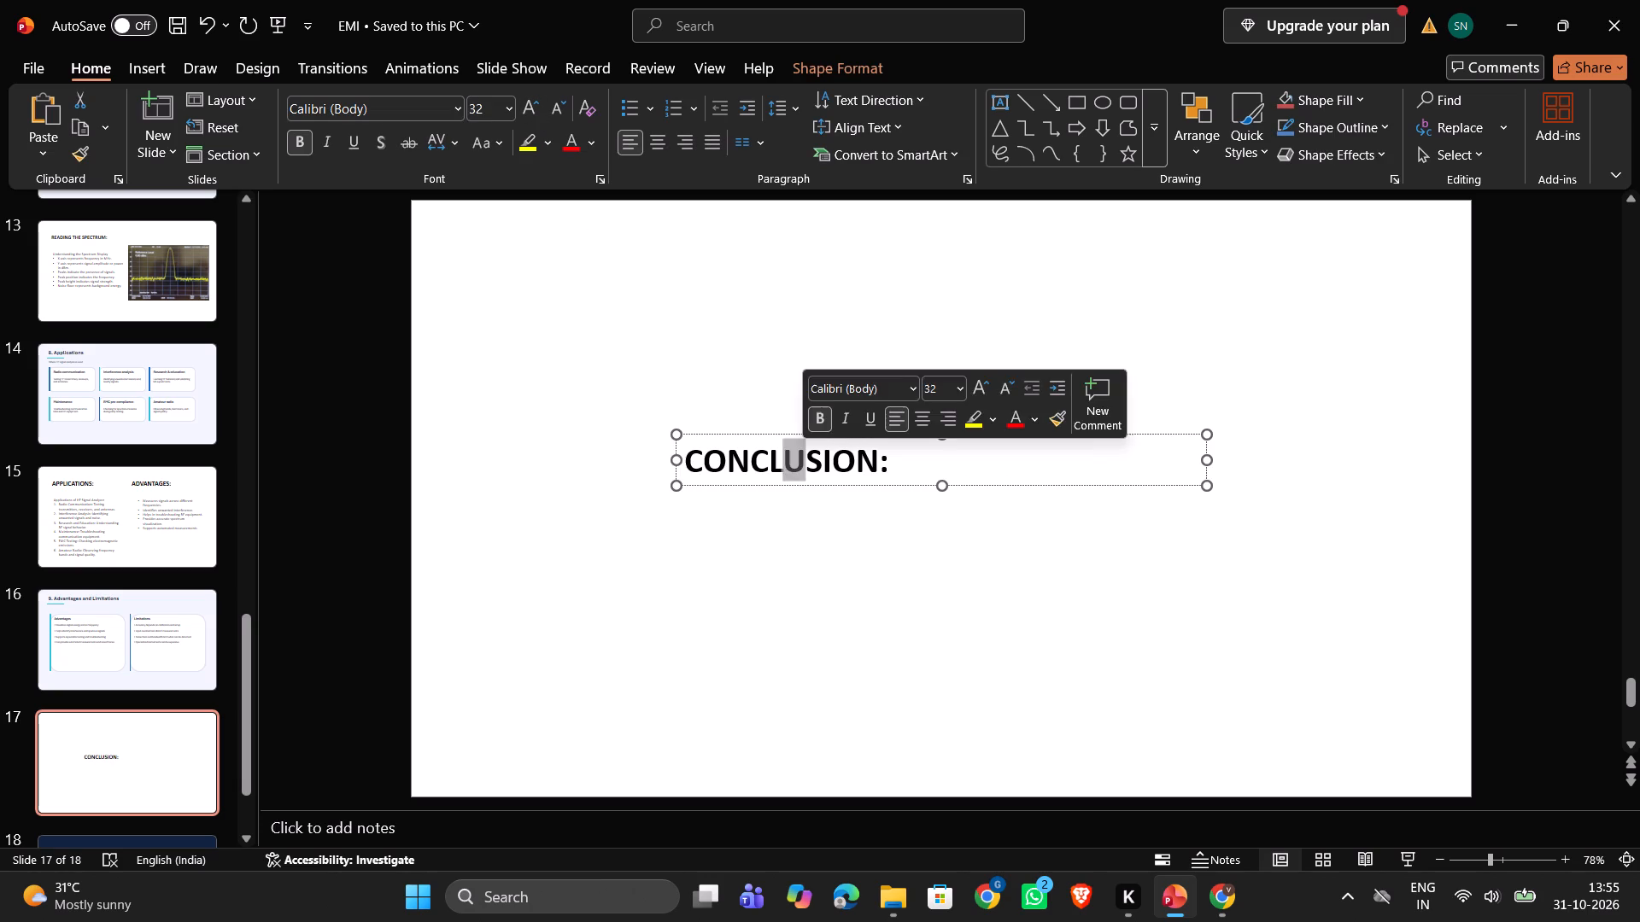
{"action": "left_click_drag", "start_coordinate": [775, 441], "coordinate": [750, 427]}
{"action": "left_click", "coordinate": [750, 427]}
{"action": "left_click_drag", "start_coordinate": [750, 427], "coordinate": [569, 294]}
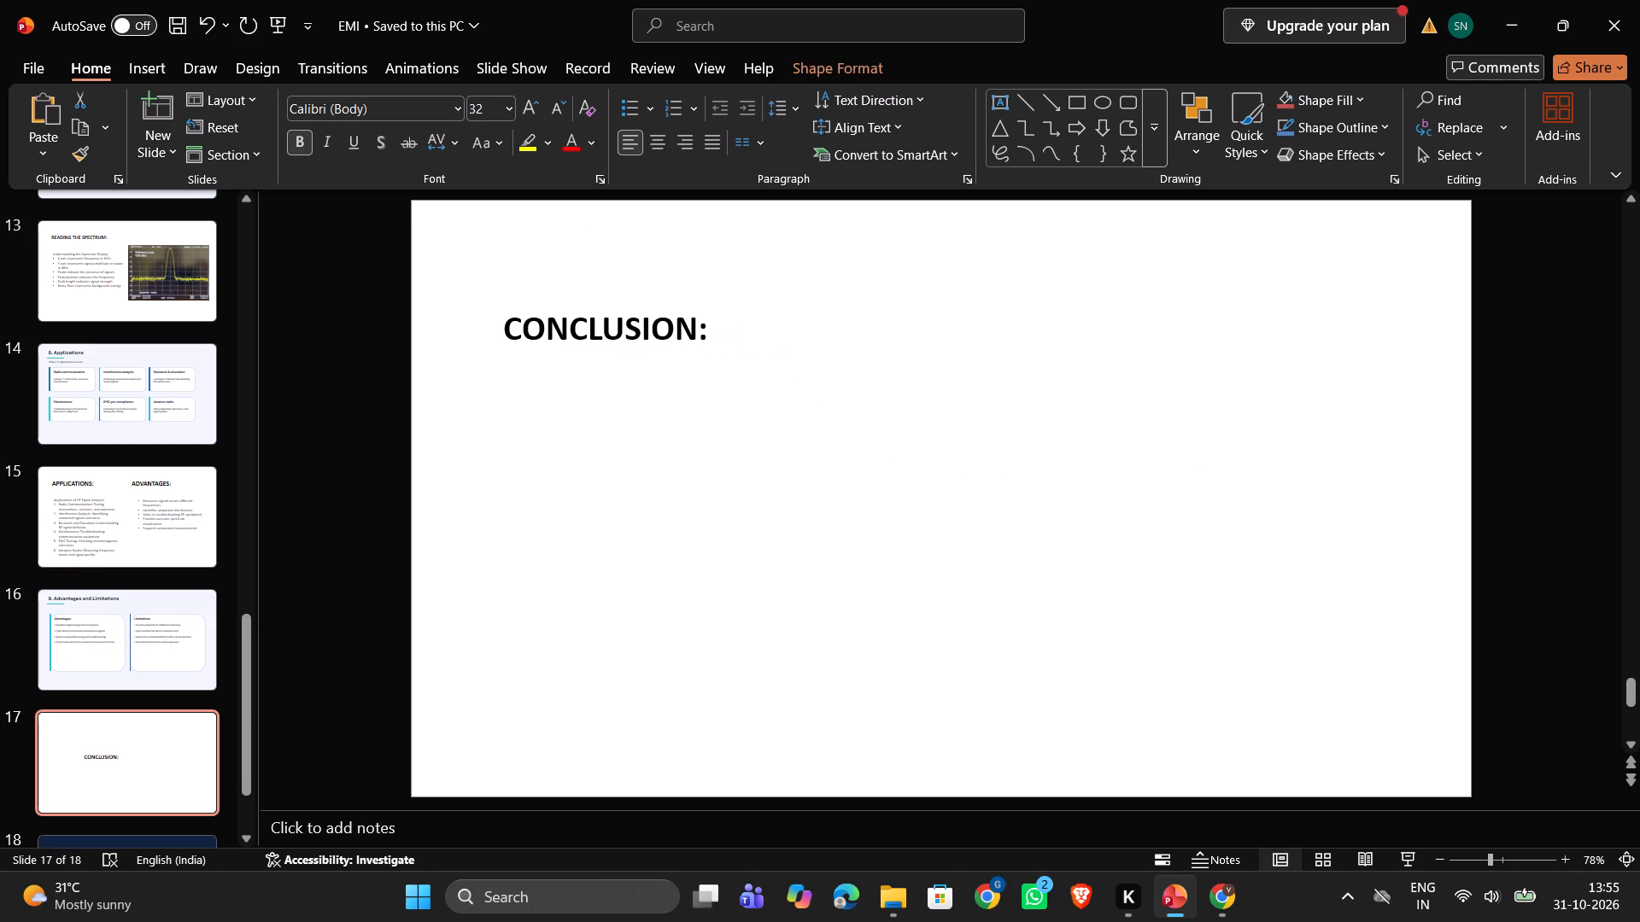
{"action": "left_click_drag", "start_coordinate": [569, 294], "coordinate": [568, 280]}
{"action": "right_click", "coordinate": [568, 280]}
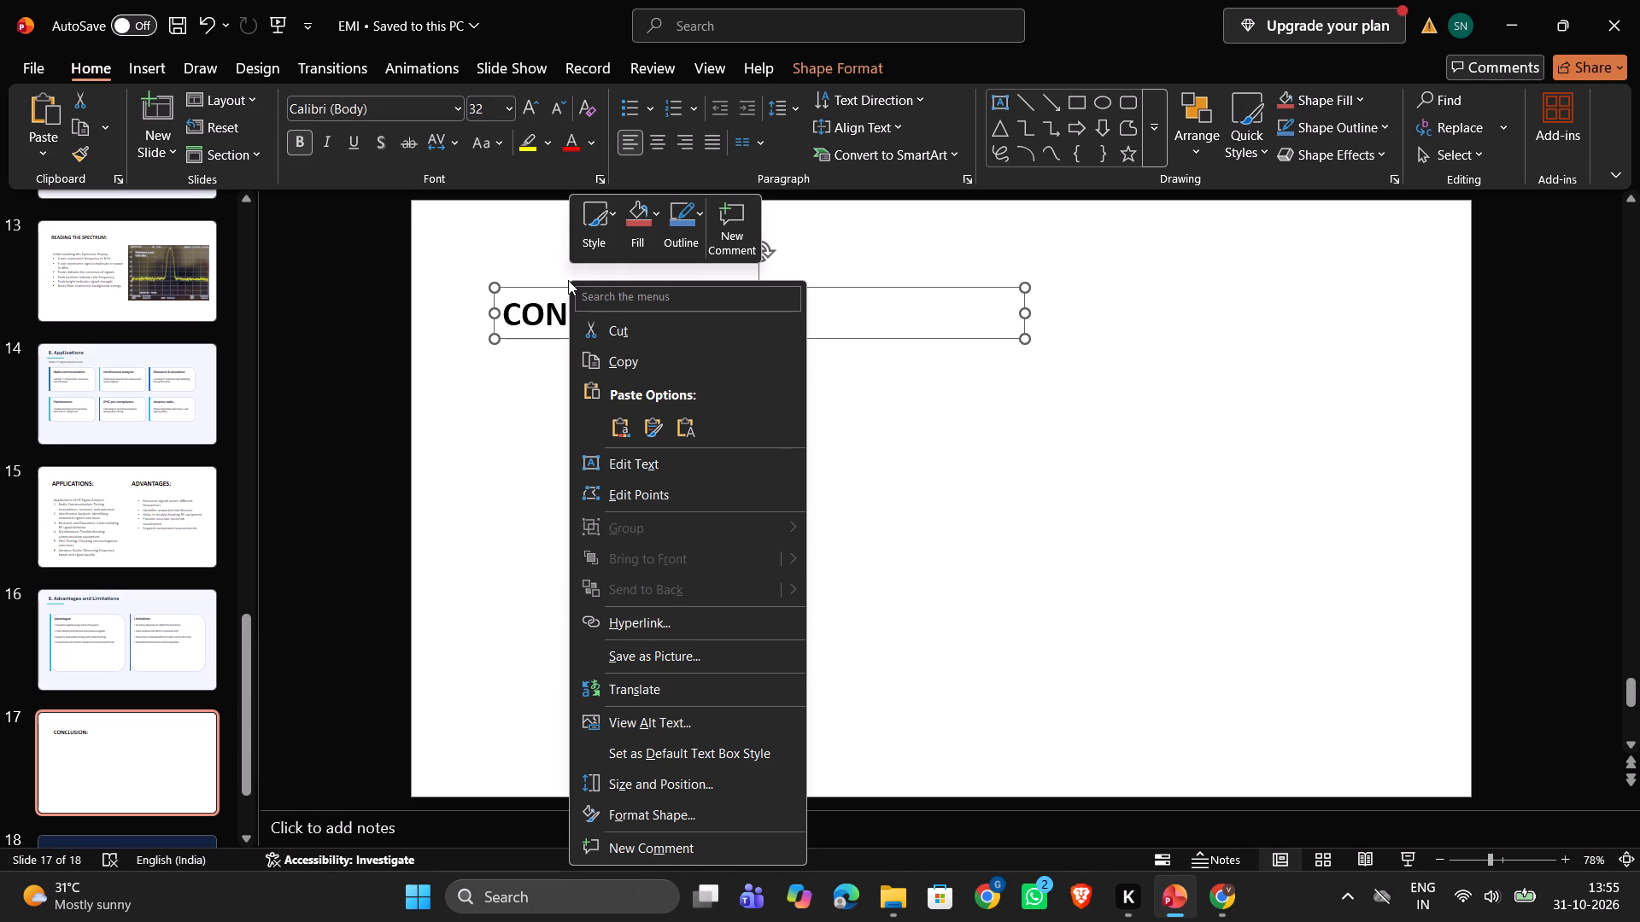
{"action": "left_click", "coordinate": [922, 459]}
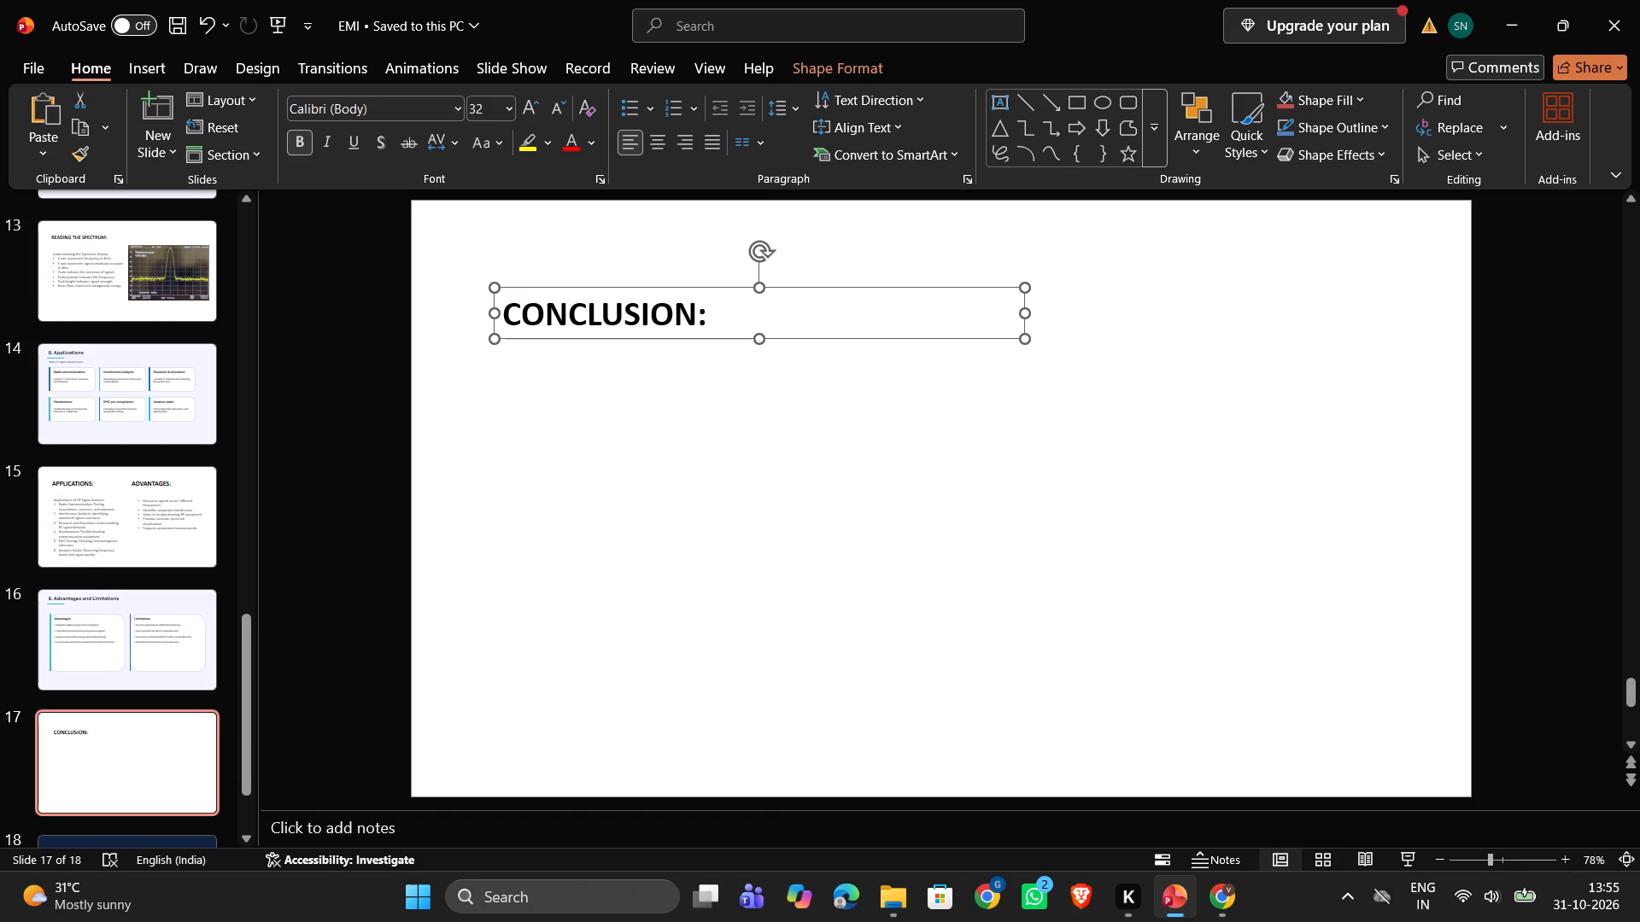
{"action": "left_click", "coordinate": [637, 443]}
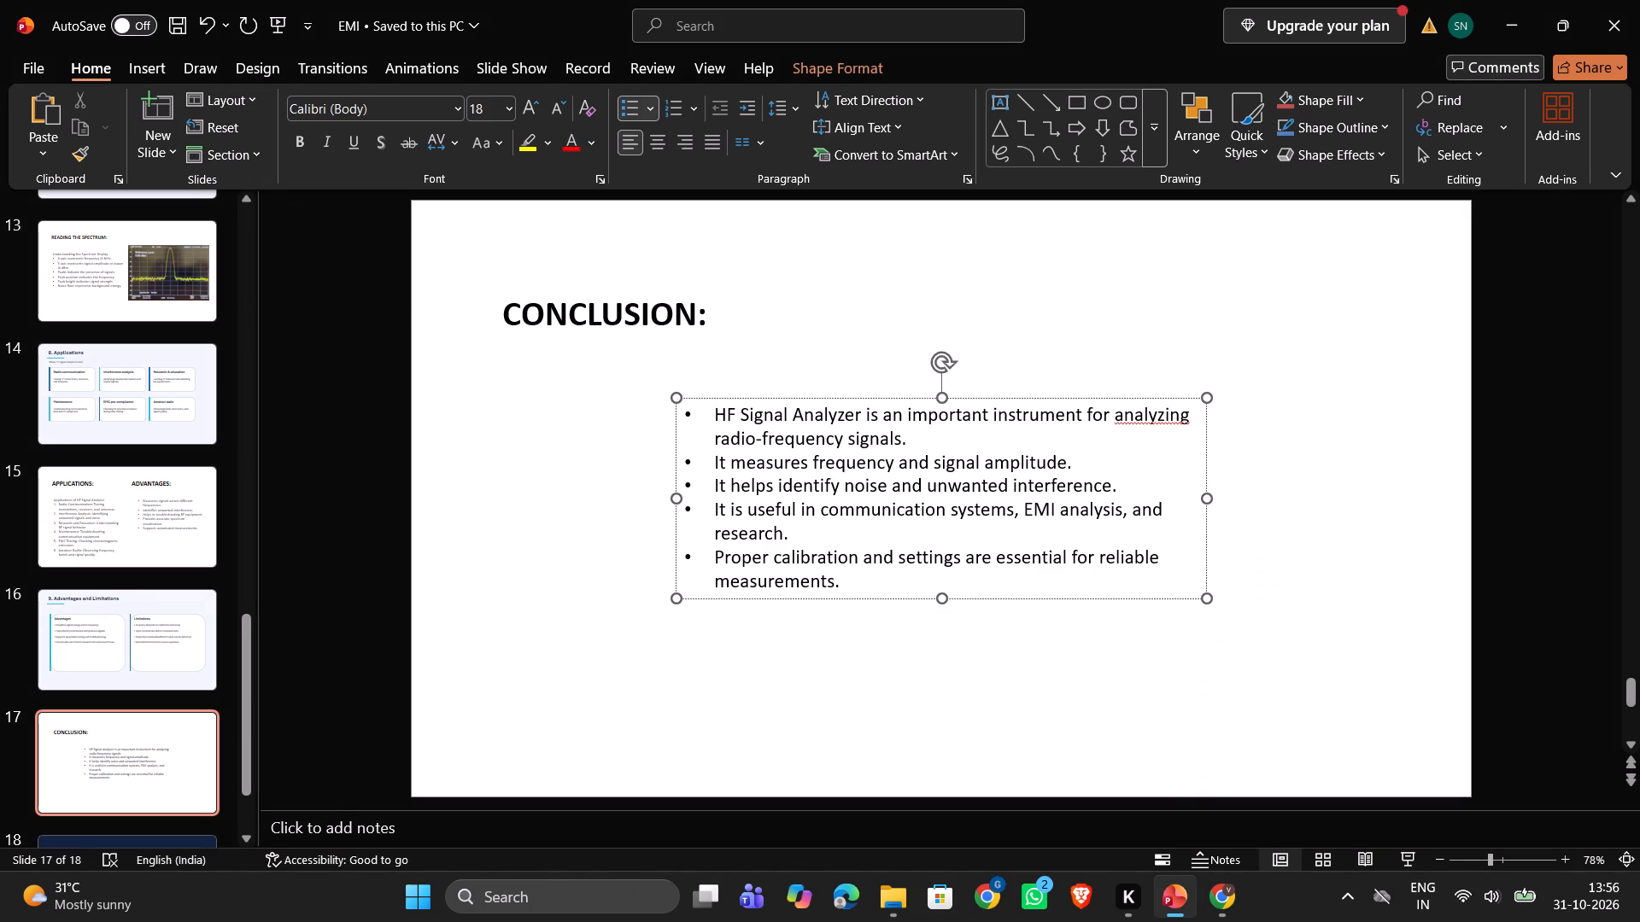
{"action": "key", "text": "ctrl+a"}
{"action": "key", "text": "backslash"}
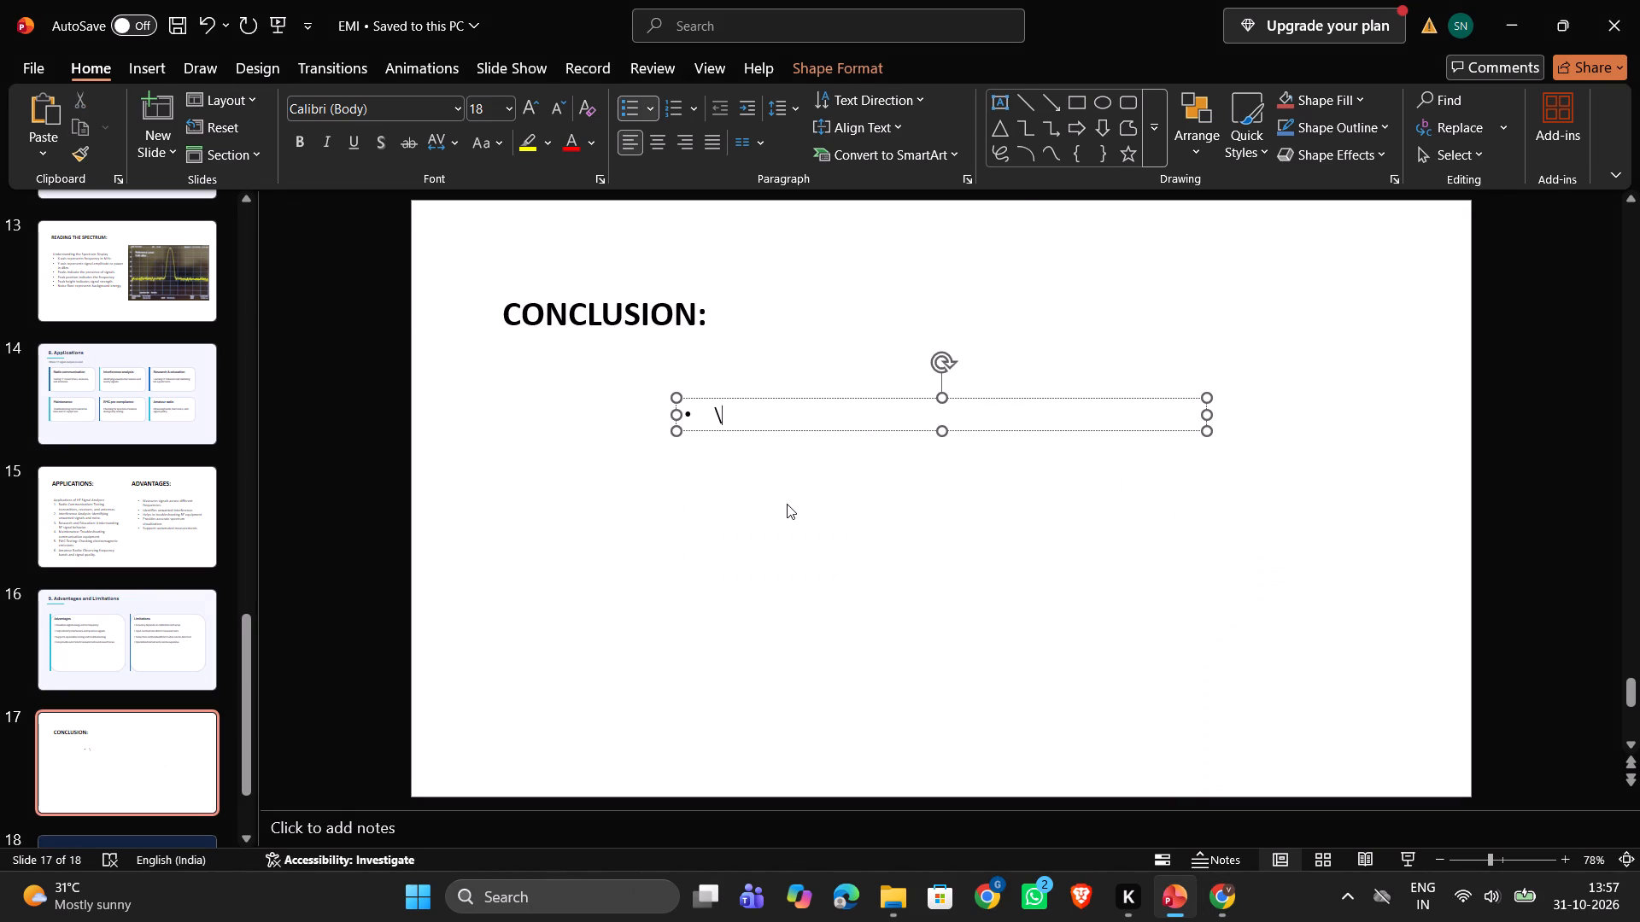
{"action": "key", "text": "BackSpace"}
{"action": "right_click", "coordinate": [787, 504]}
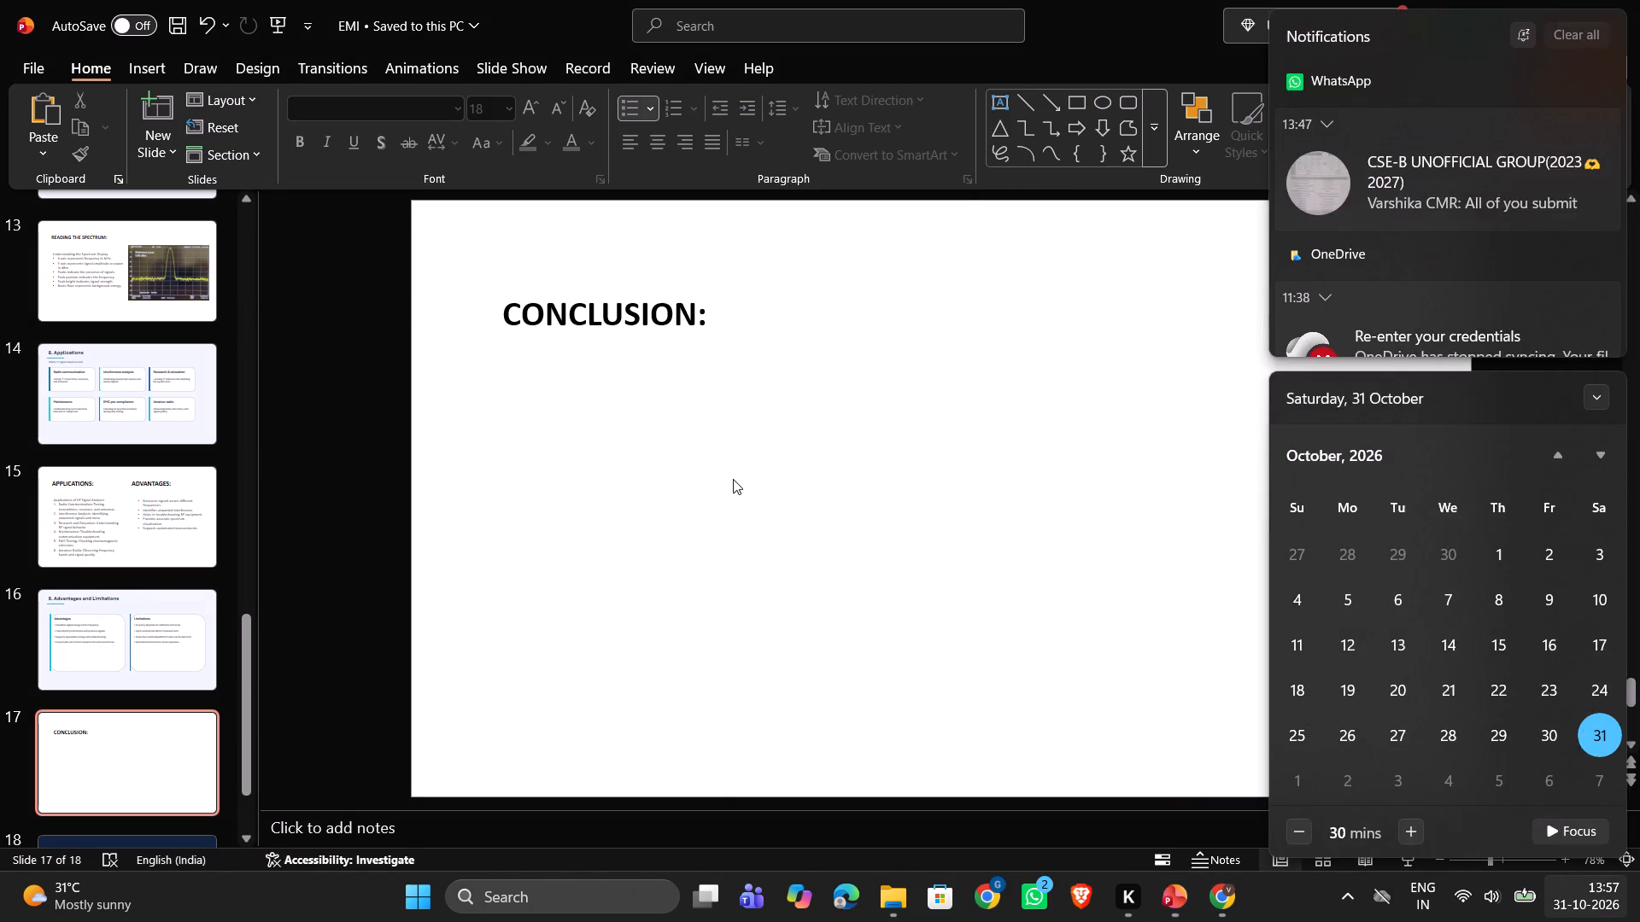
{"action": "left_click", "coordinate": [733, 479]}
{"action": "key", "text": "ctrl+v"}
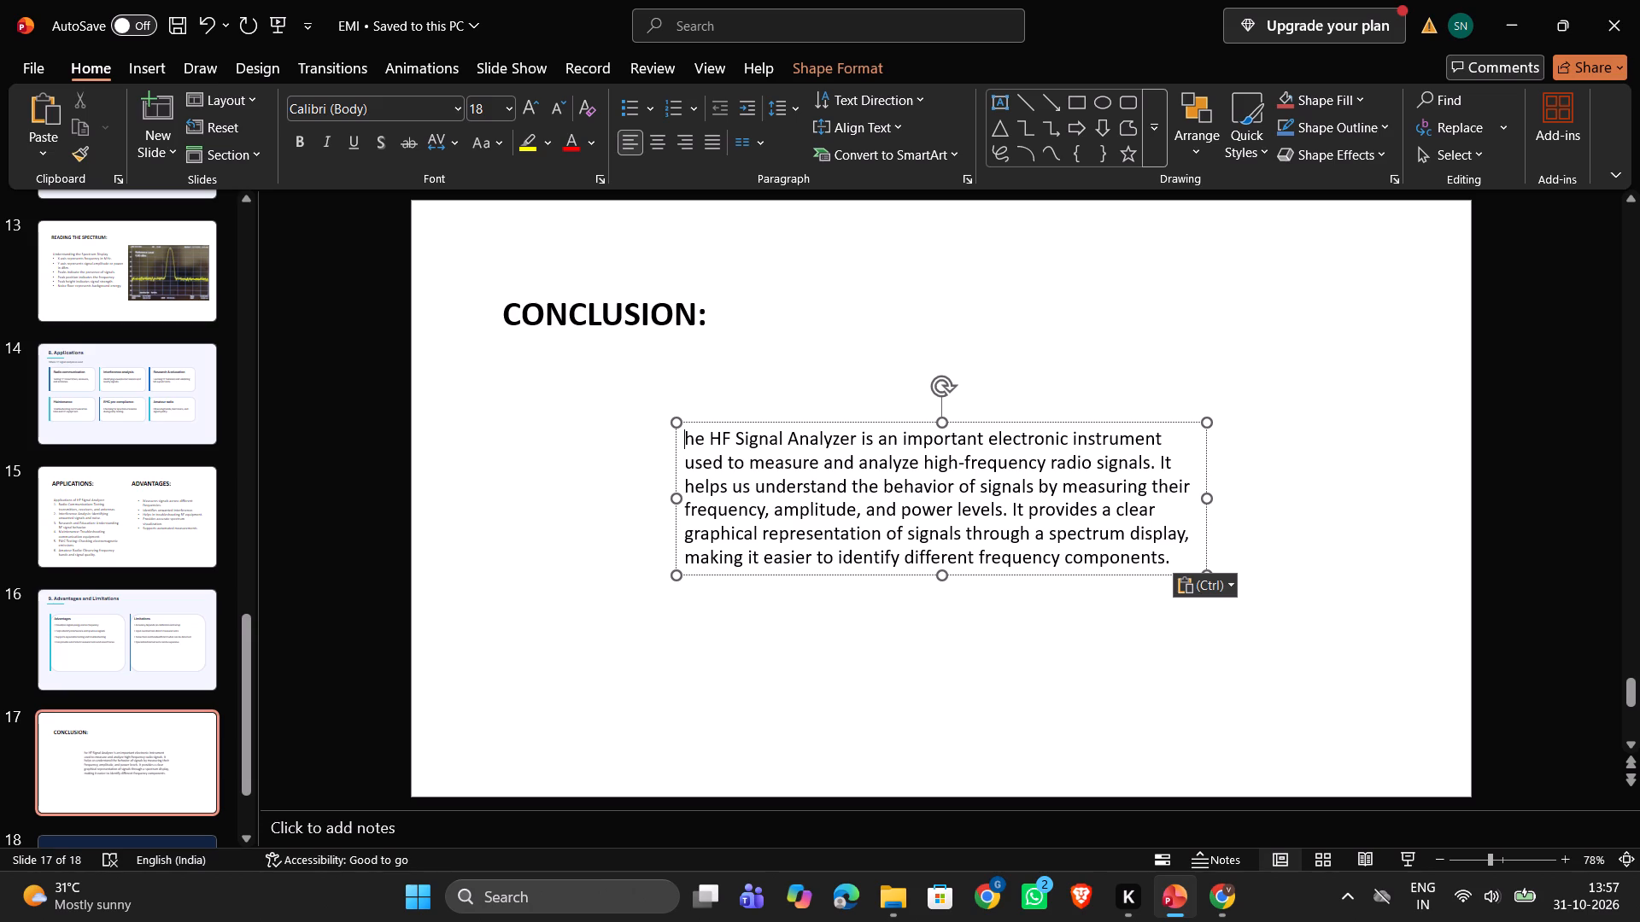
{"action": "right_click", "coordinate": [729, 479]}
{"action": "key", "text": "shift+t"}
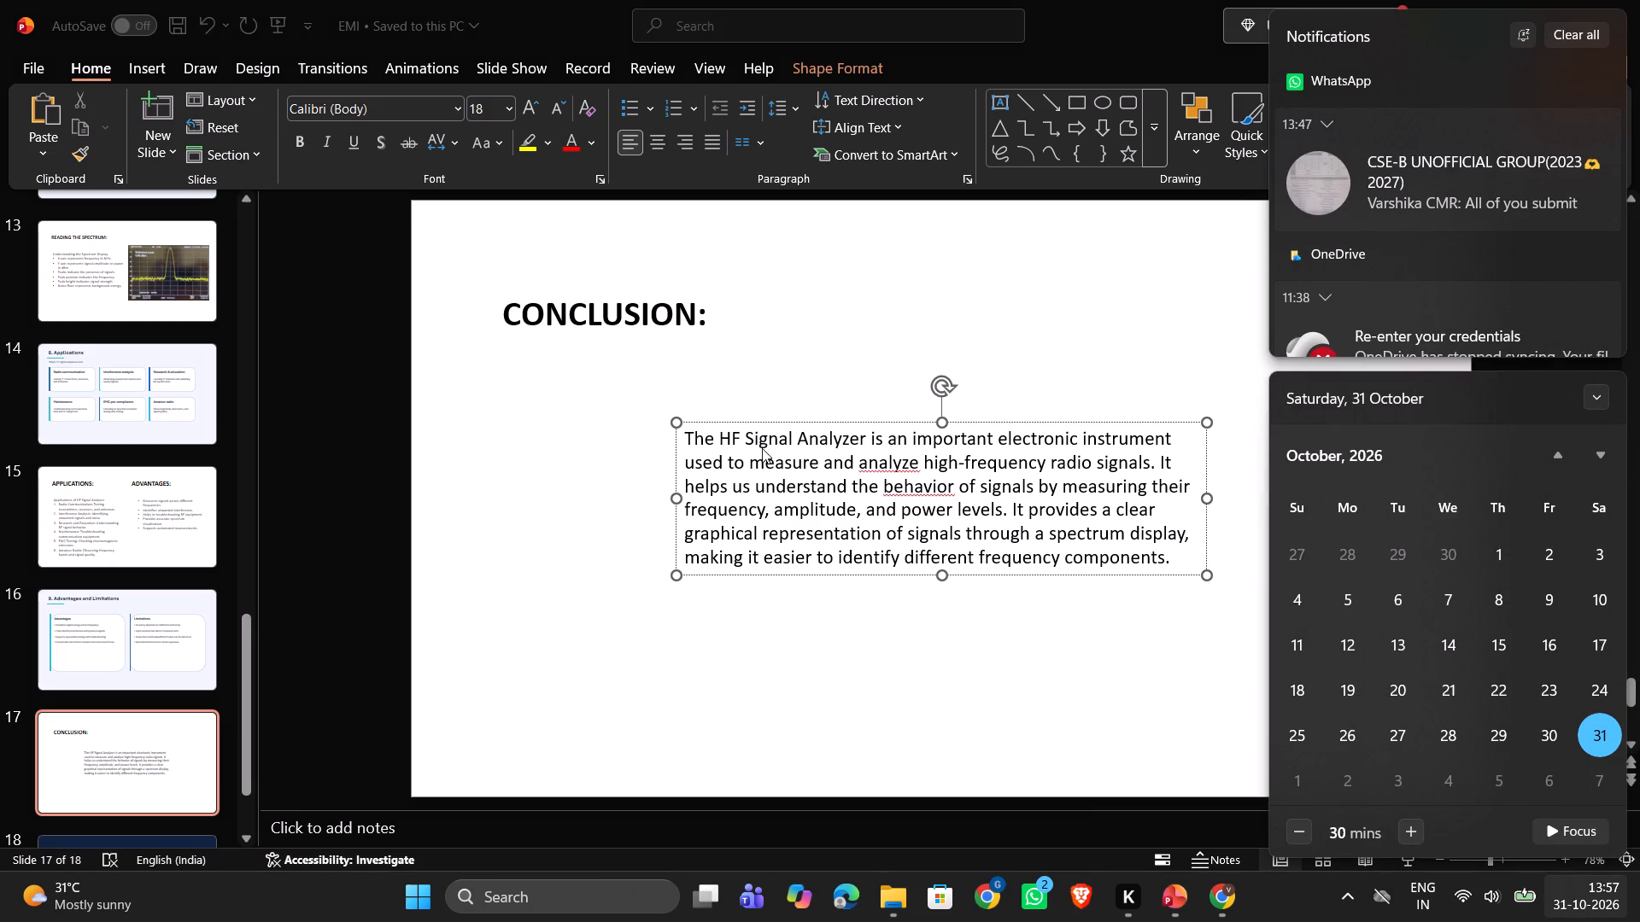
{"action": "left_click", "coordinate": [746, 444]}
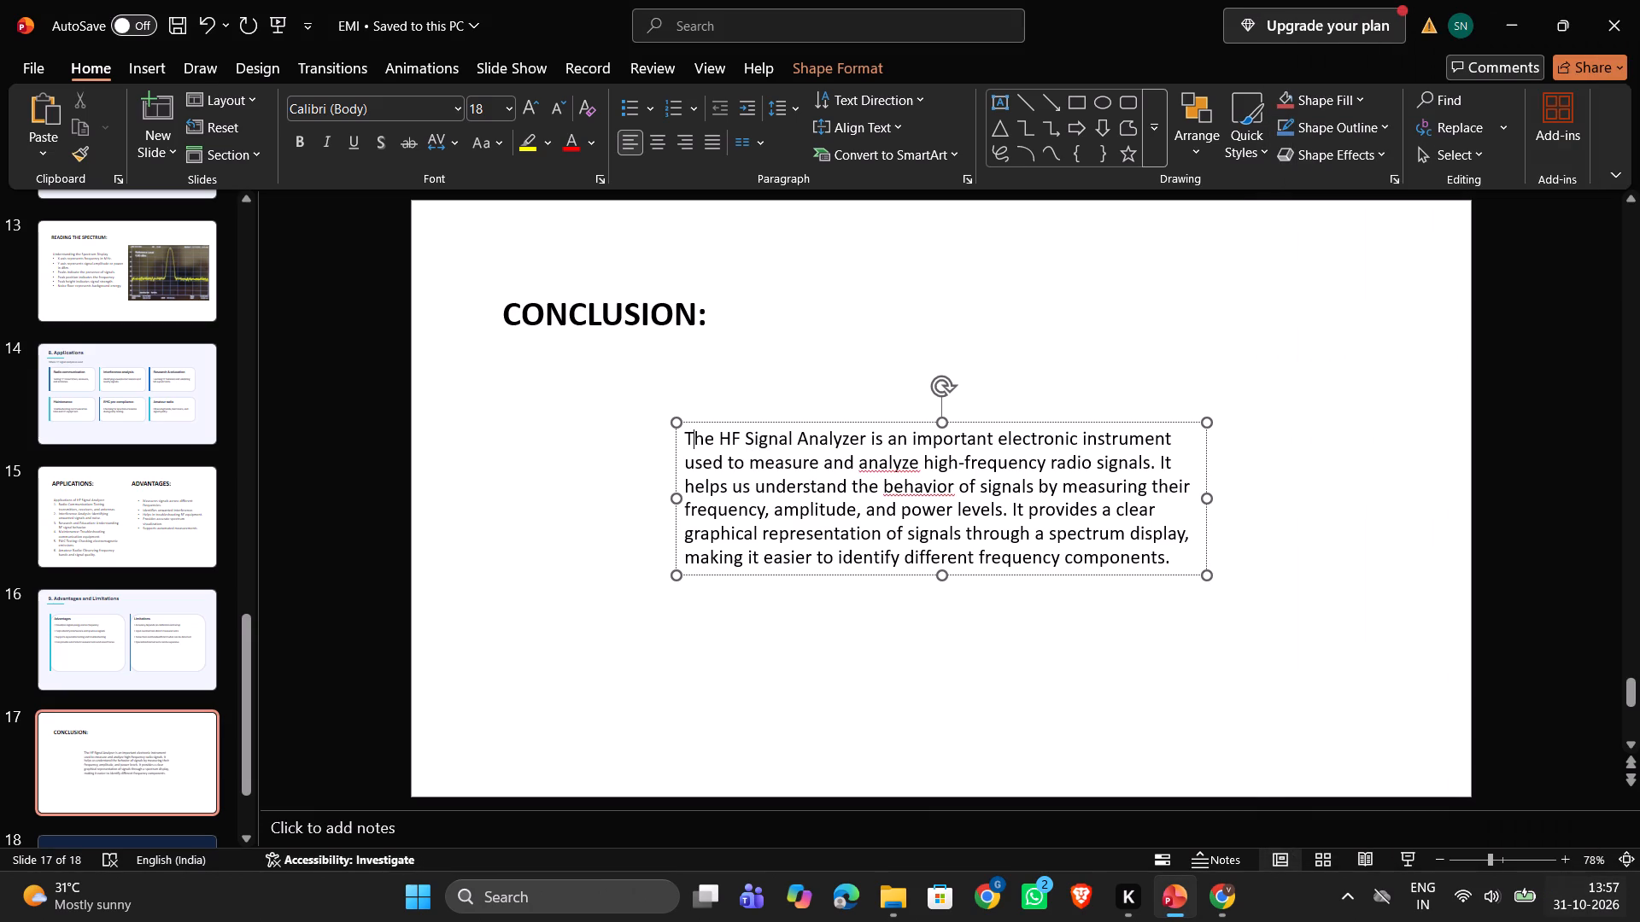
Set the font size of the conclusion paragraph on slide 17 to 20.
{"action": "key", "text": "ctrl+a"}
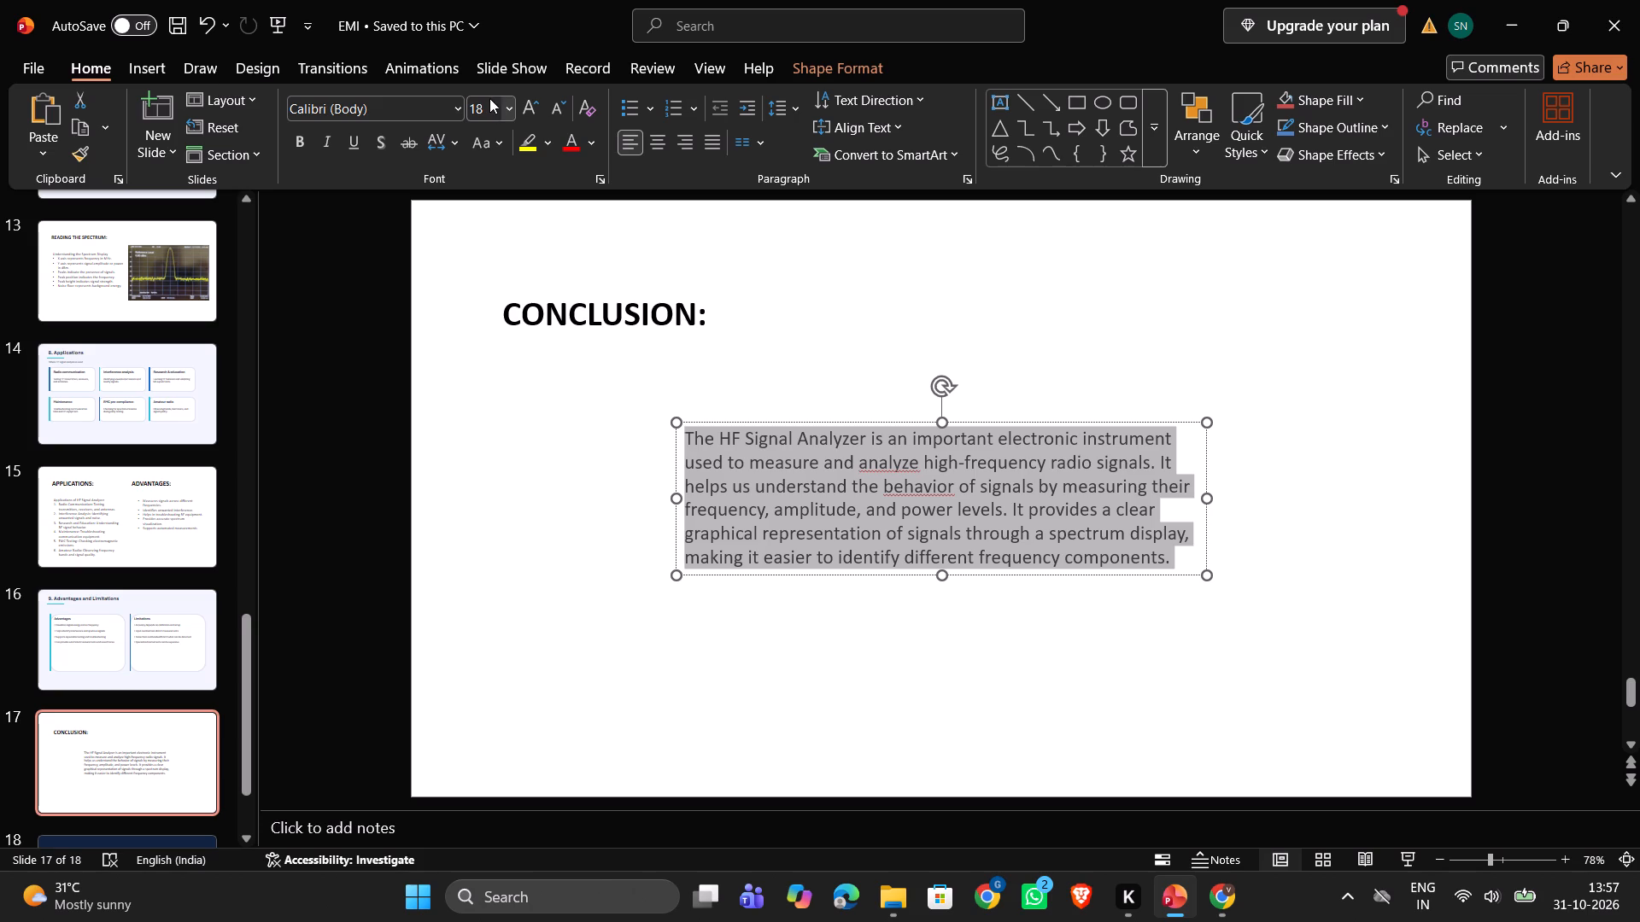
{"action": "left_click", "coordinate": [524, 108]}
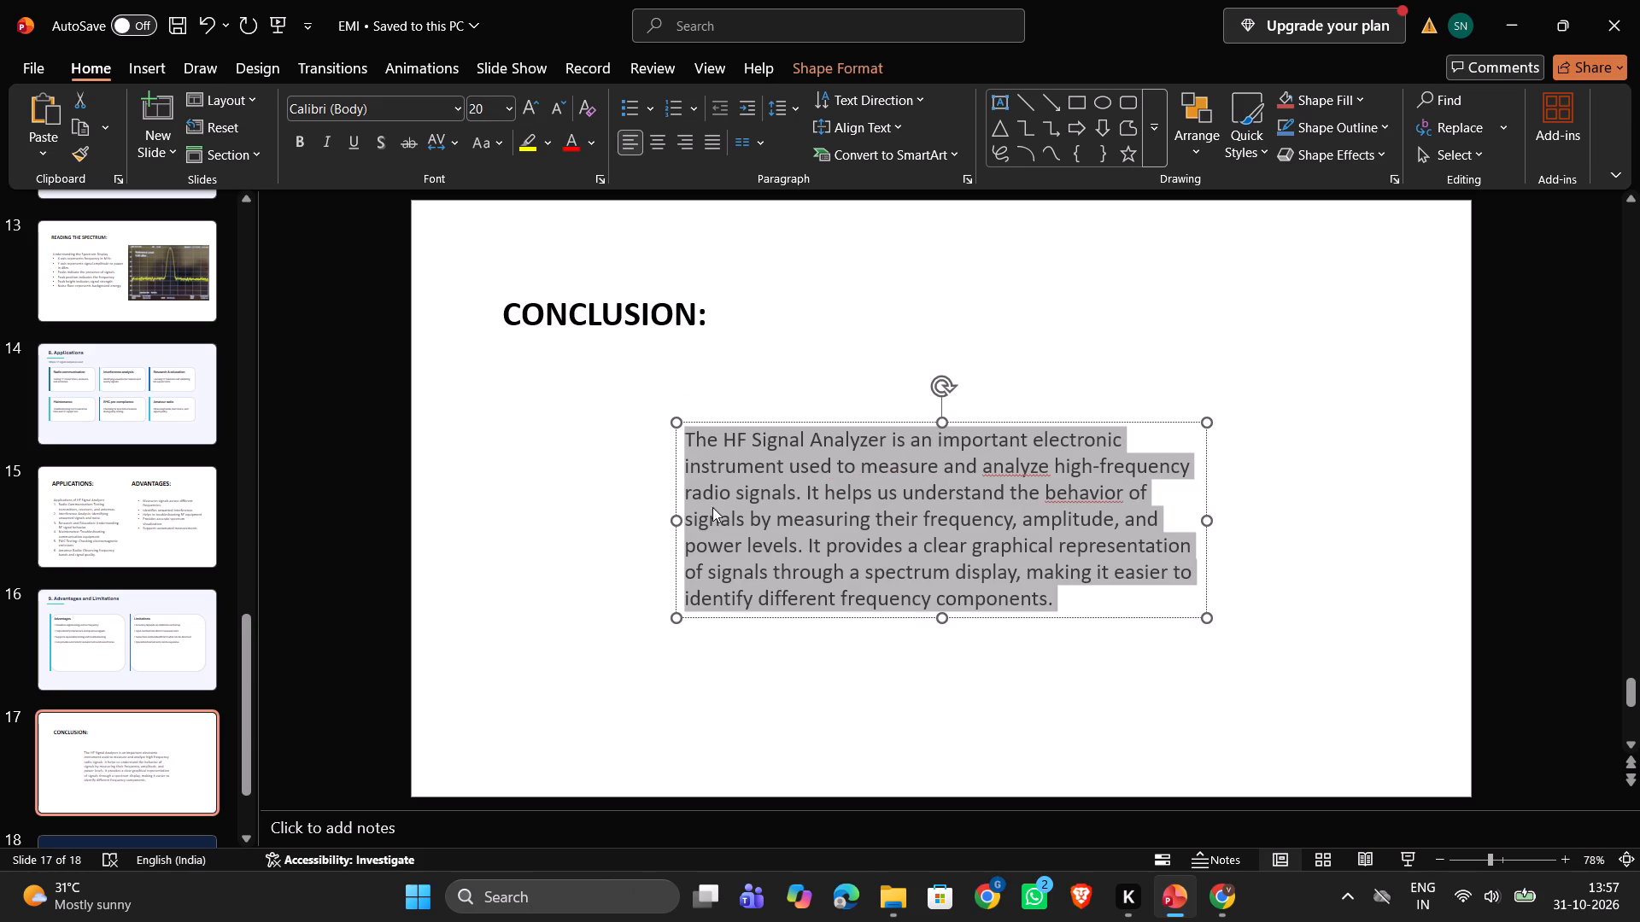
{"action": "left_click", "coordinate": [715, 515]}
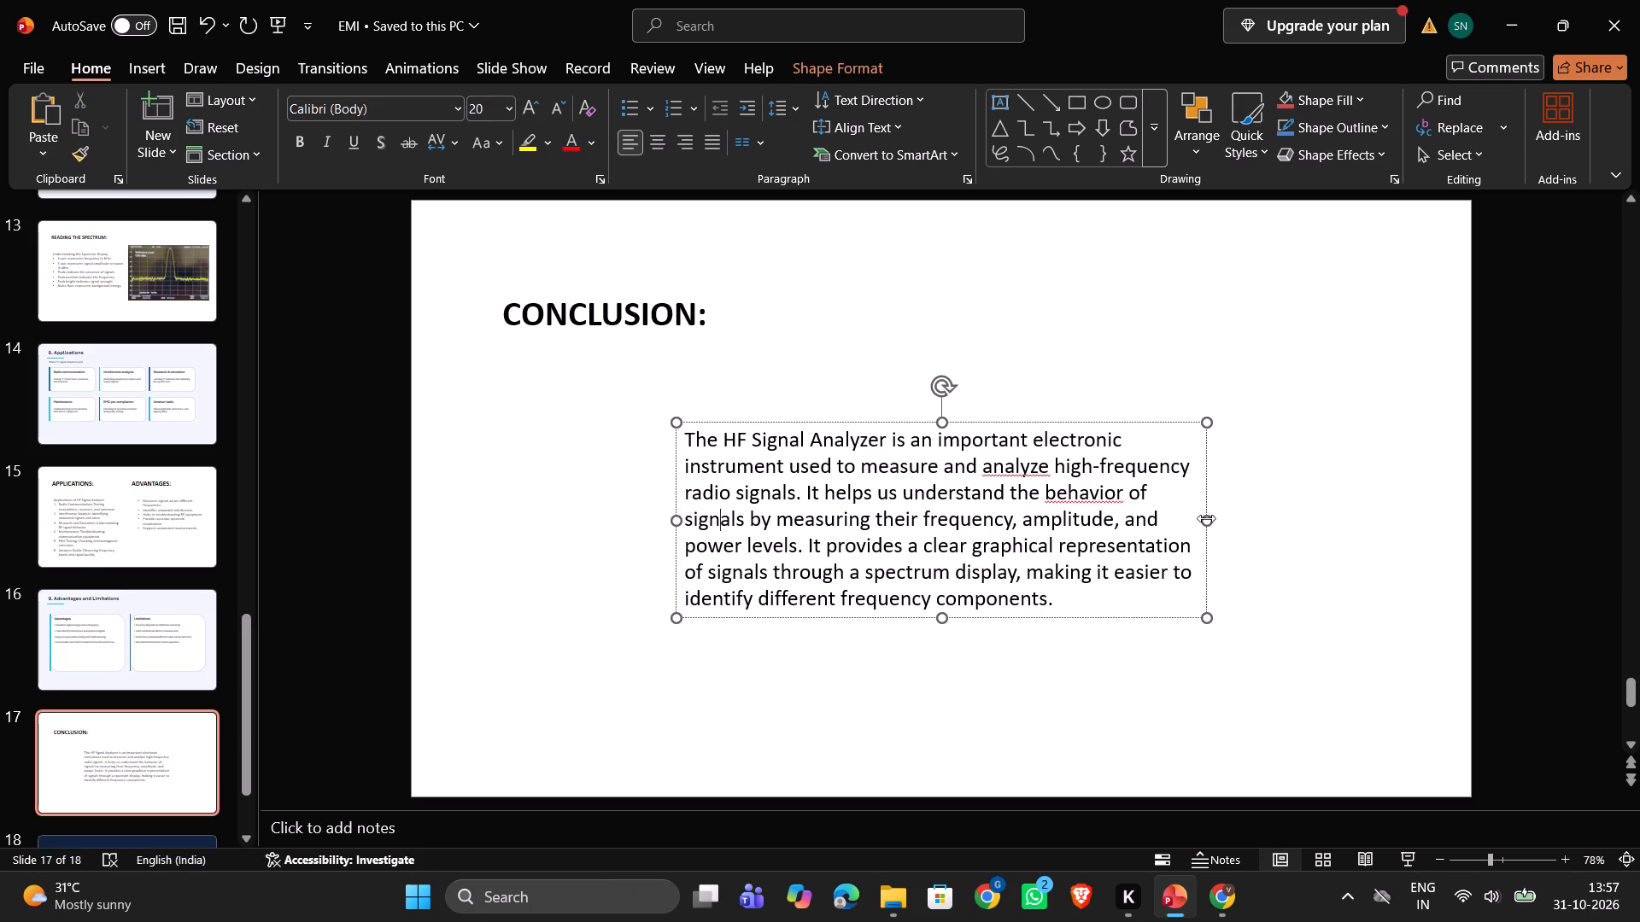
Widen the conclusion text box on both sides so it spans the slide, and align its left edge with the "CONCLUSION:" heading.
{"action": "left_click_drag", "start_coordinate": [1206, 518], "coordinate": [1368, 515]}
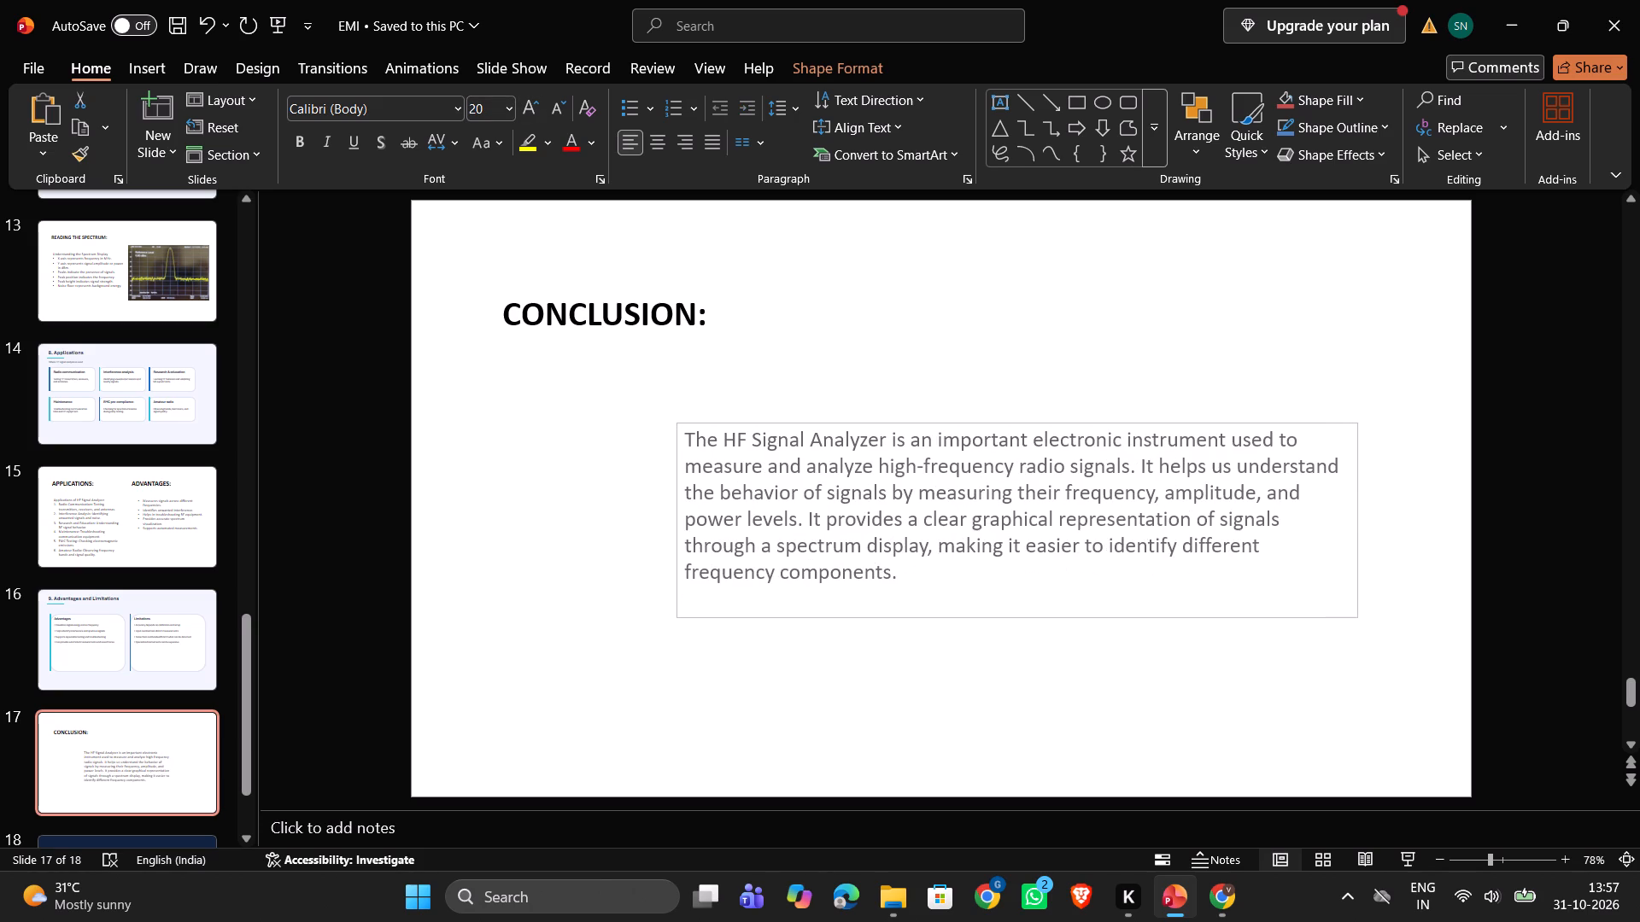
{"action": "left_click_drag", "start_coordinate": [1368, 515], "coordinate": [1372, 515]}
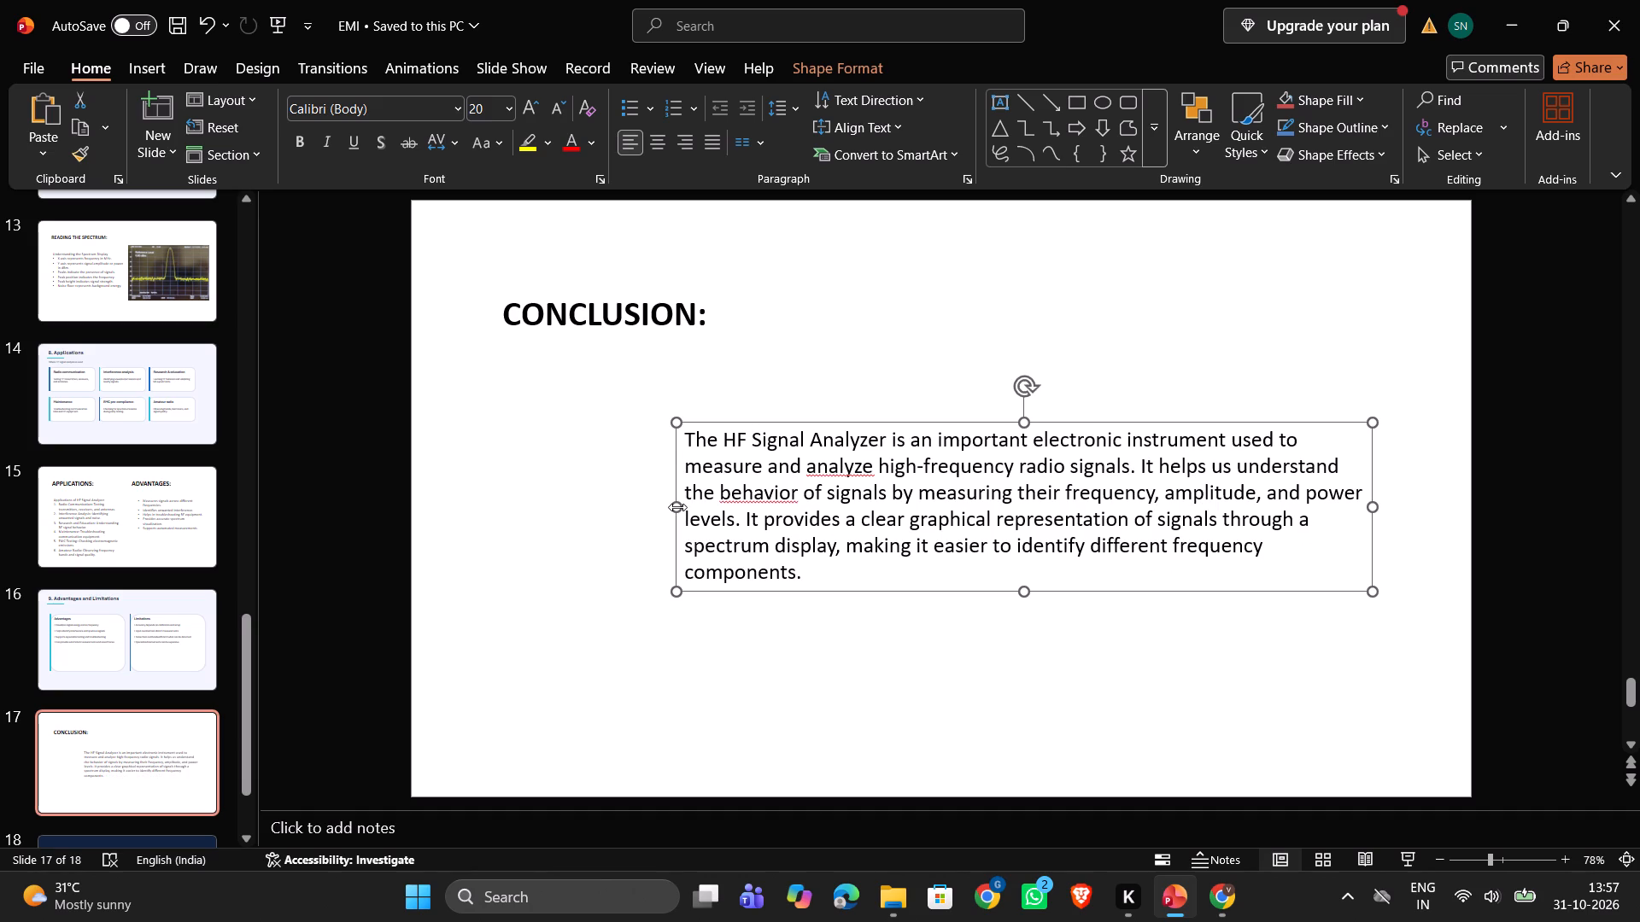
{"action": "left_click_drag", "start_coordinate": [677, 507], "coordinate": [501, 513]}
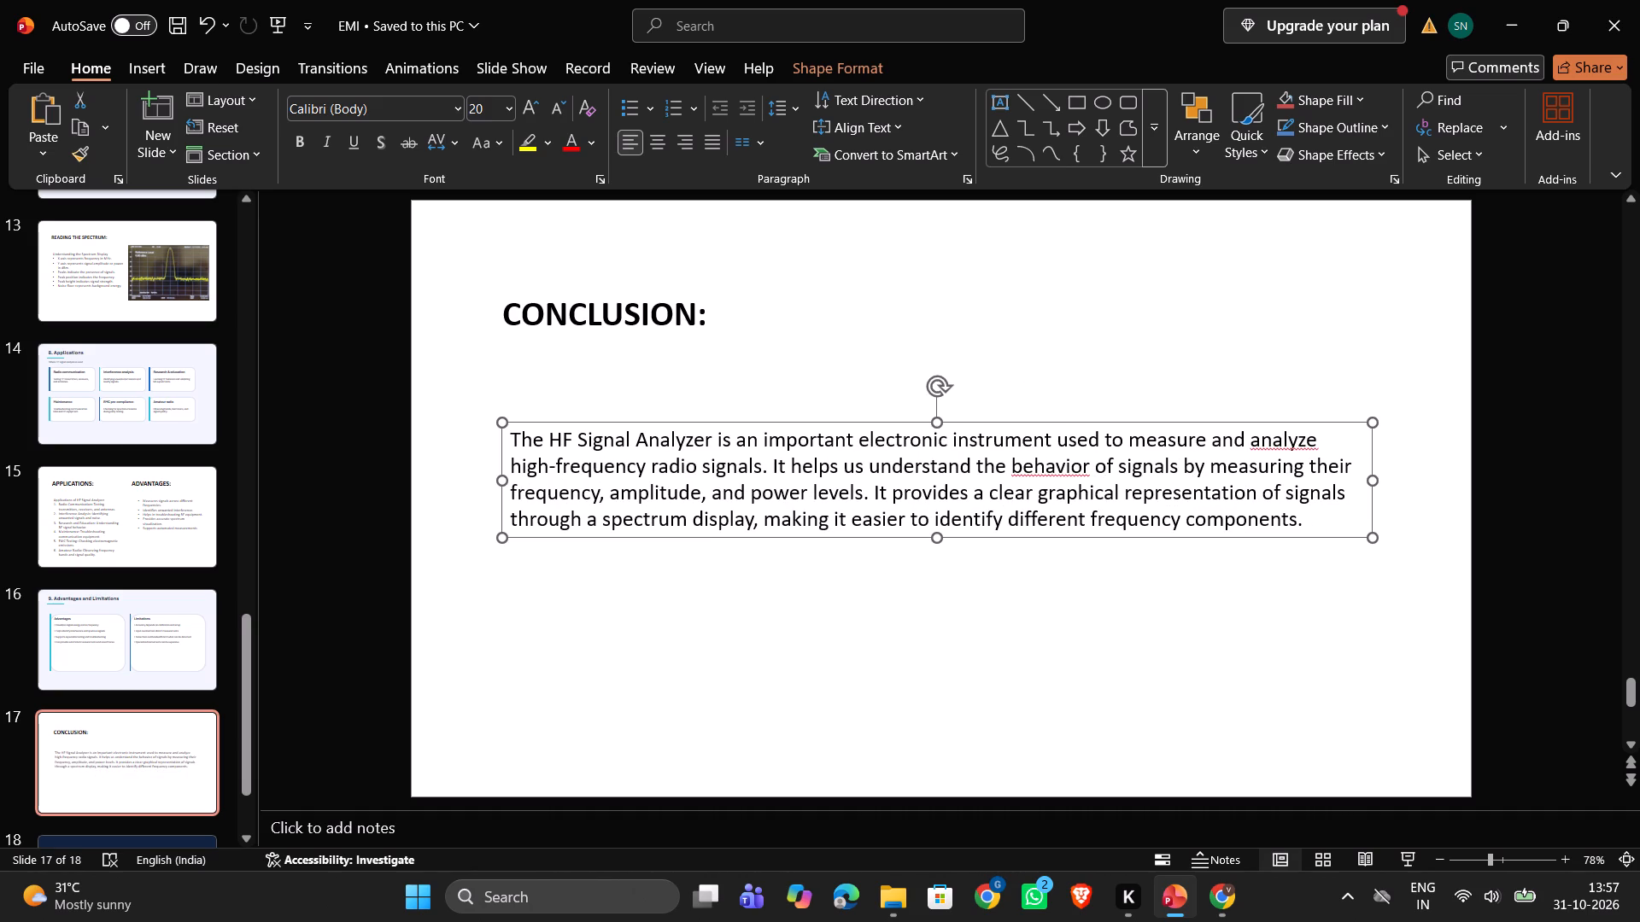
{"action": "left_click_drag", "start_coordinate": [846, 419], "coordinate": [842, 411]}
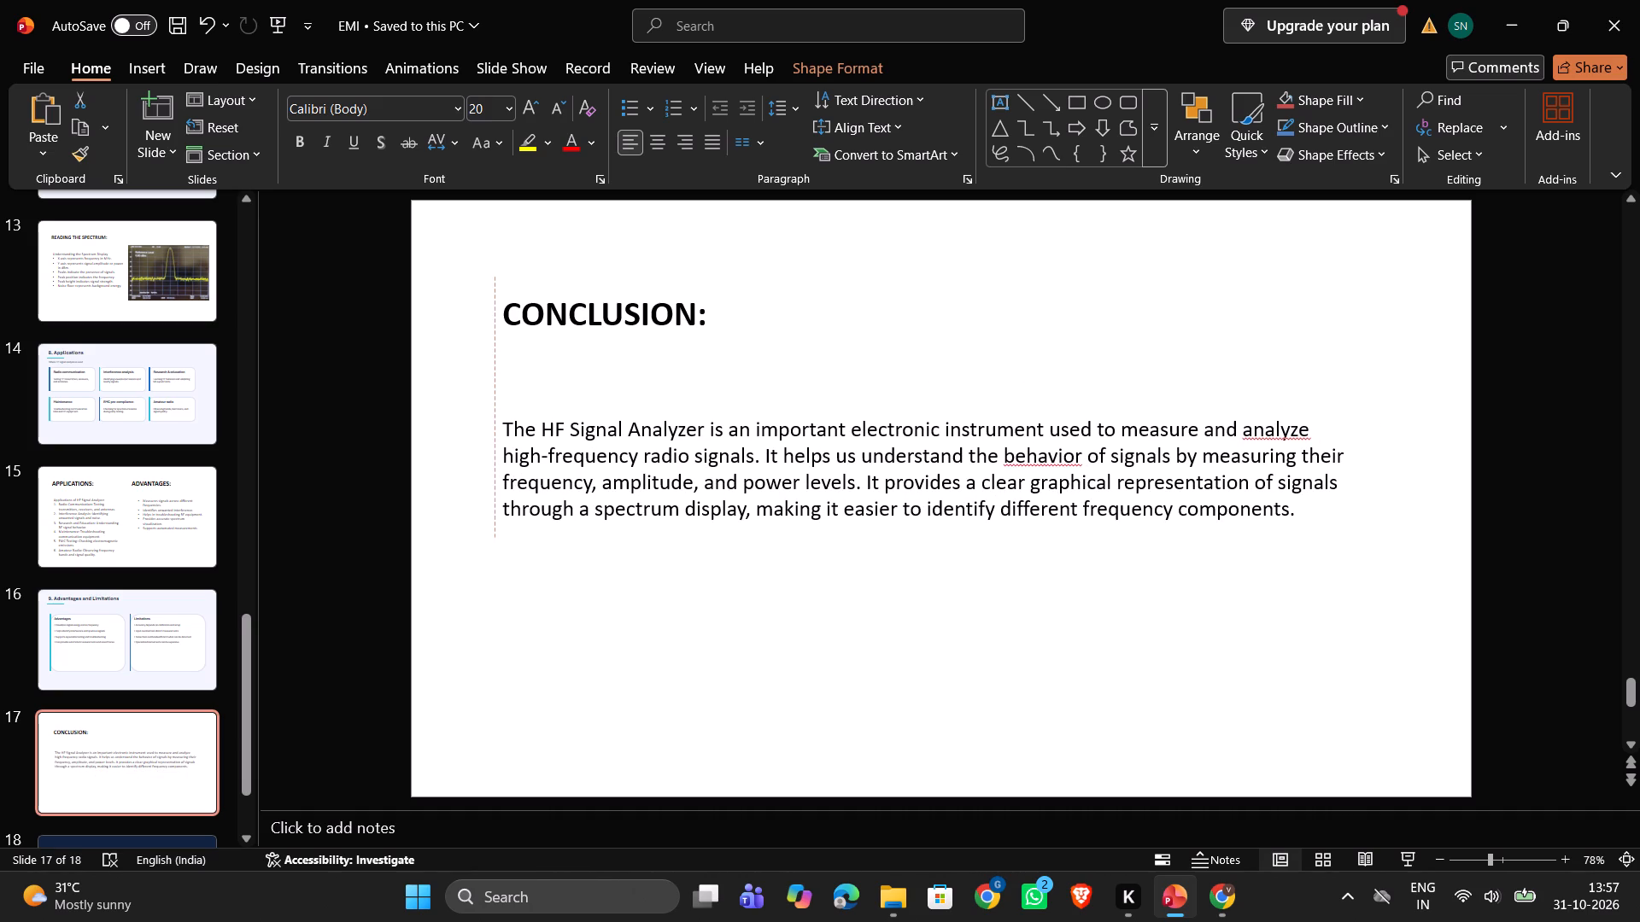
{"action": "left_click_drag", "start_coordinate": [842, 411], "coordinate": [834, 419]}
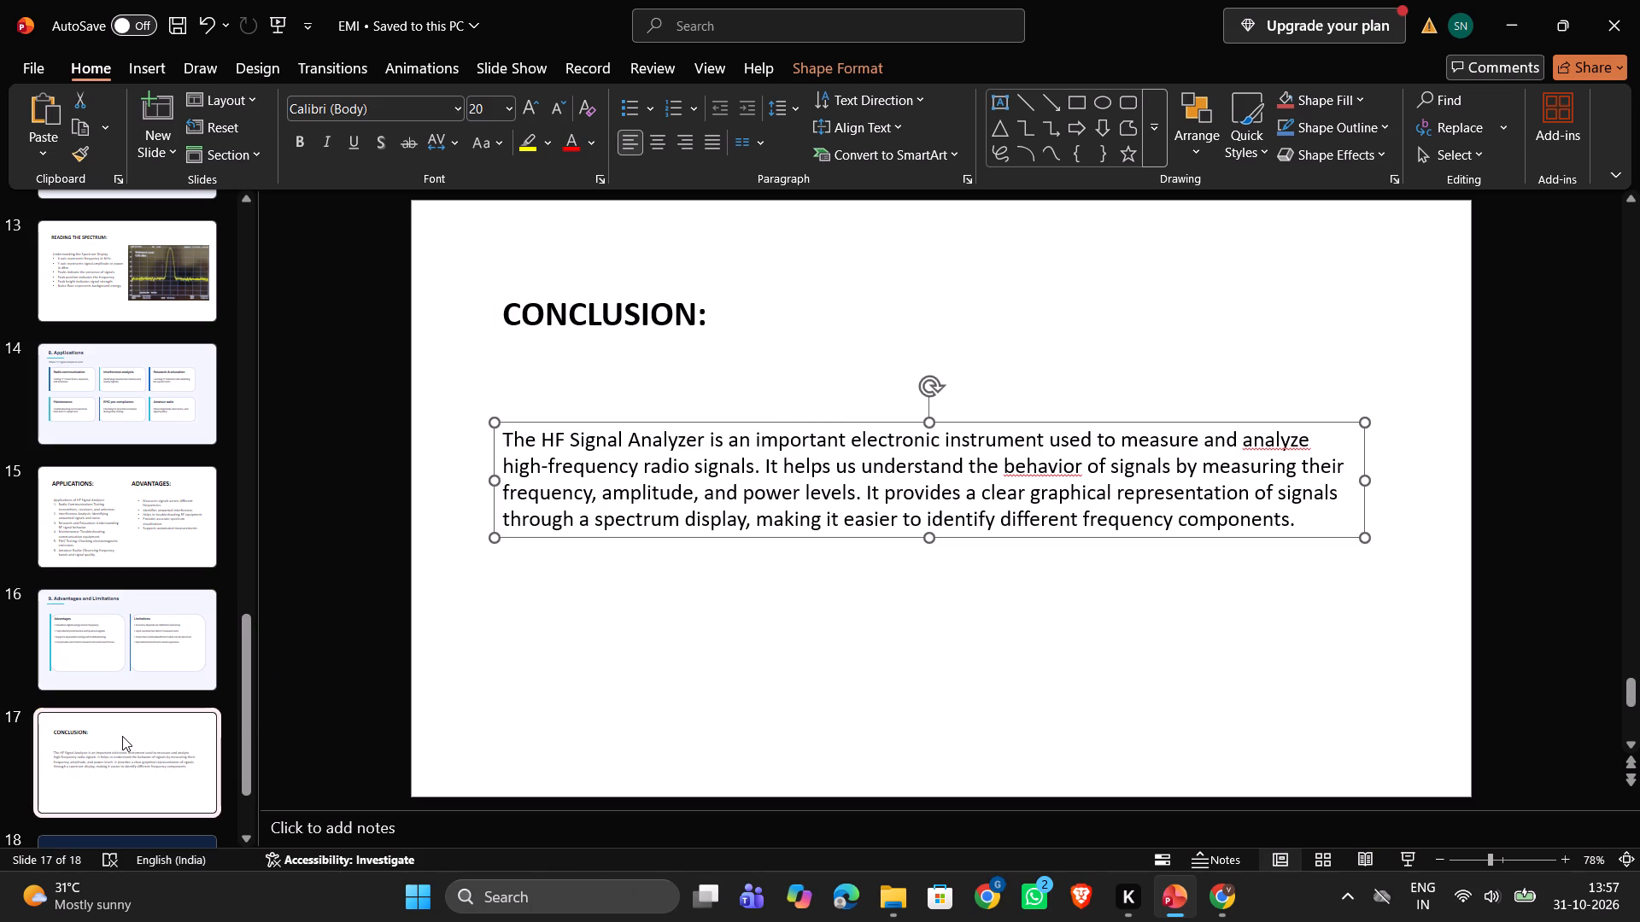
Delete the old lavender slides Advantages and Limitations, Applications, Reading the Spectrum, Working Principle and Main Components, keeping their white versions.
{"action": "left_click", "coordinate": [120, 737]}
{"action": "left_click", "coordinate": [113, 667]}
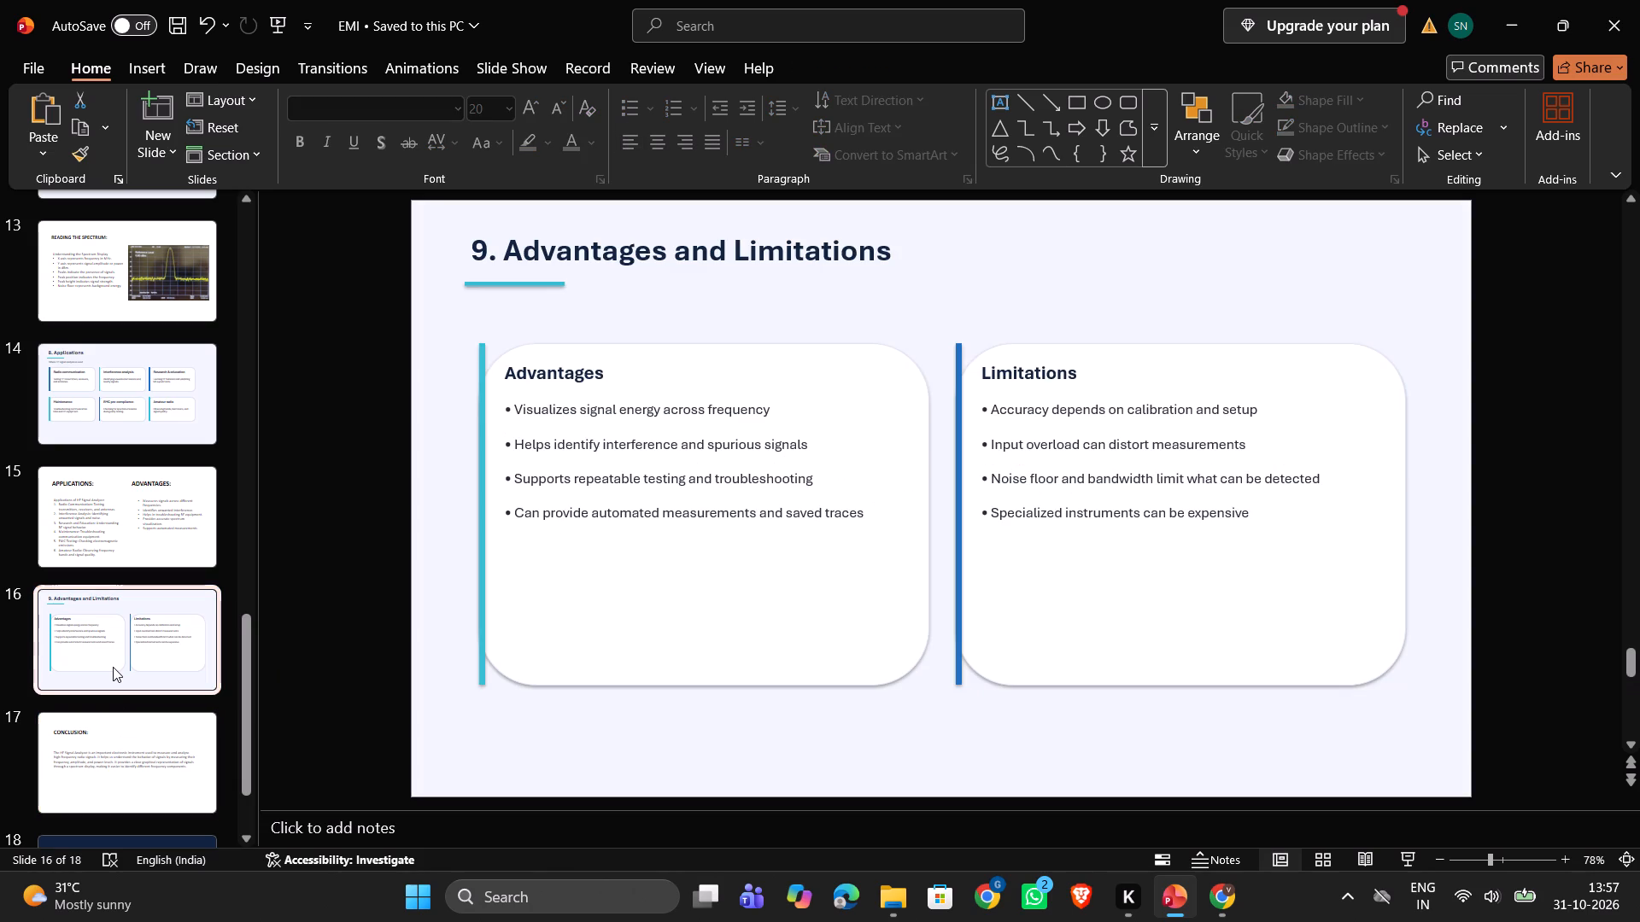
{"action": "right_click", "coordinate": [169, 648]}
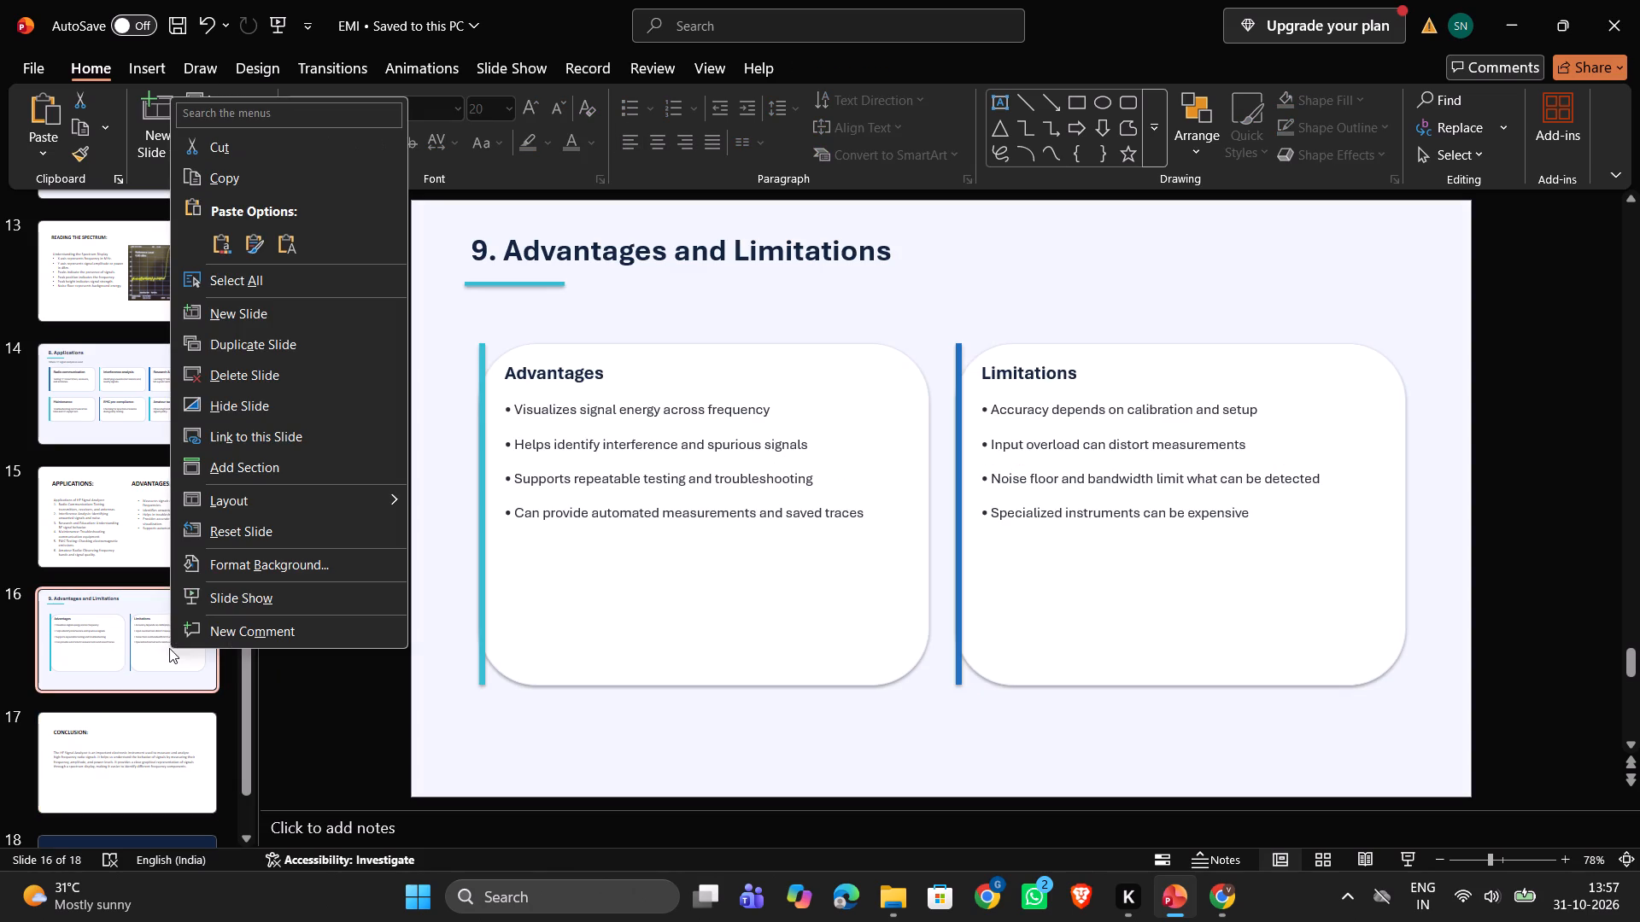
{"action": "left_click", "coordinate": [235, 372]}
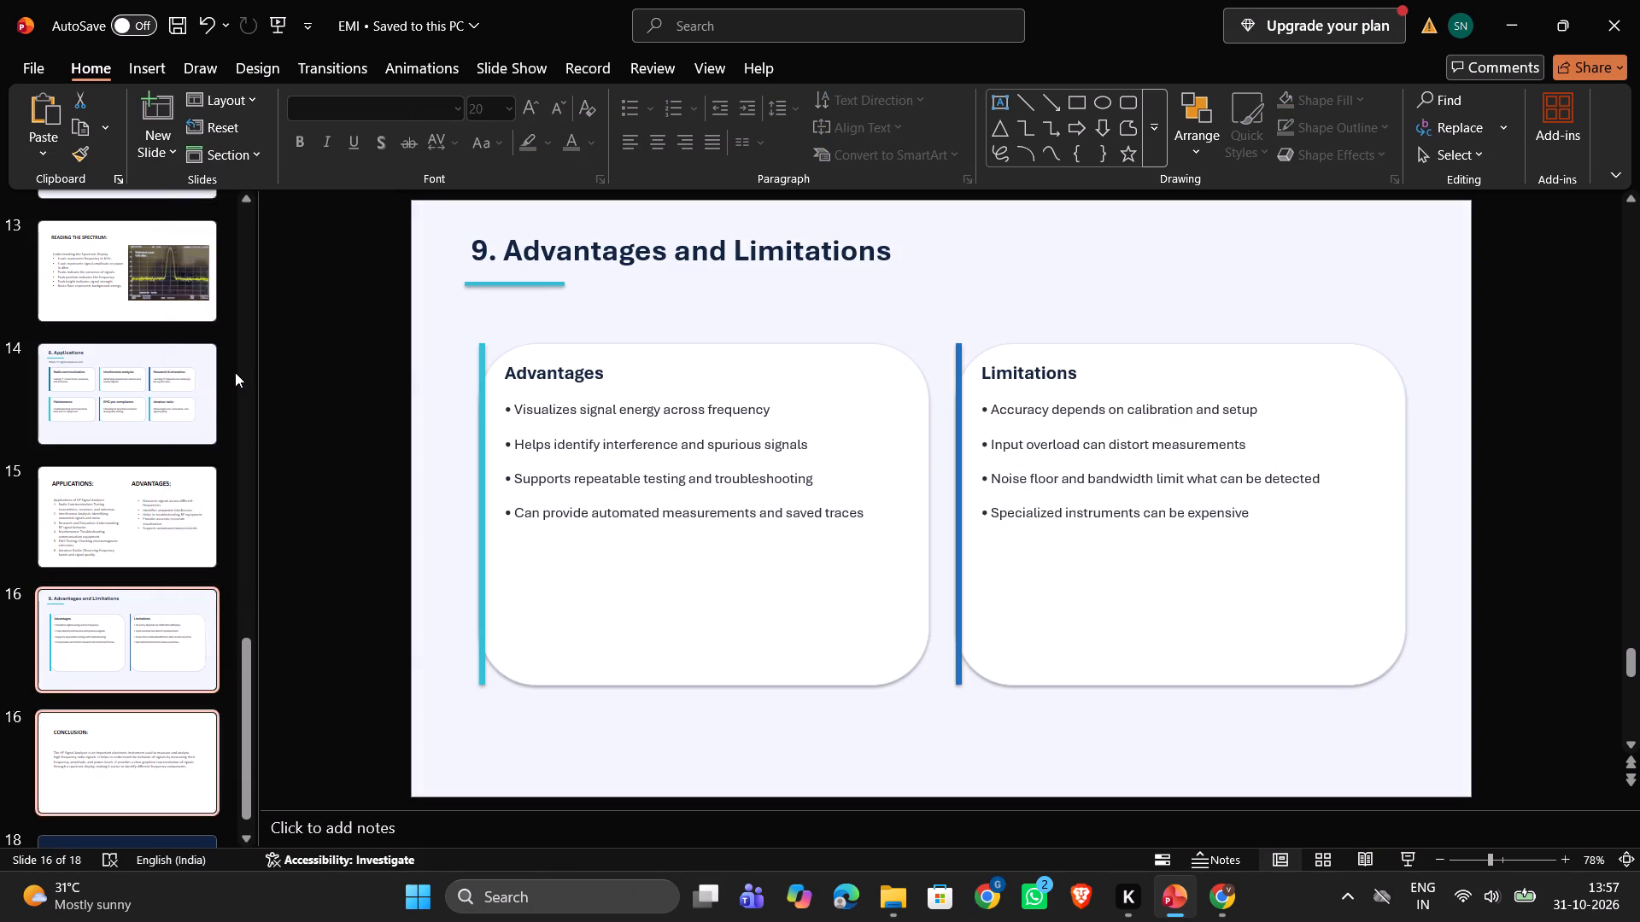
{"action": "left_click", "coordinate": [144, 503]}
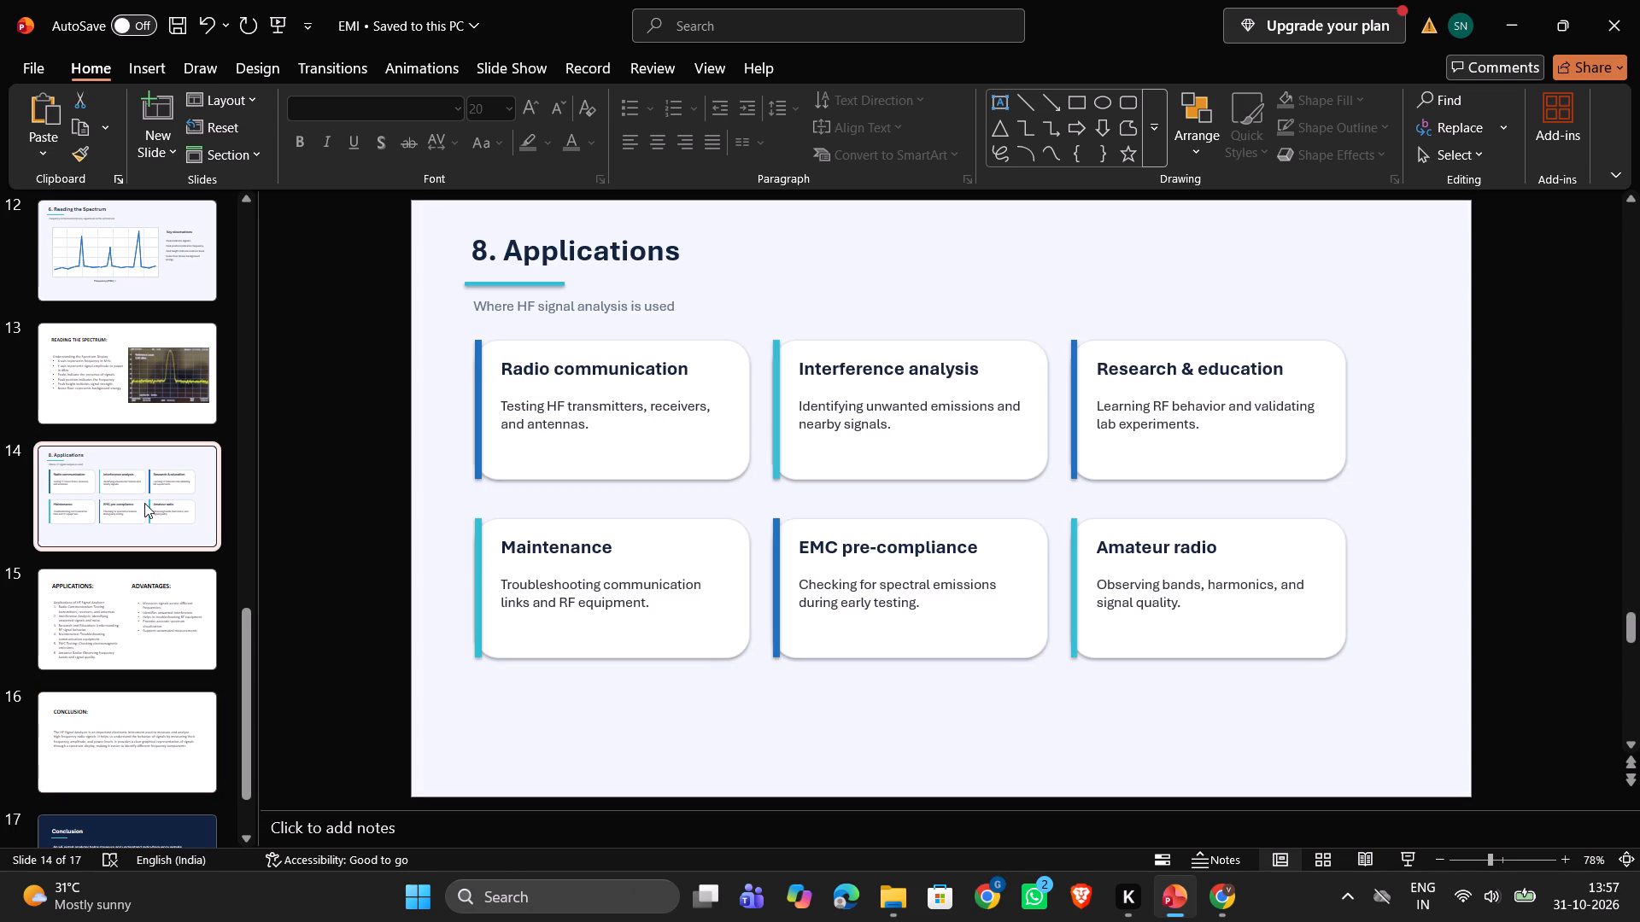
{"action": "key", "text": "BackSpace"}
{"action": "left_click", "coordinate": [129, 392]}
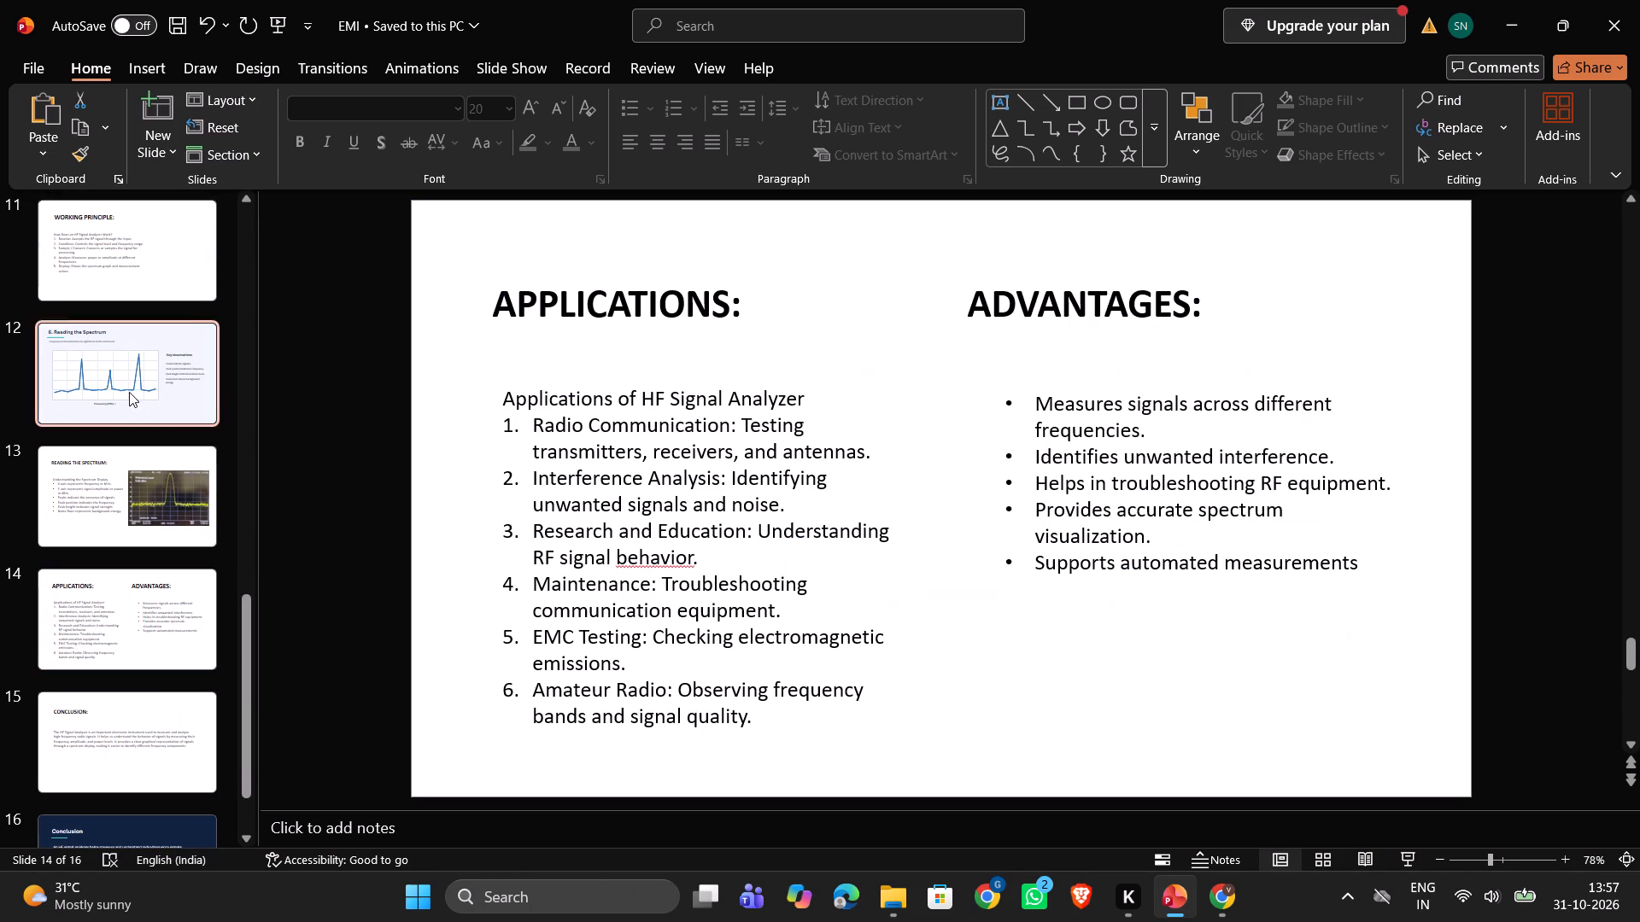
{"action": "key", "text": "BackSpace"}
{"action": "left_click", "coordinate": [143, 494]}
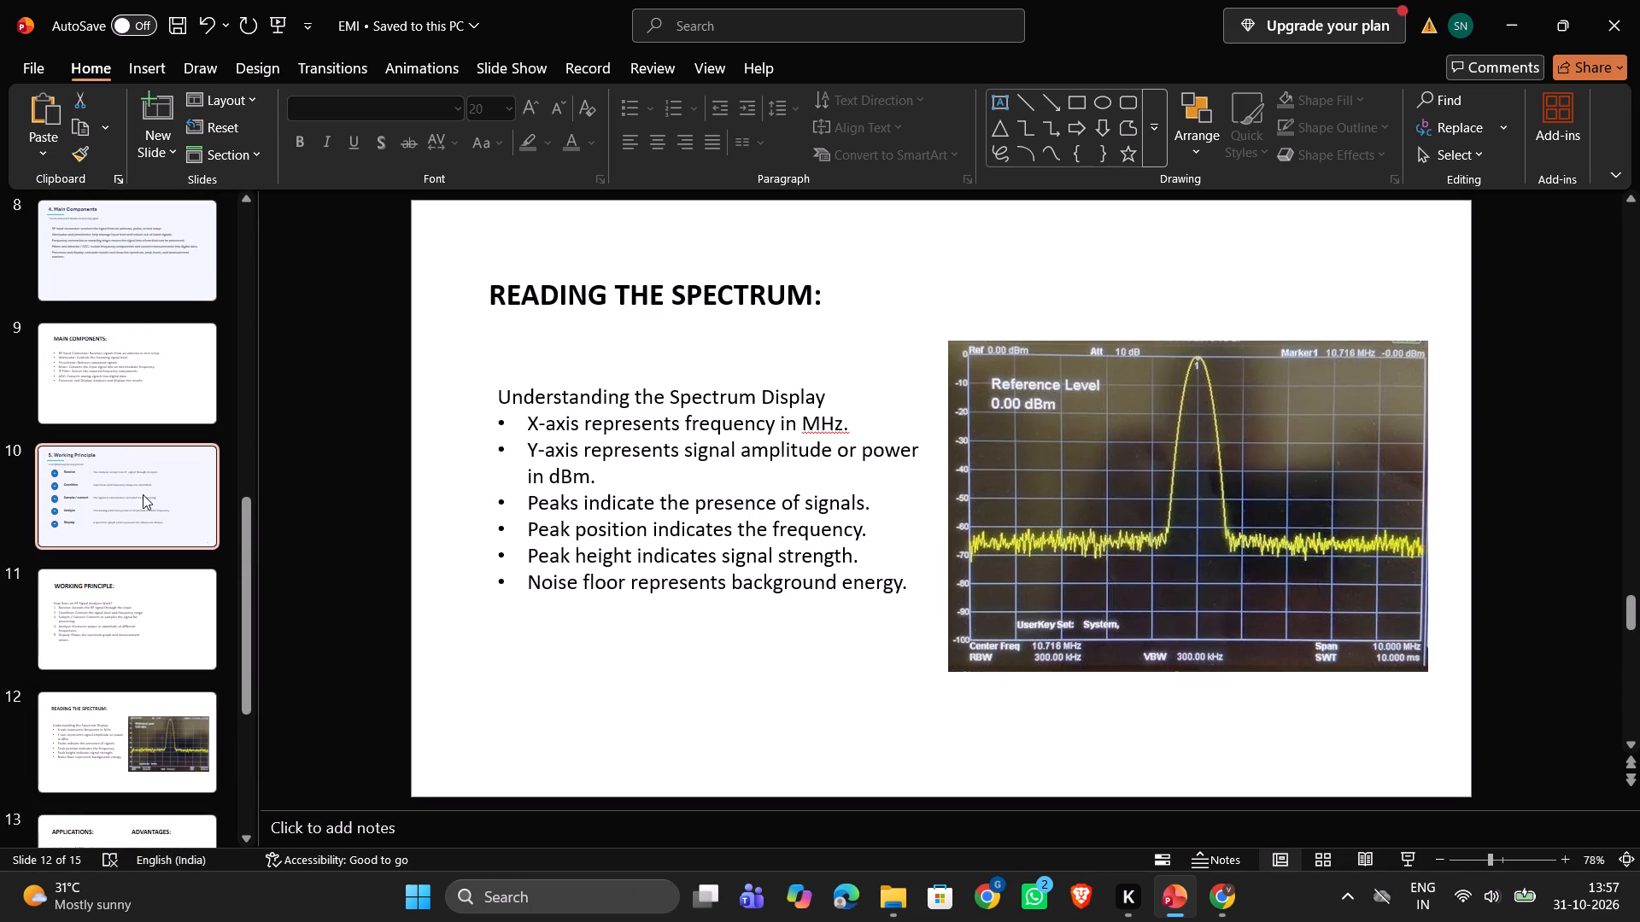
{"action": "key", "text": "BackSpace"}
{"action": "left_click", "coordinate": [142, 381]}
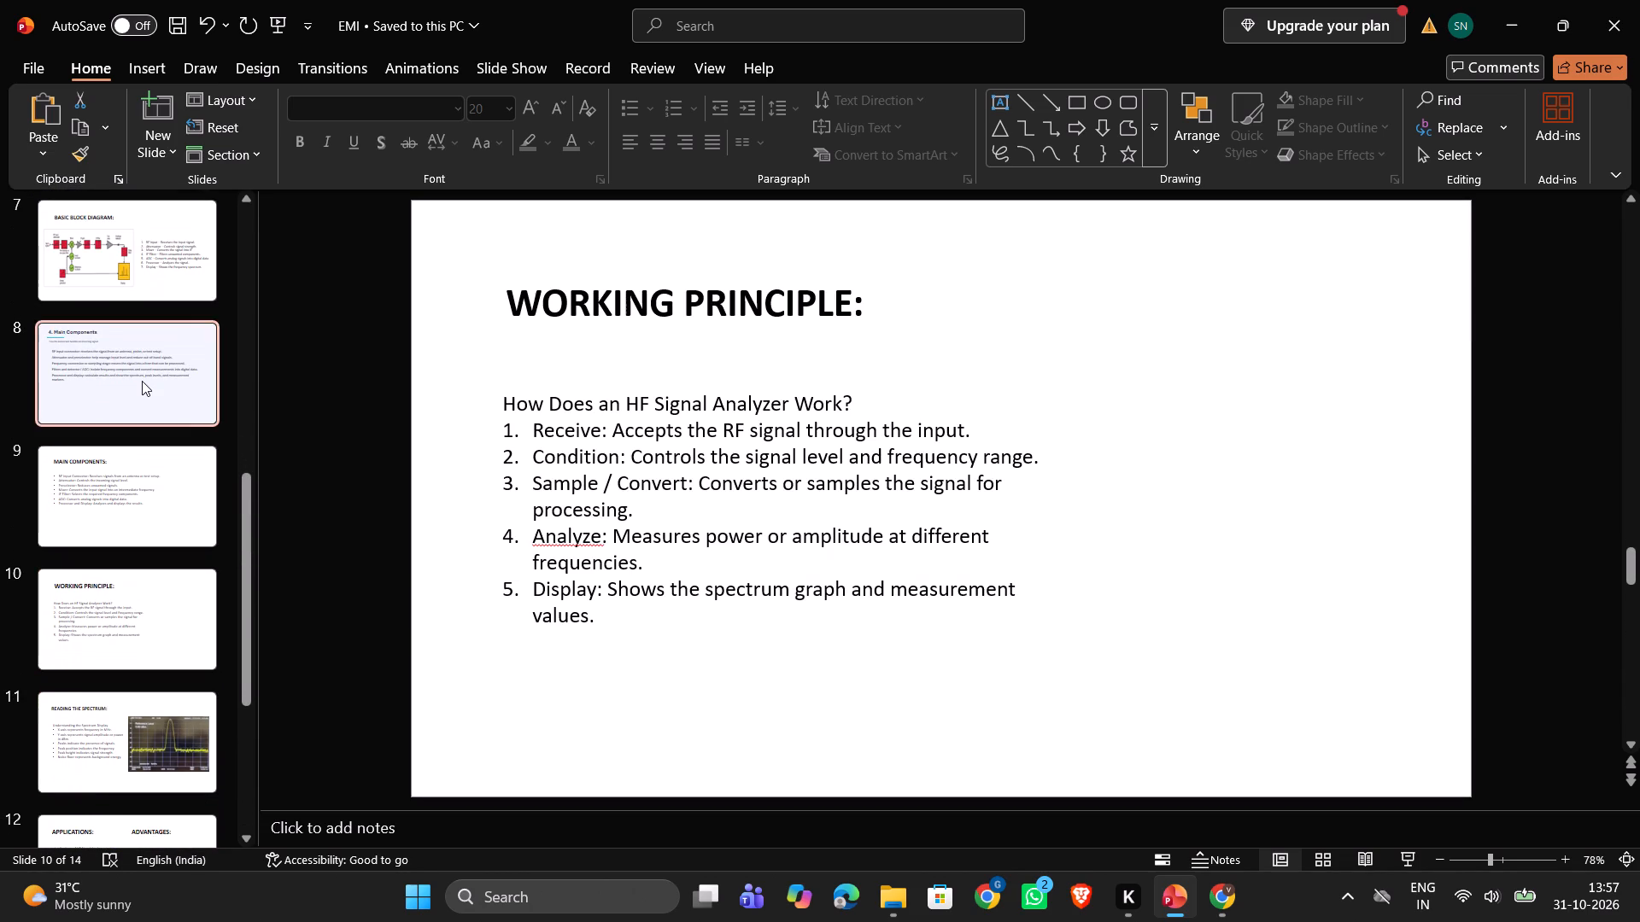
{"action": "key", "text": "BackSpace"}
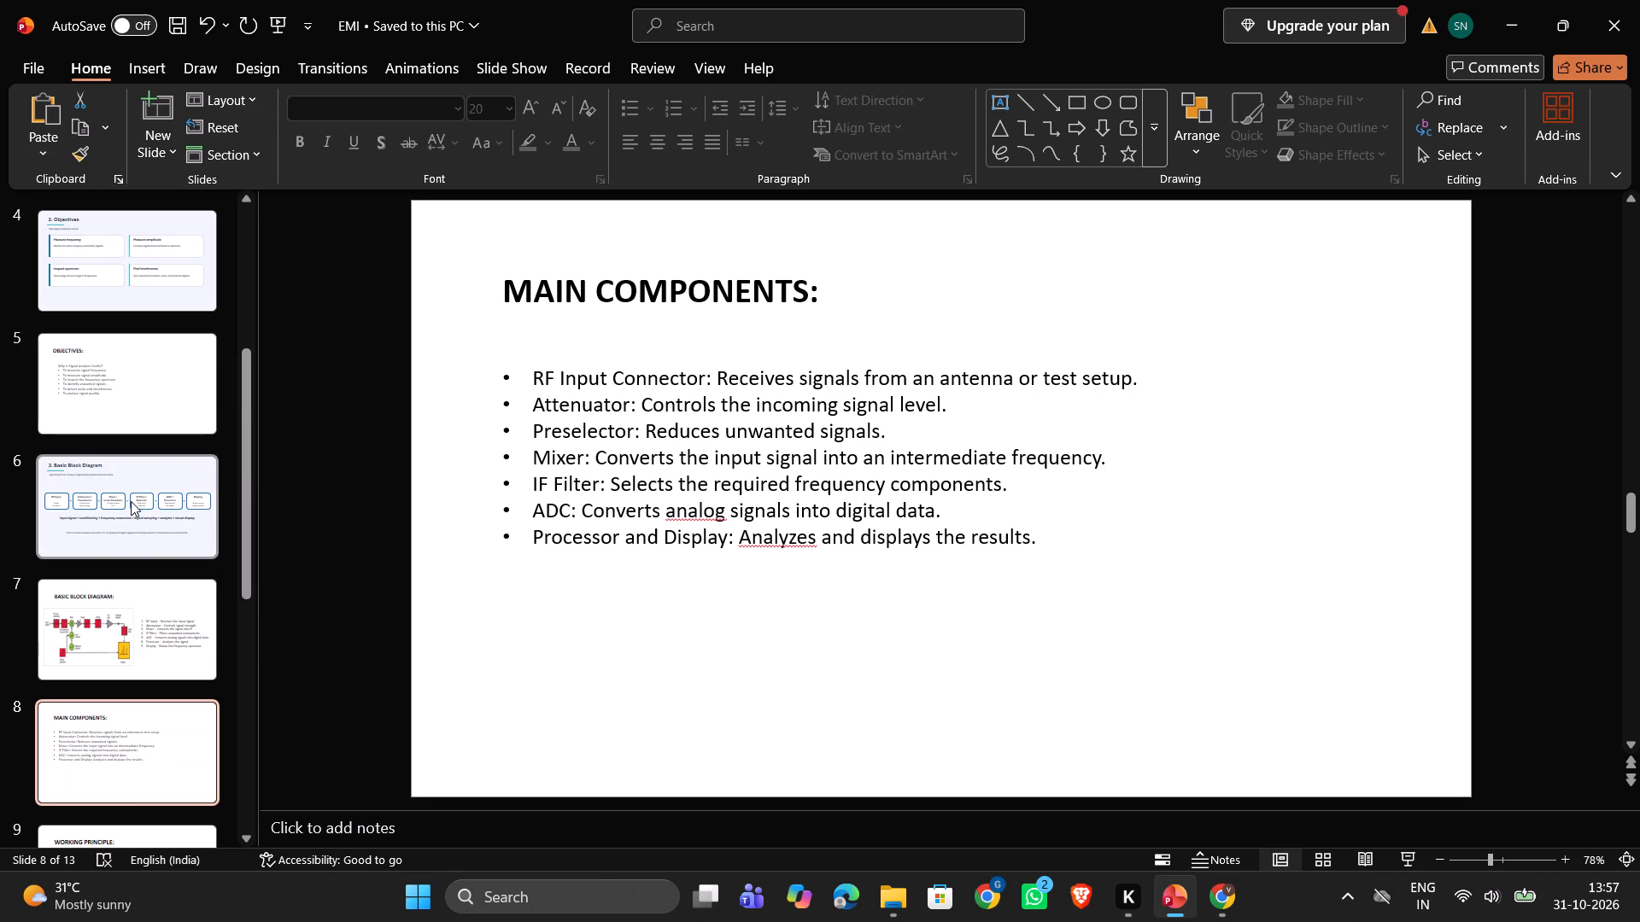
Delete the remaining old-design slides: Basic Block Diagram, Objectives, Introduction and the dark blue Conclusion.
{"action": "left_click", "coordinate": [131, 501]}
{"action": "key", "text": "BackSpace"}
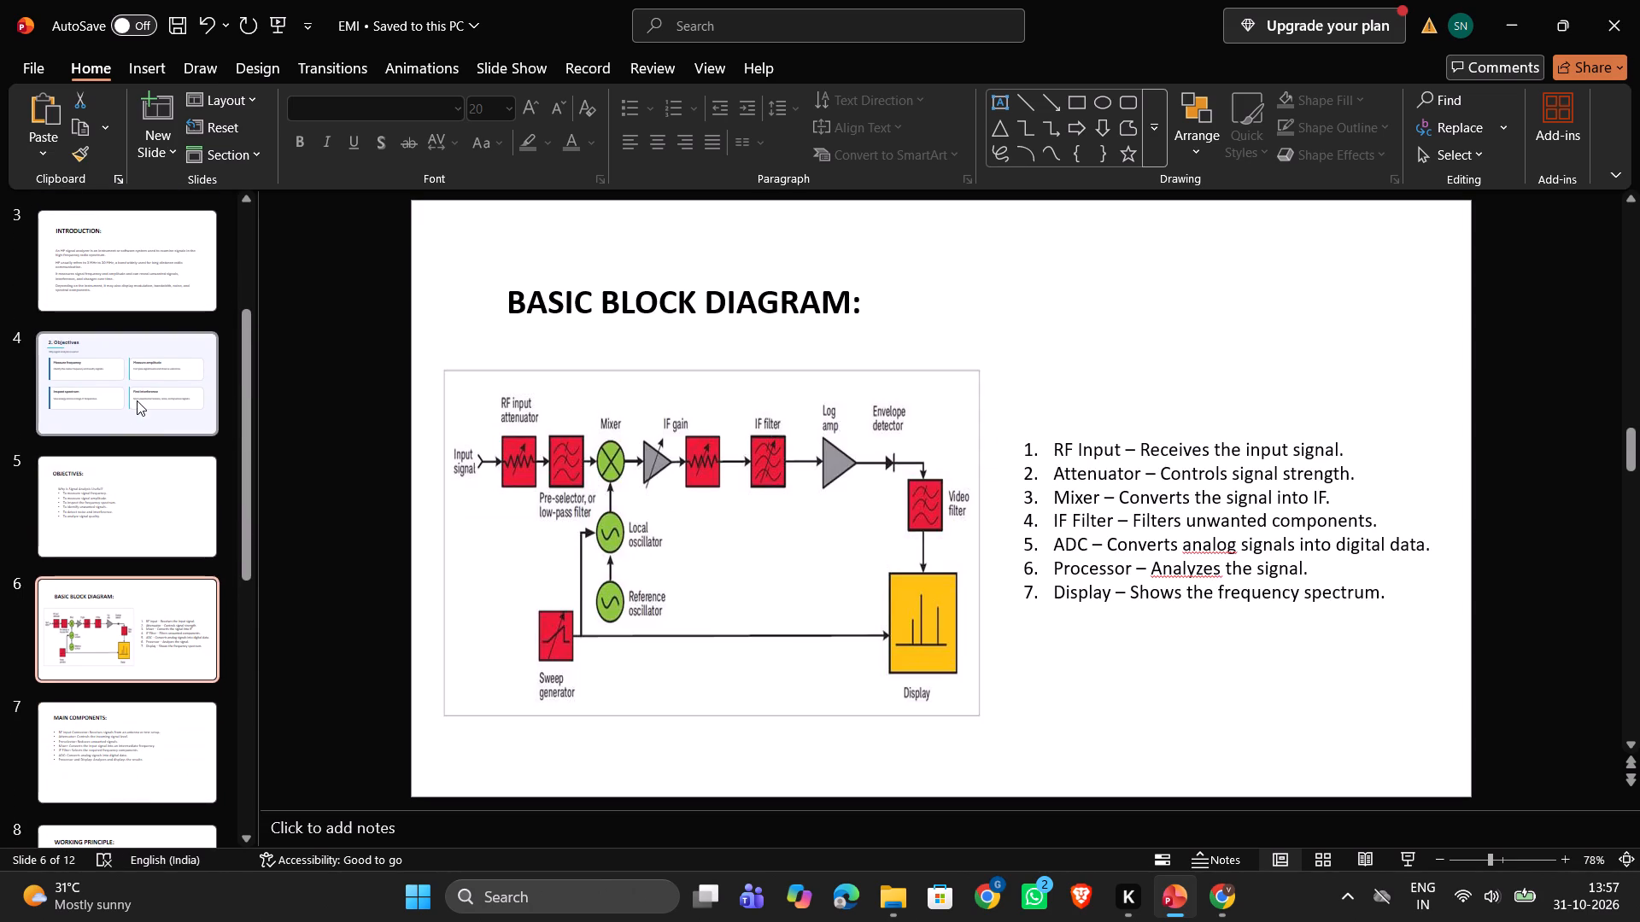
{"action": "left_click", "coordinate": [137, 400]}
{"action": "key", "text": "BackSpace"}
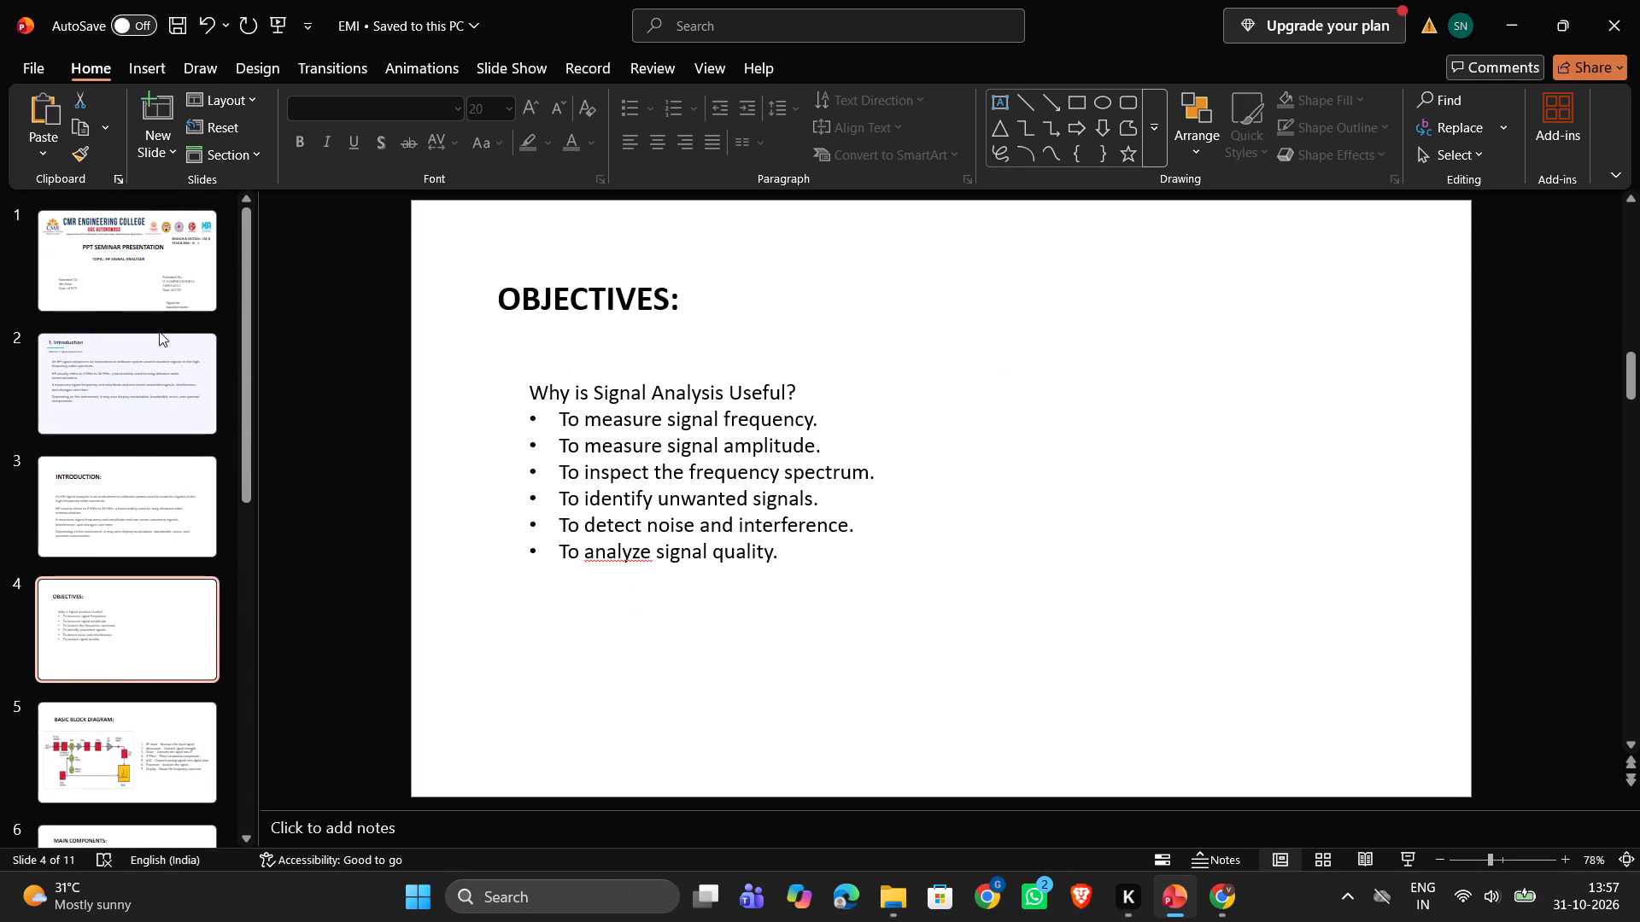
{"action": "left_click", "coordinate": [157, 375]}
{"action": "key", "text": "BackSpace"}
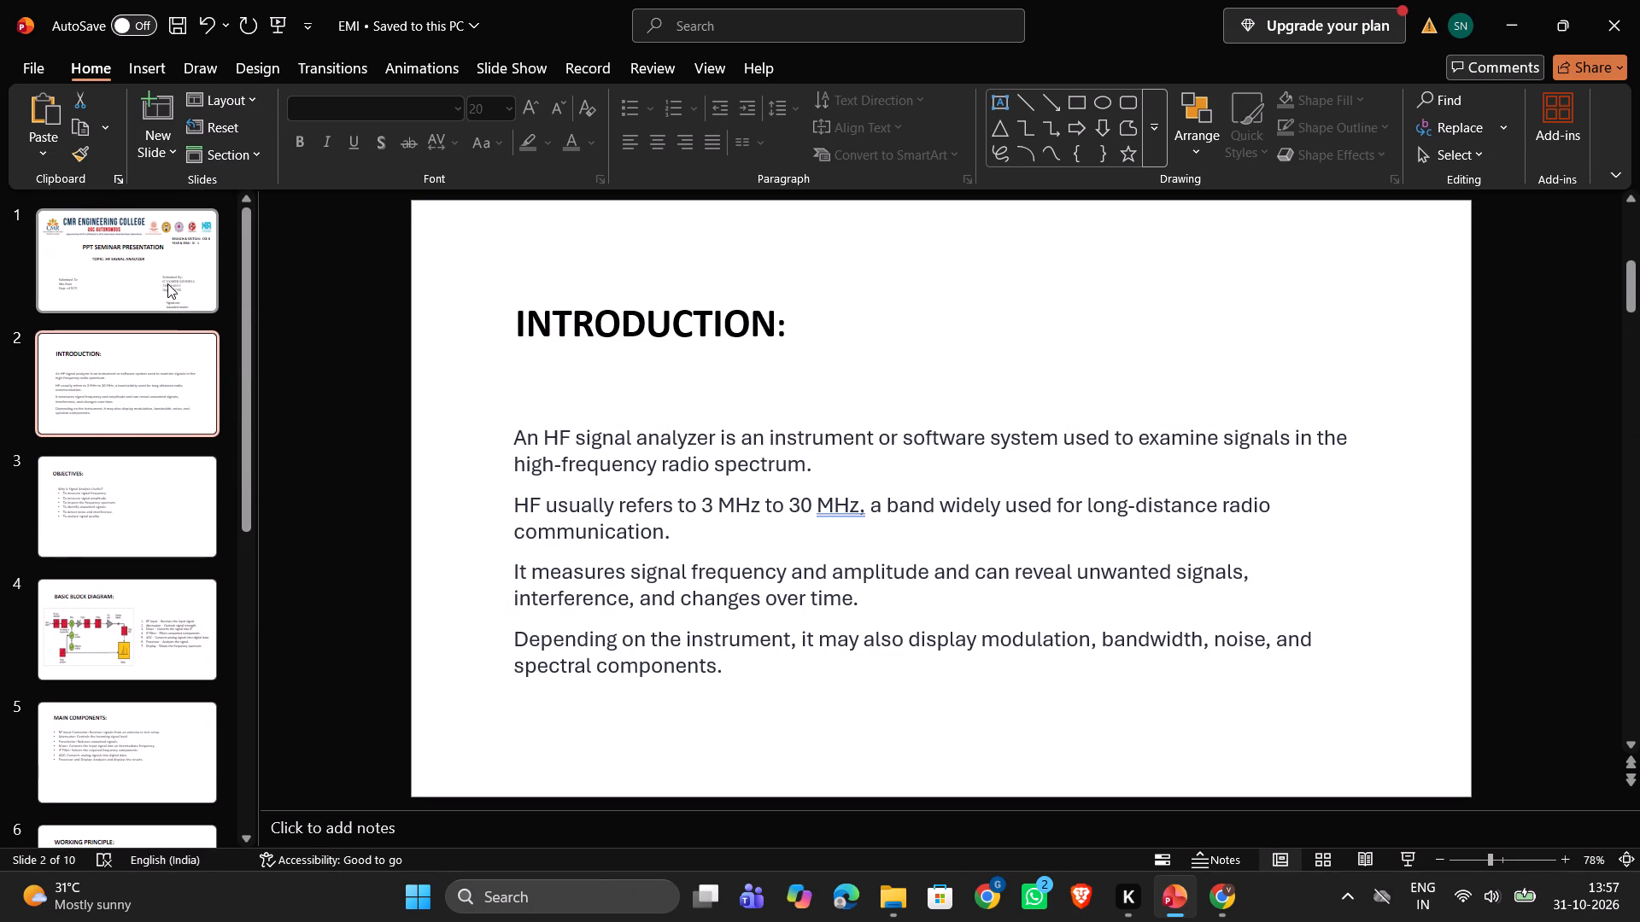
{"action": "scroll", "coordinate": [135, 452], "scroll_direction": "down", "scroll_amount": 3}
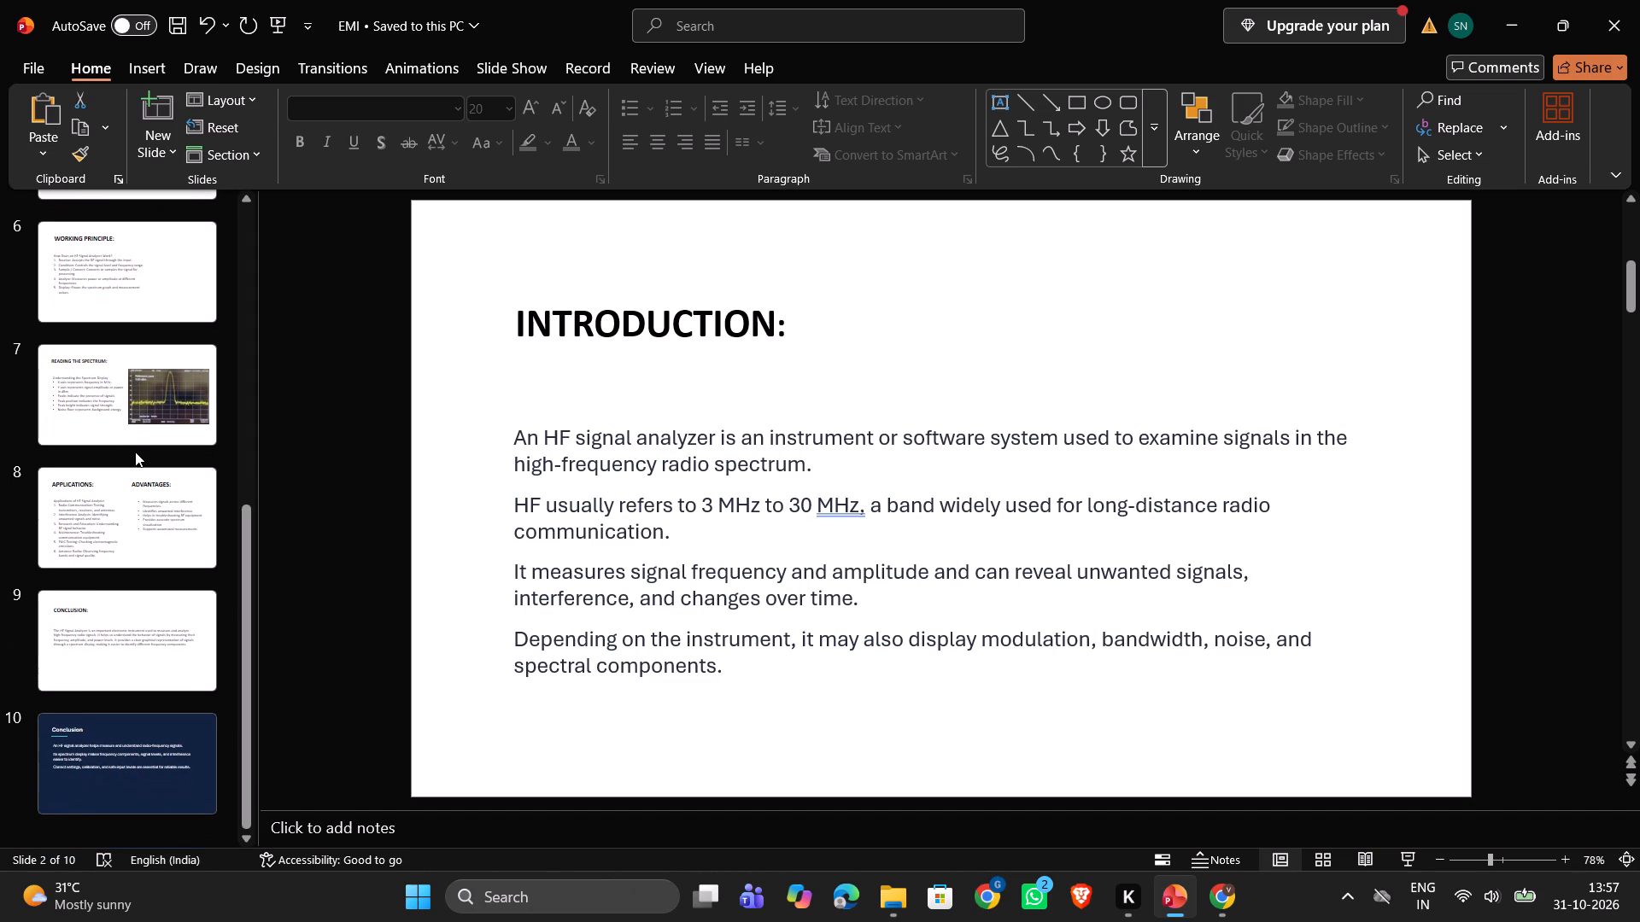
{"action": "left_click", "coordinate": [156, 761]}
{"action": "key", "text": "BackSpace"}
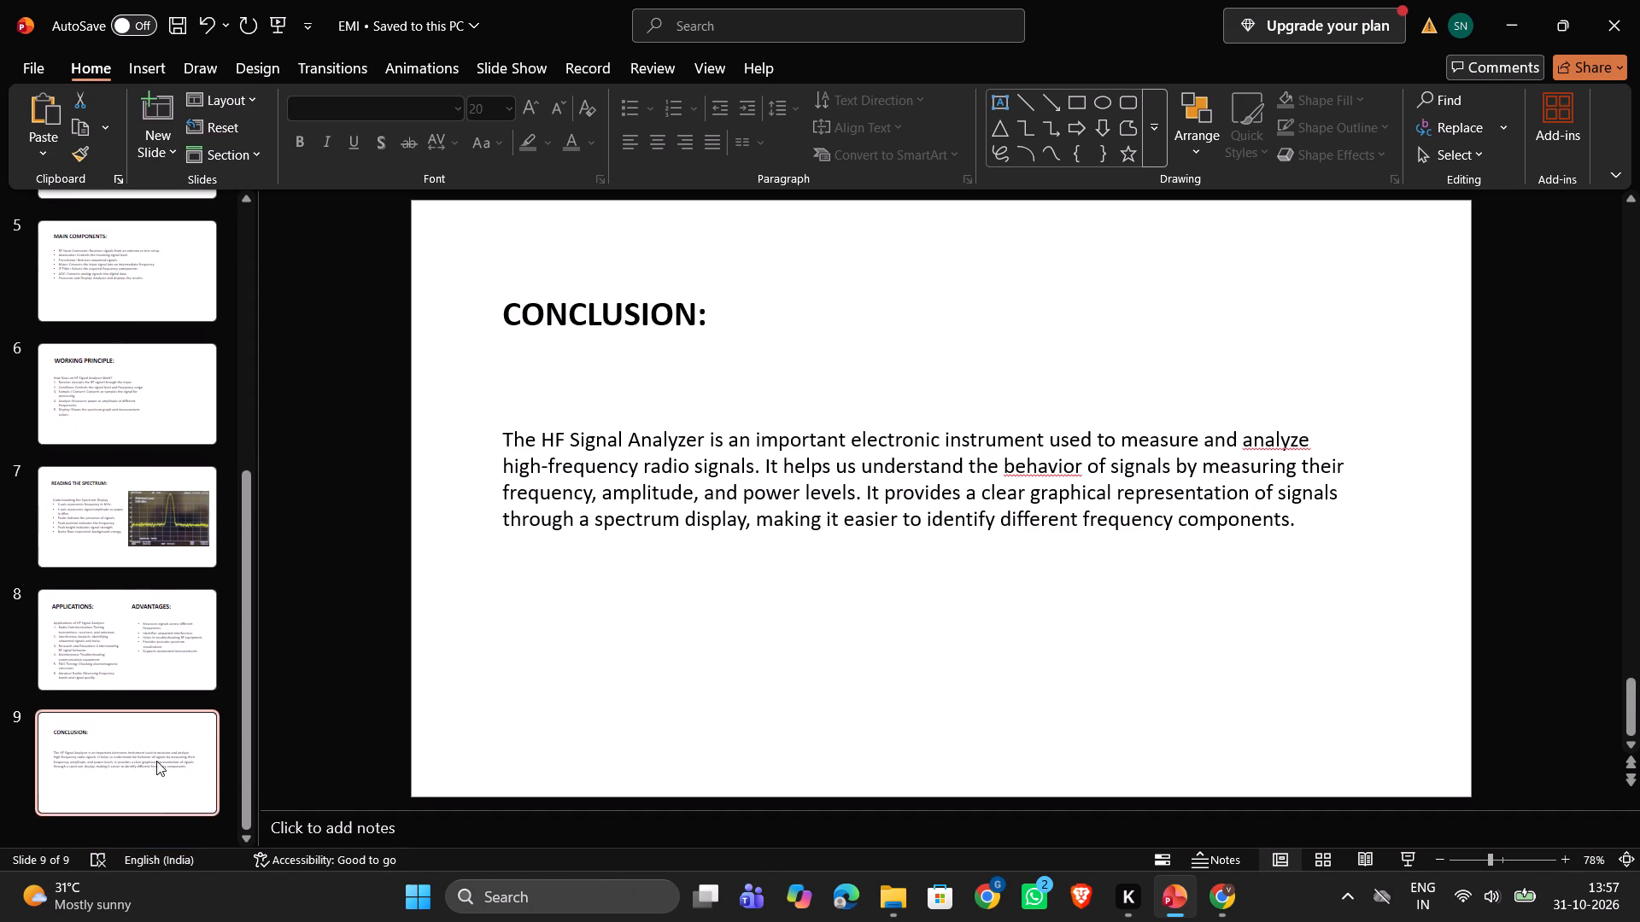
Return to the title slide and save the EMI presentation under its existing name.
{"action": "left_click", "coordinate": [169, 646]}
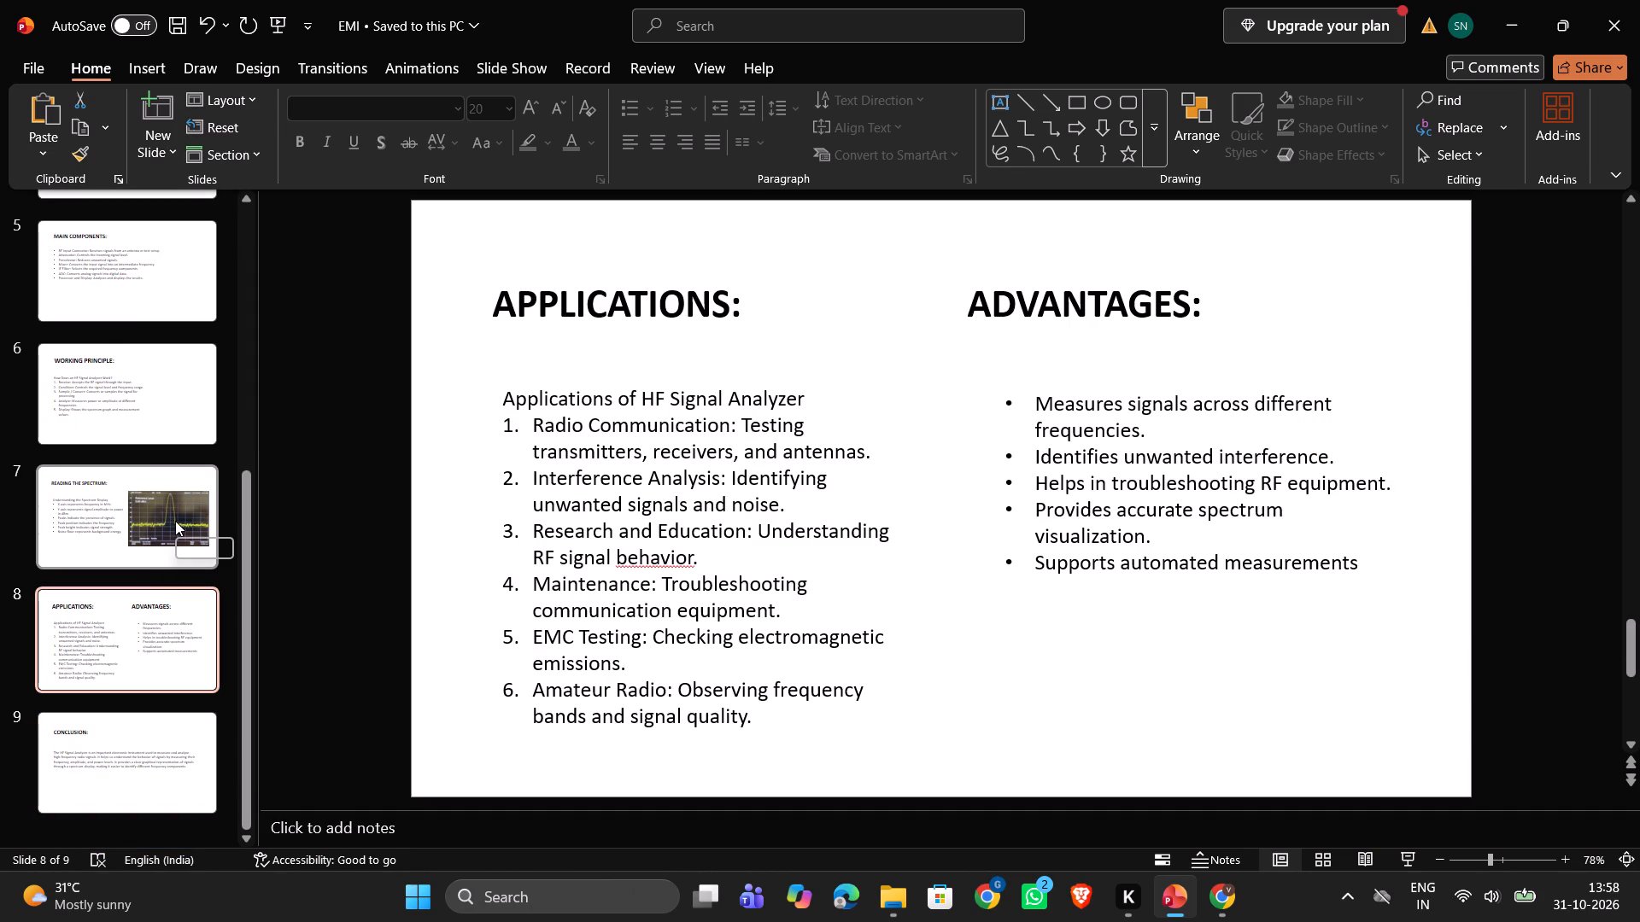
{"action": "left_click", "coordinate": [48, 752]}
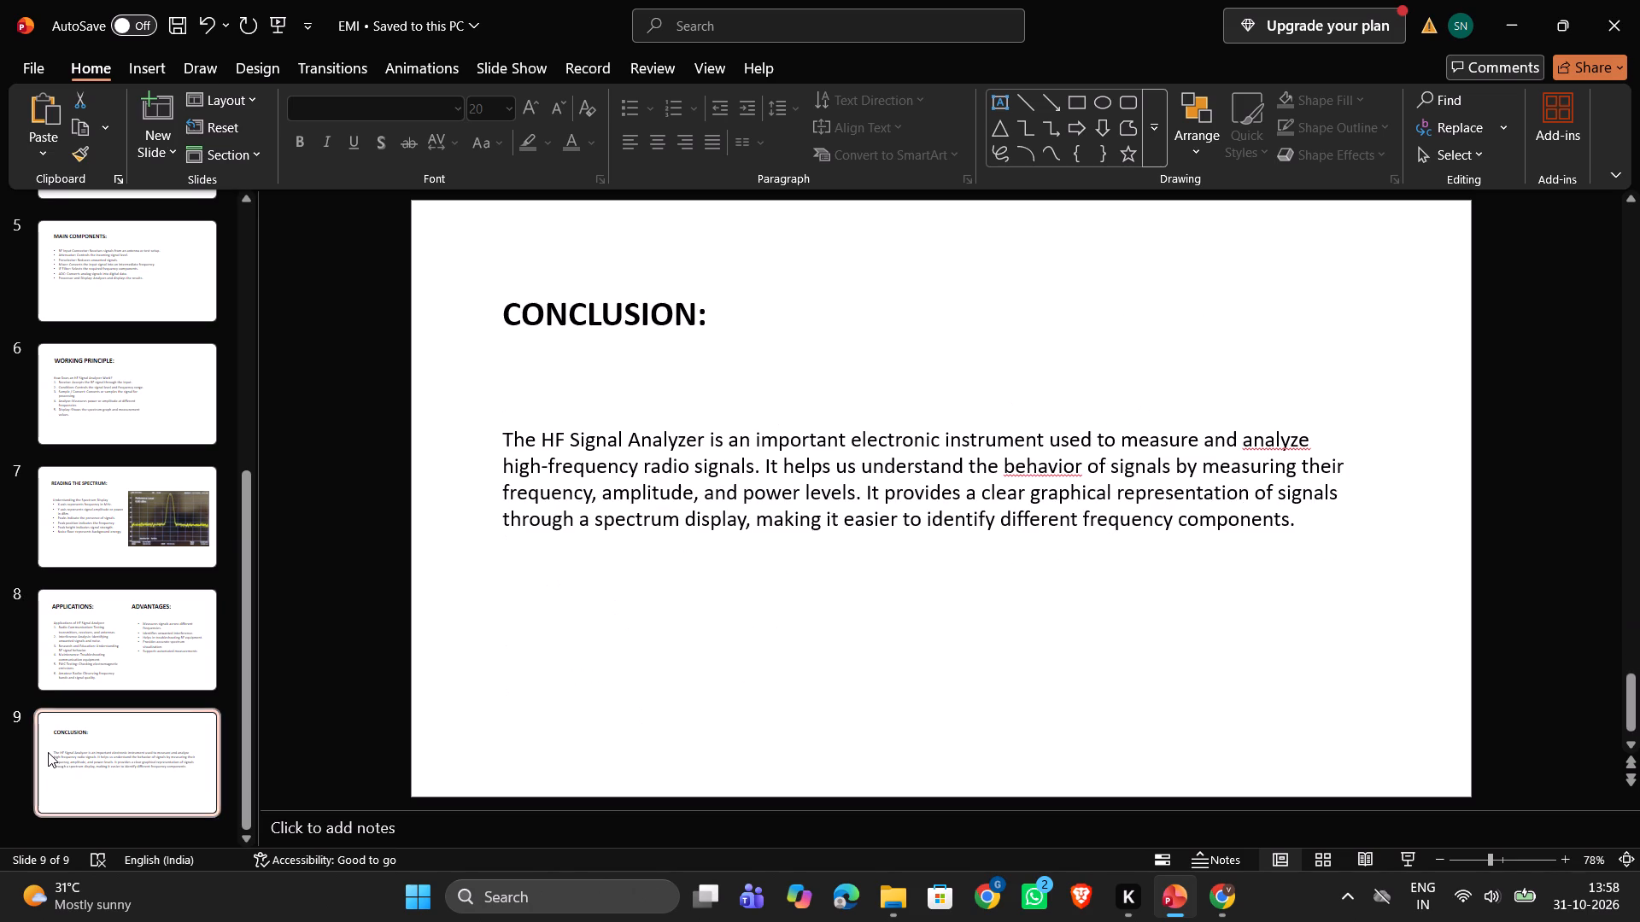
{"action": "scroll", "coordinate": [103, 521], "scroll_direction": "up", "scroll_amount": 2}
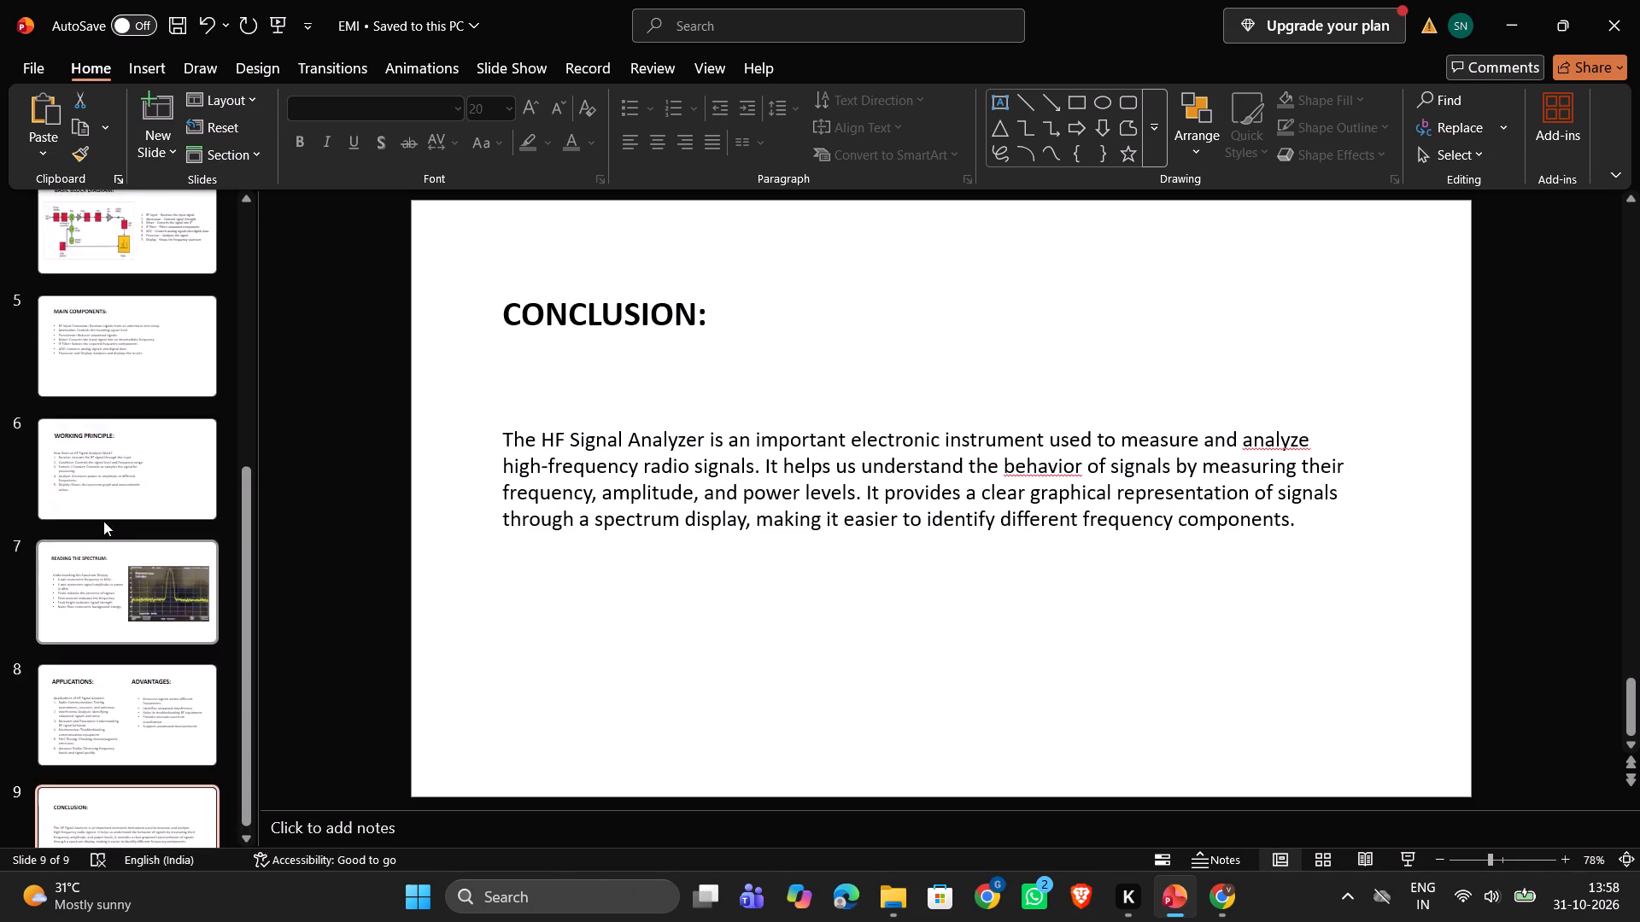
{"action": "scroll", "coordinate": [103, 521], "scroll_direction": "up", "scroll_amount": 1}
{"action": "left_click", "coordinate": [129, 266]}
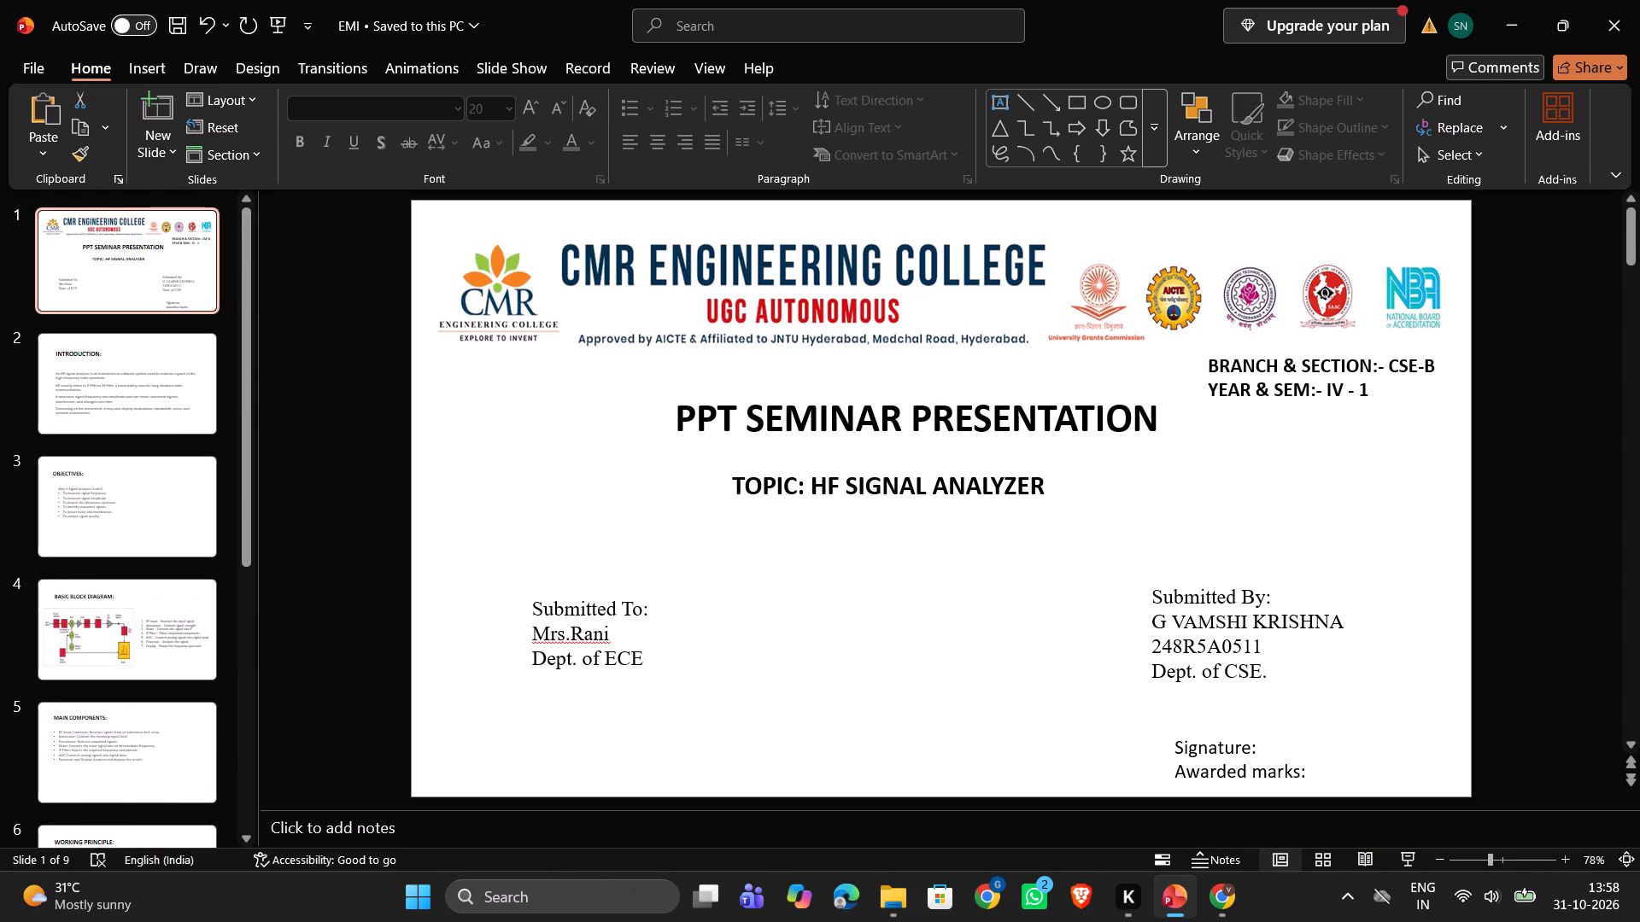
{"action": "left_click", "coordinate": [44, 61]}
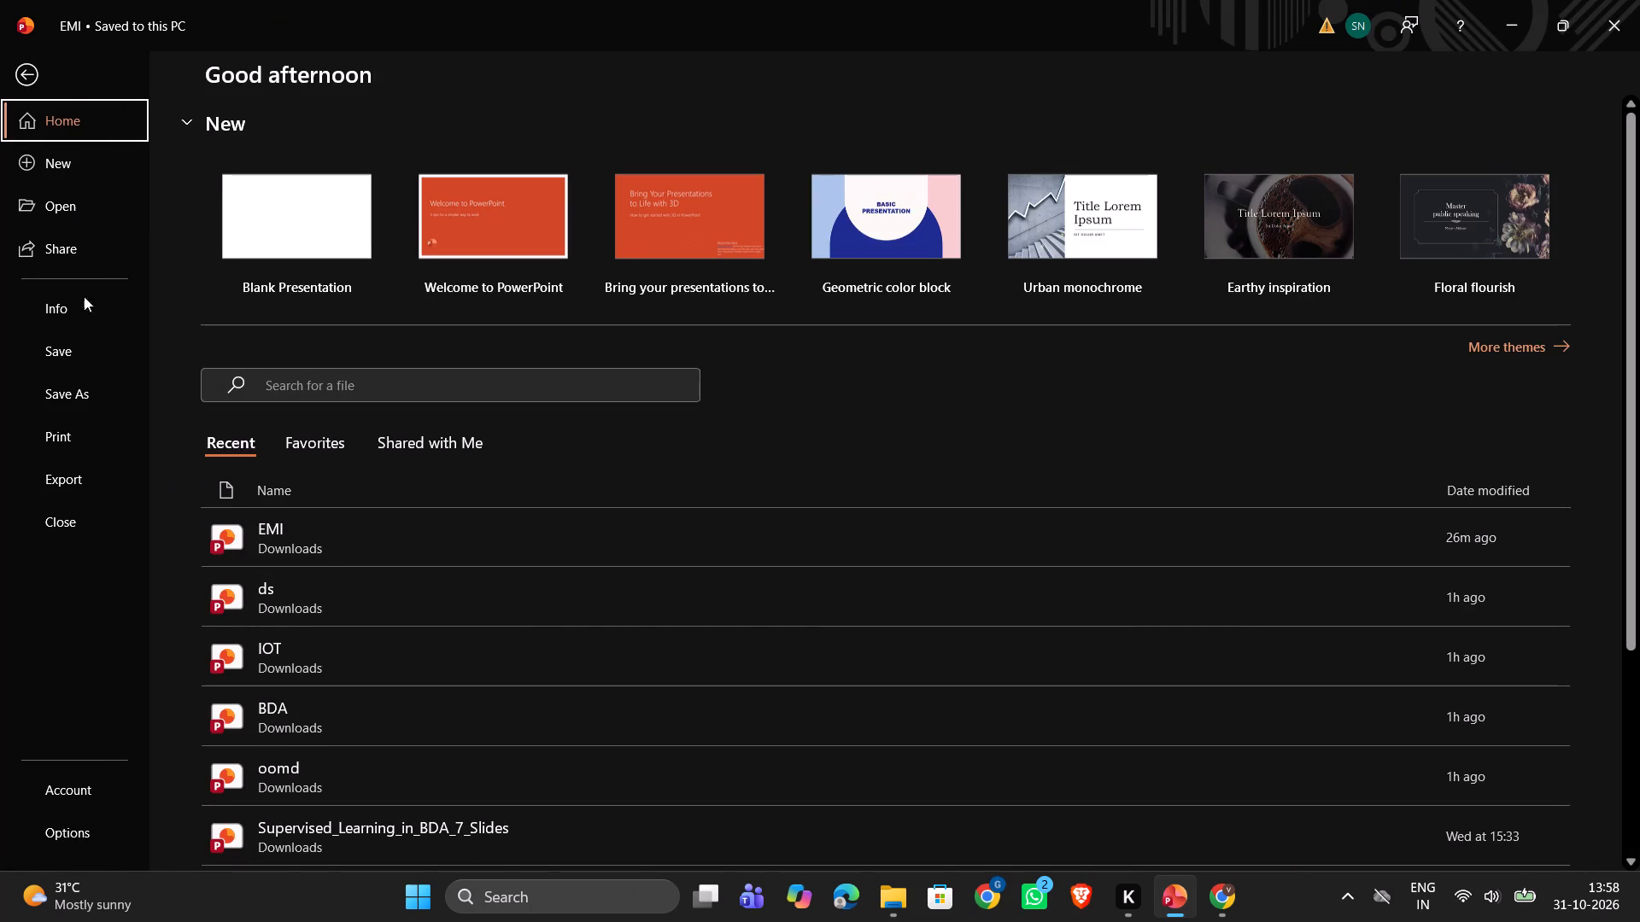
{"action": "left_click", "coordinate": [67, 346]}
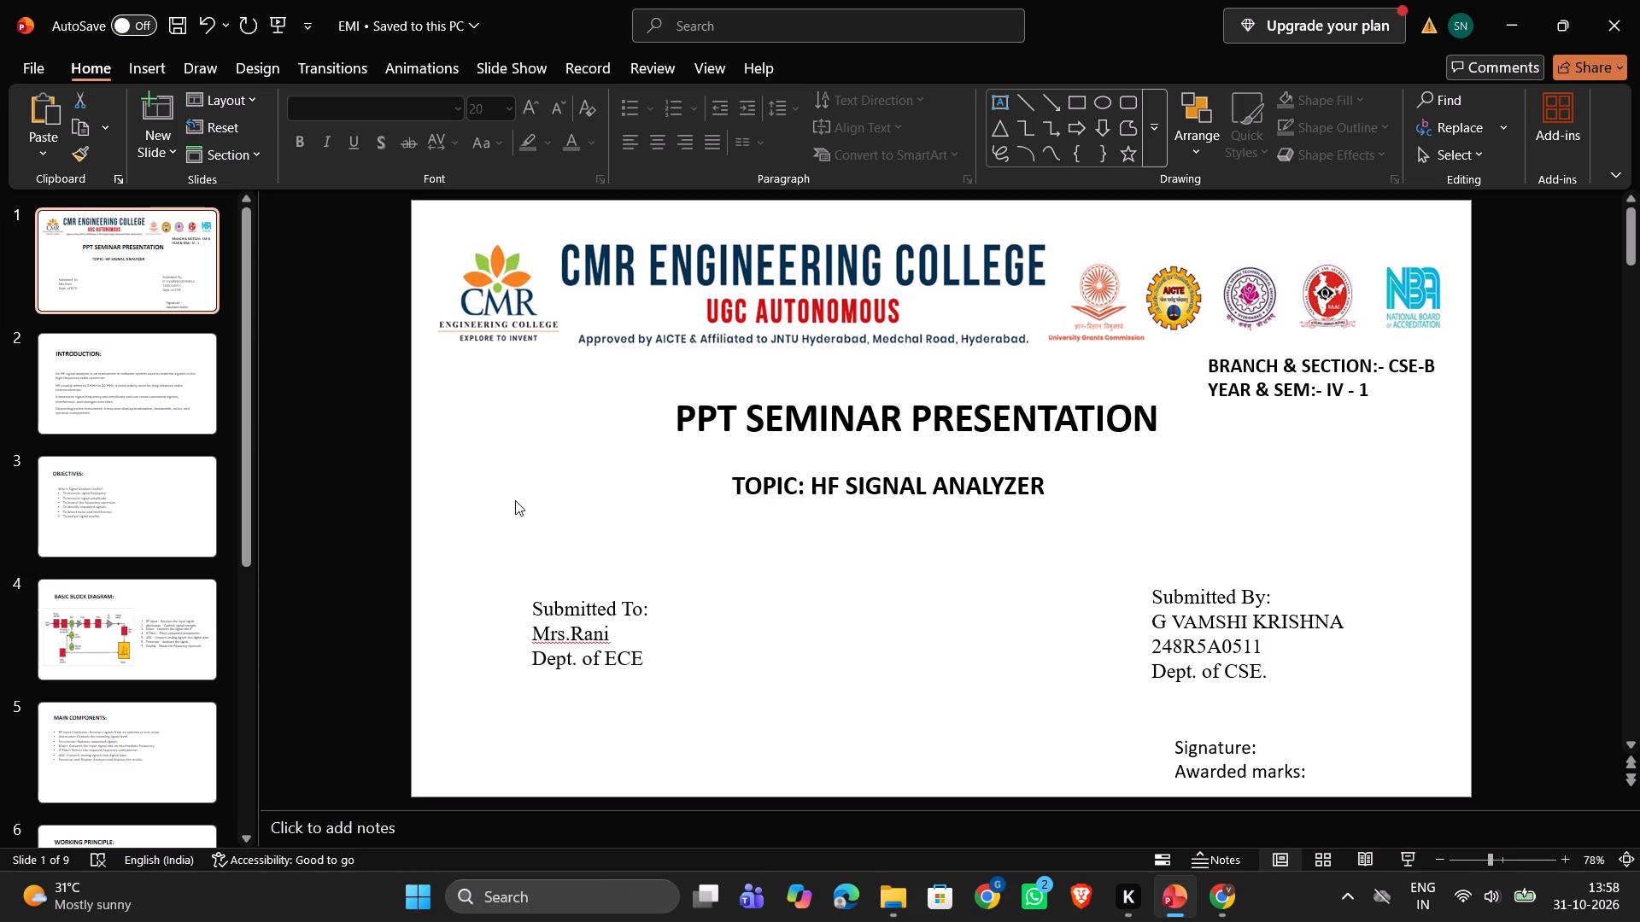
Switch to File Explorer, go to the Downloads folder and open the saved EMI presentation from there.
{"action": "double_click", "coordinate": [894, 905]}
{"action": "right_click", "coordinate": [894, 905]}
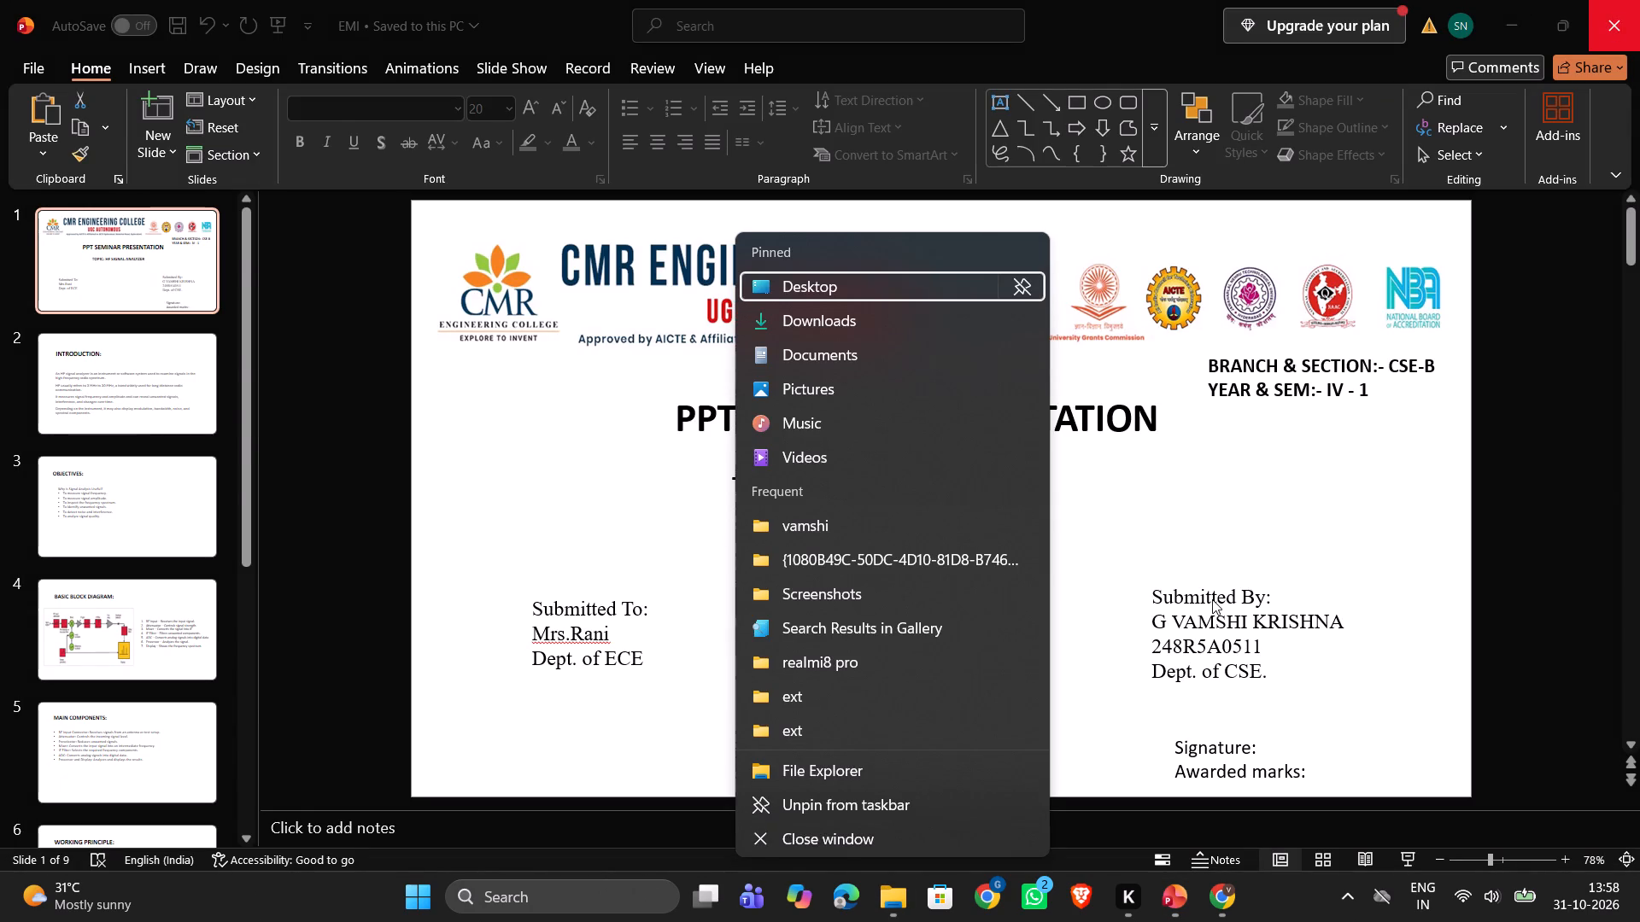
{"action": "left_click", "coordinate": [894, 882]}
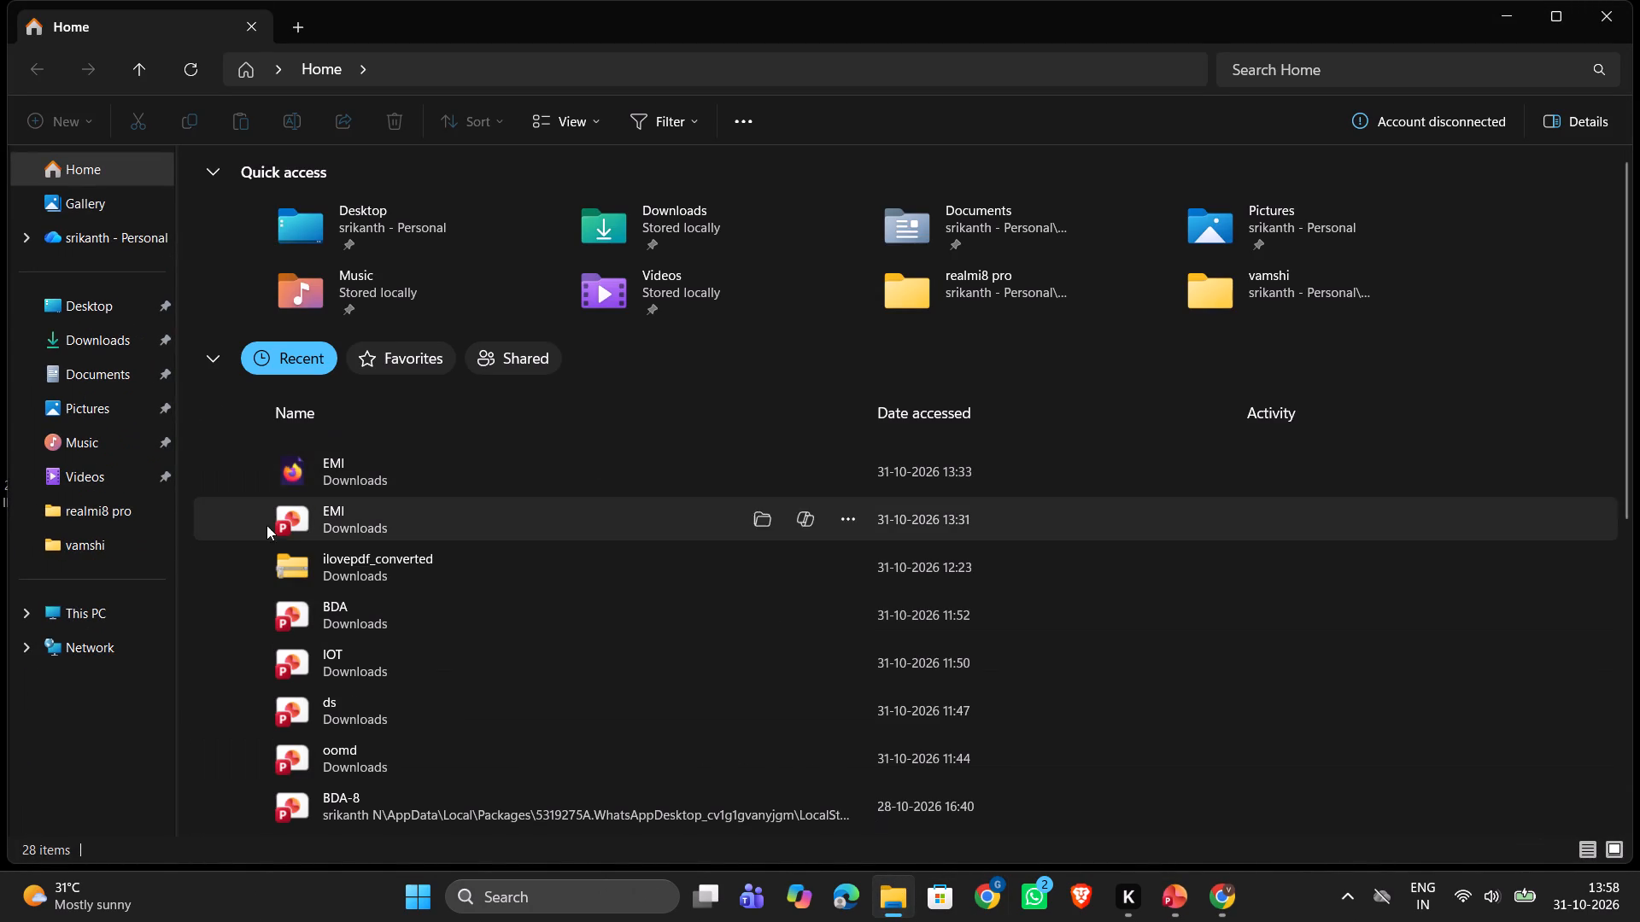
{"action": "left_click", "coordinate": [130, 338]}
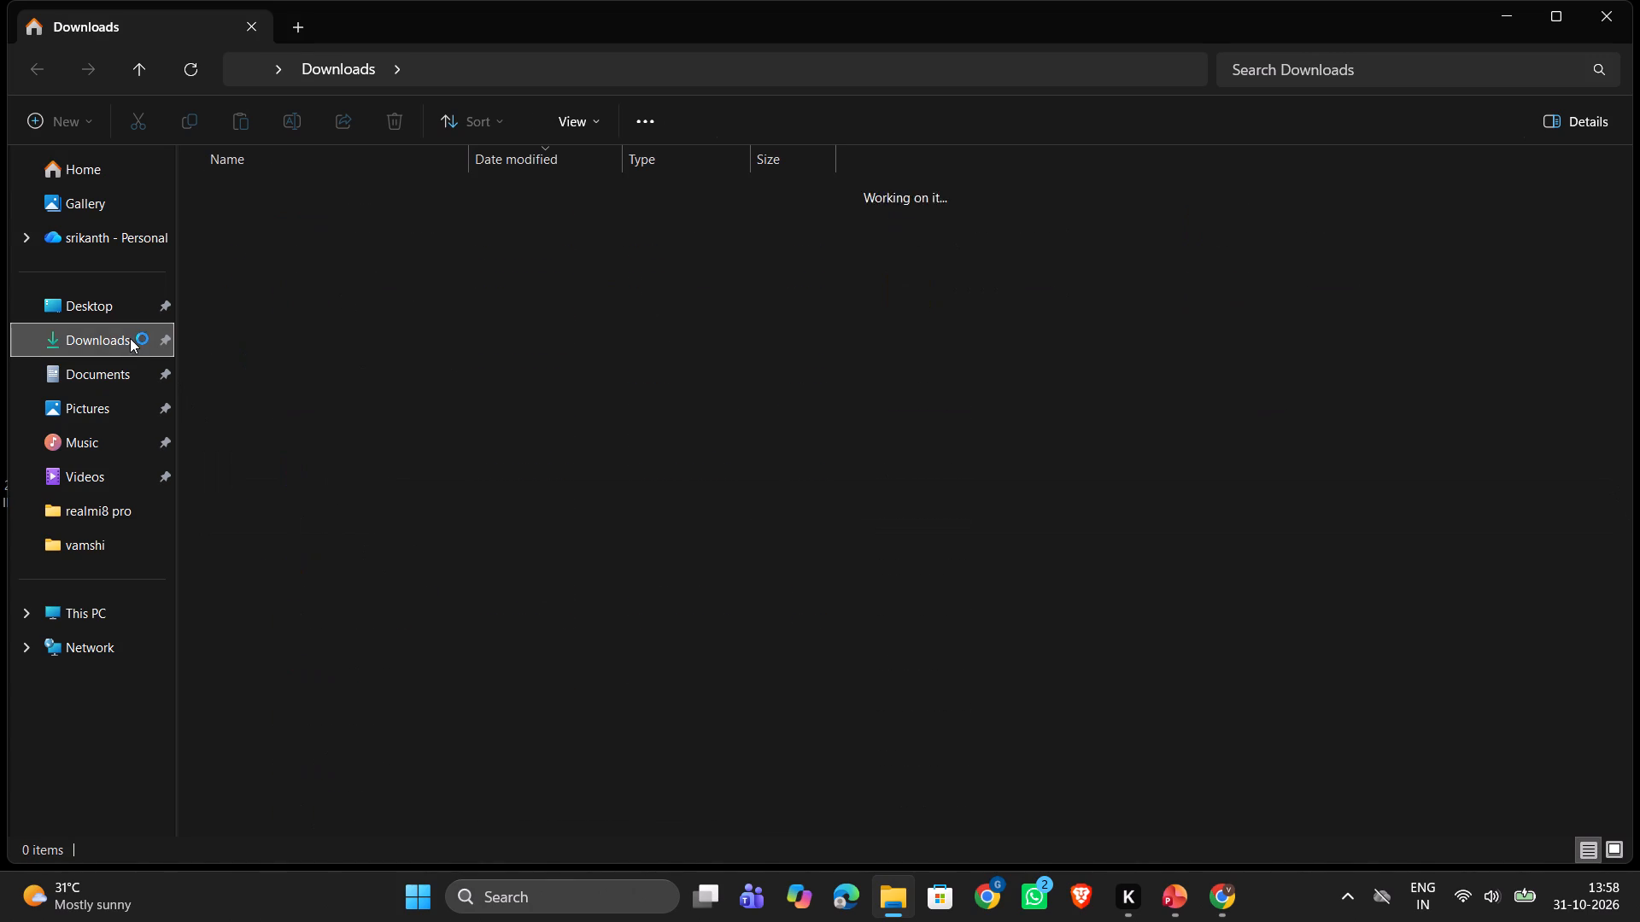
{"action": "double_click", "coordinate": [284, 211]}
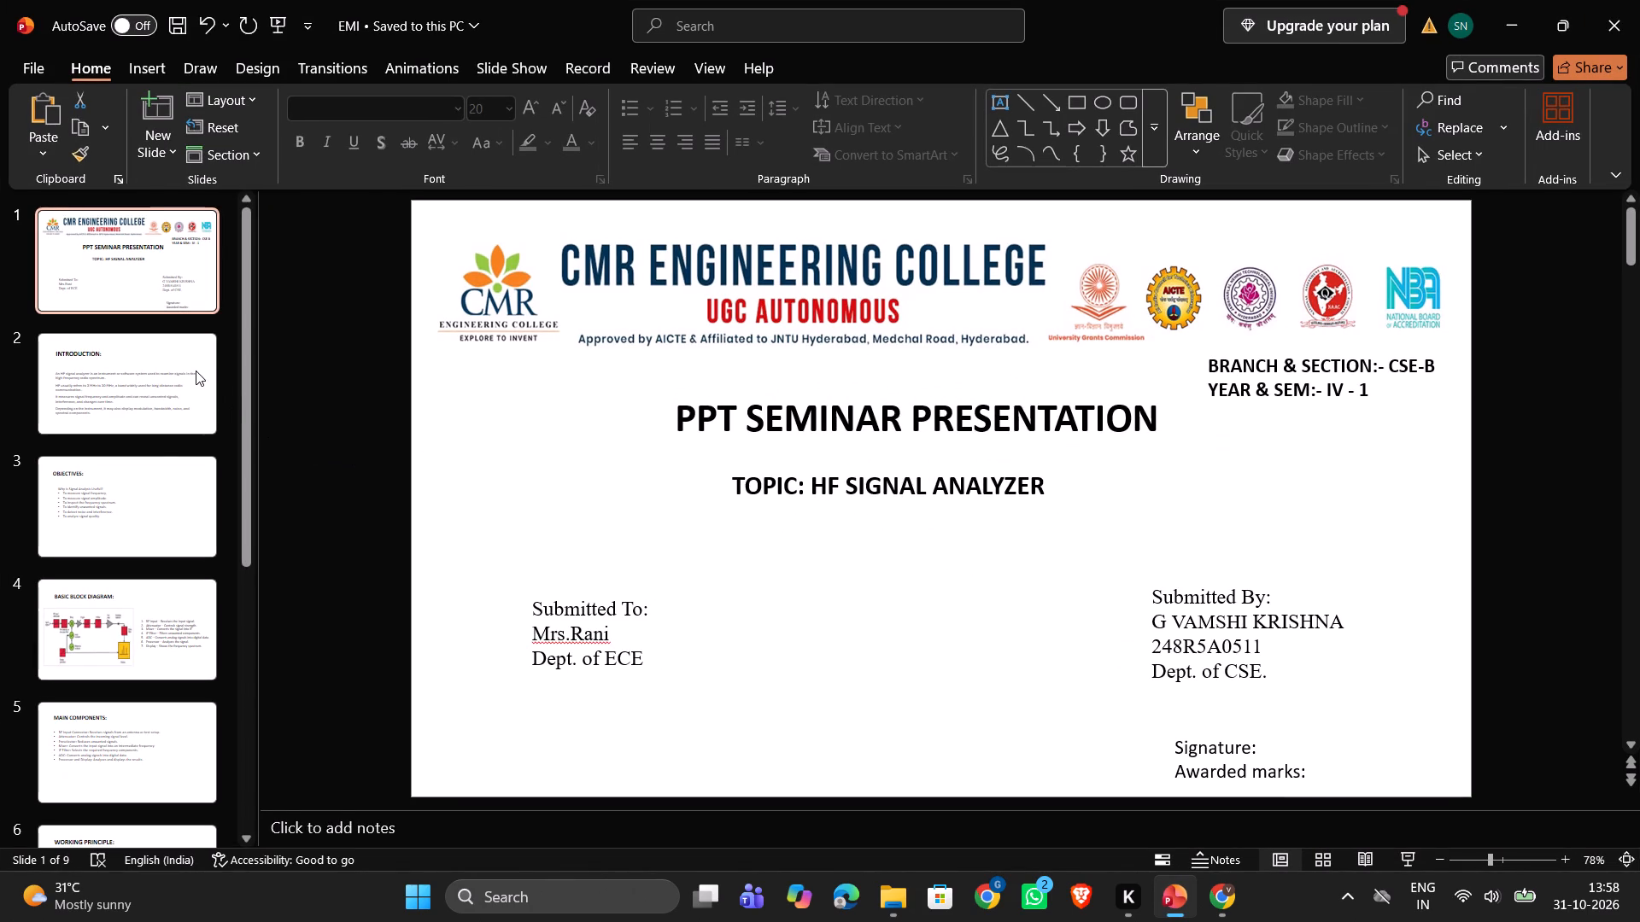
Review the saved presentation's white slides in order, from Introduction through Objectives, Basic Block Diagram and Main Components to the Conclusion thumbnail.
{"action": "left_click", "coordinate": [196, 371]}
{"action": "left_click", "coordinate": [151, 481]}
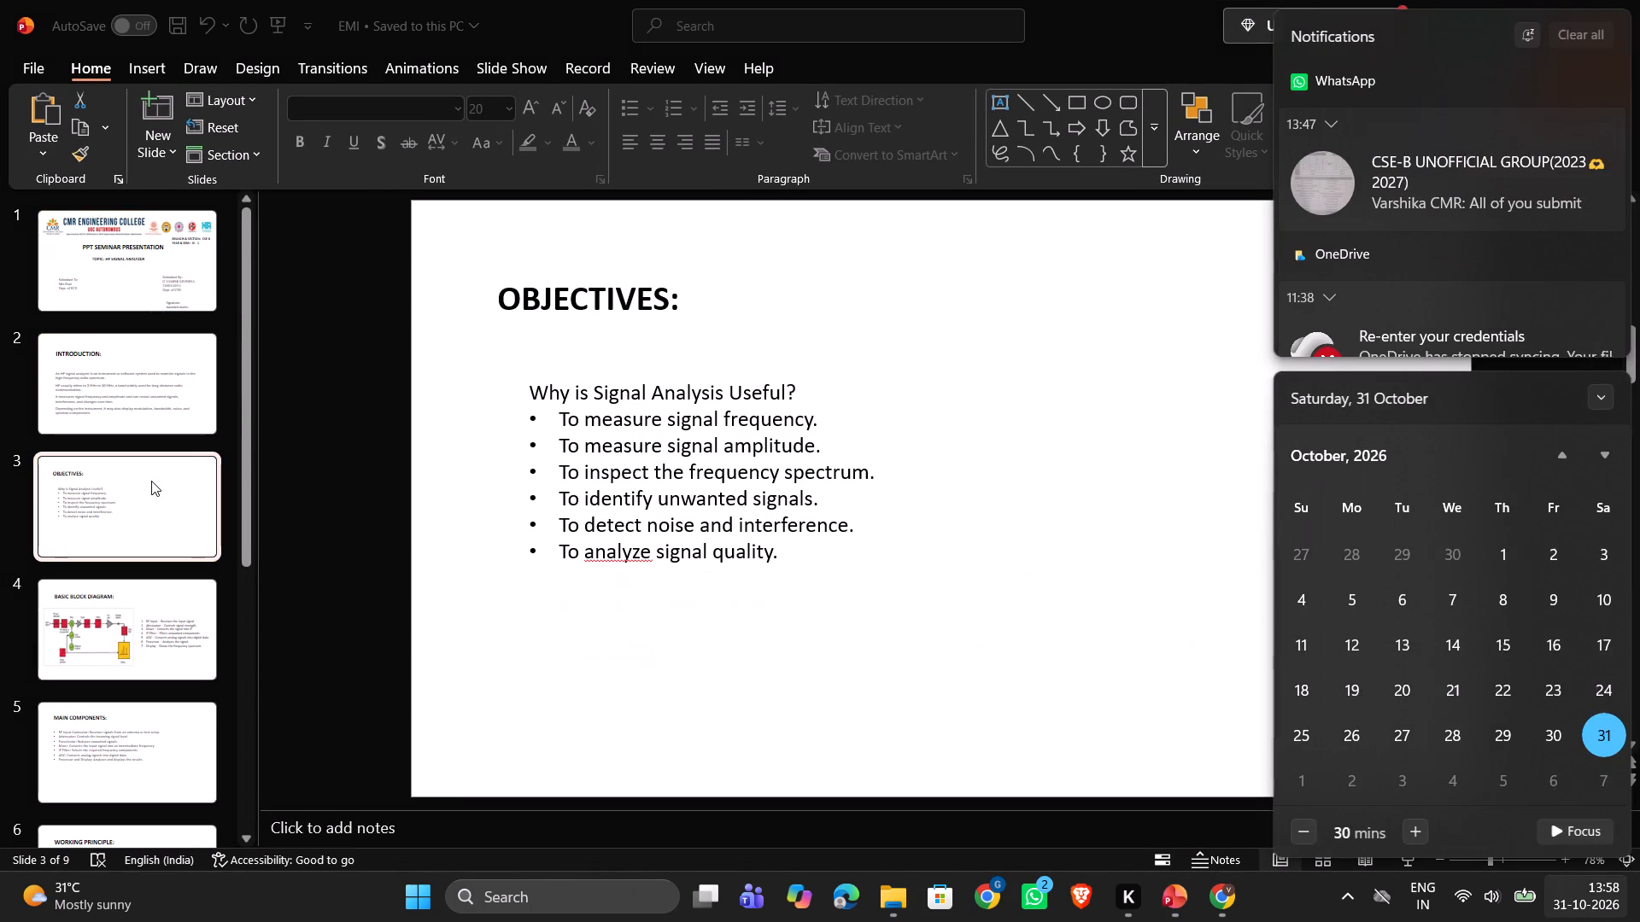
{"action": "left_click", "coordinate": [130, 586]}
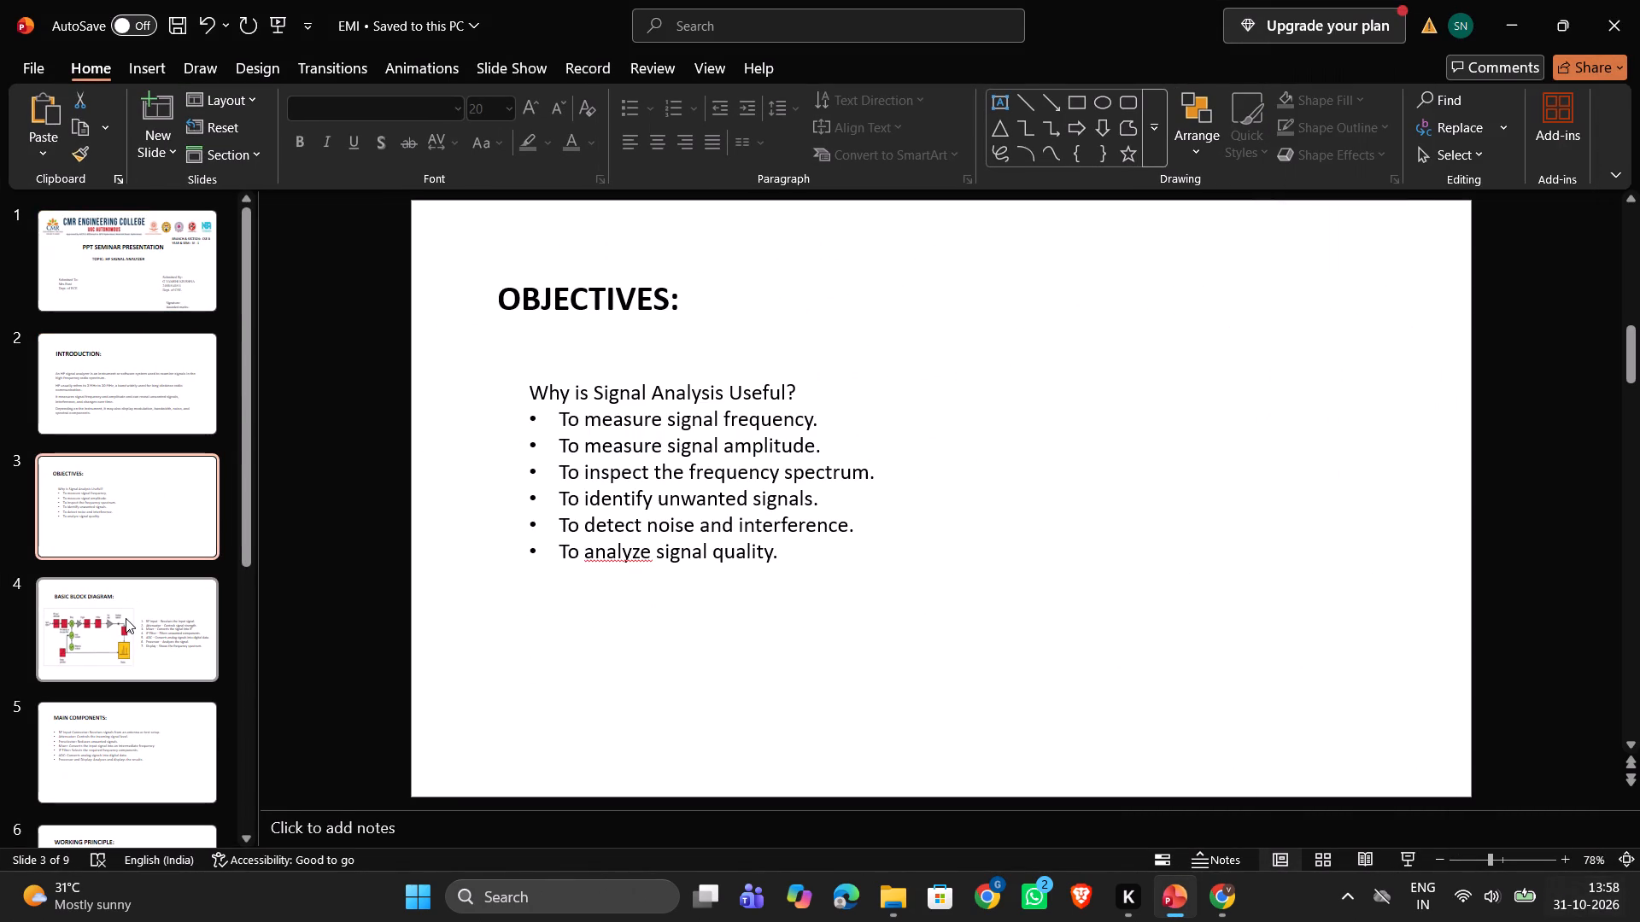
{"action": "left_click", "coordinate": [126, 618]}
{"action": "left_click", "coordinate": [139, 738]}
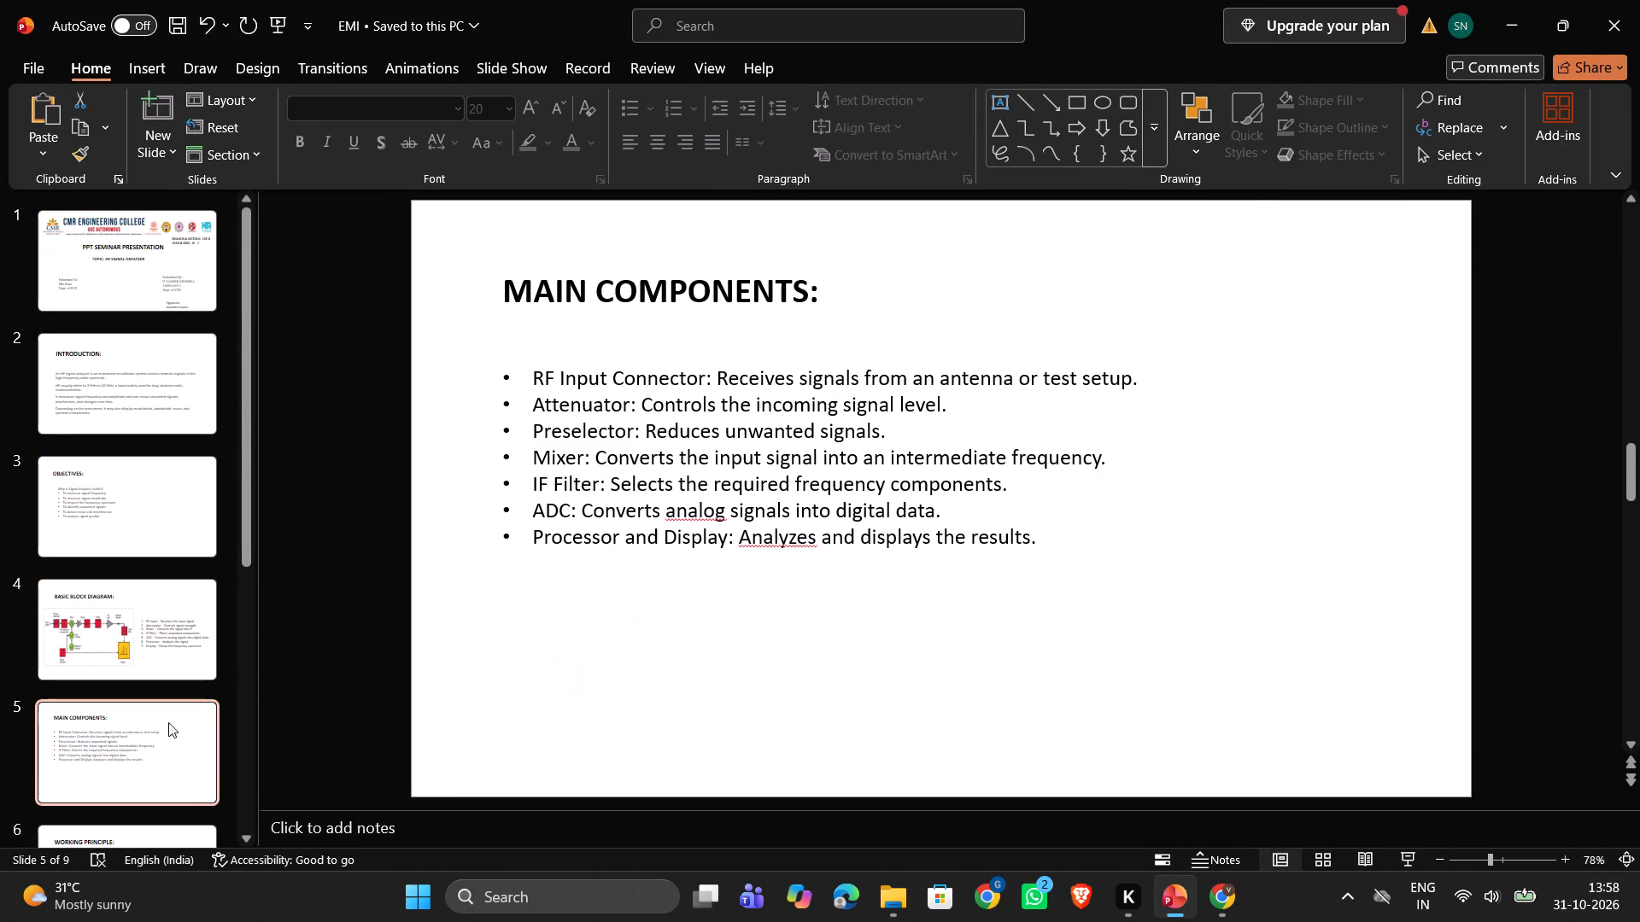
{"action": "scroll", "coordinate": [155, 720], "scroll_direction": "down", "scroll_amount": 1}
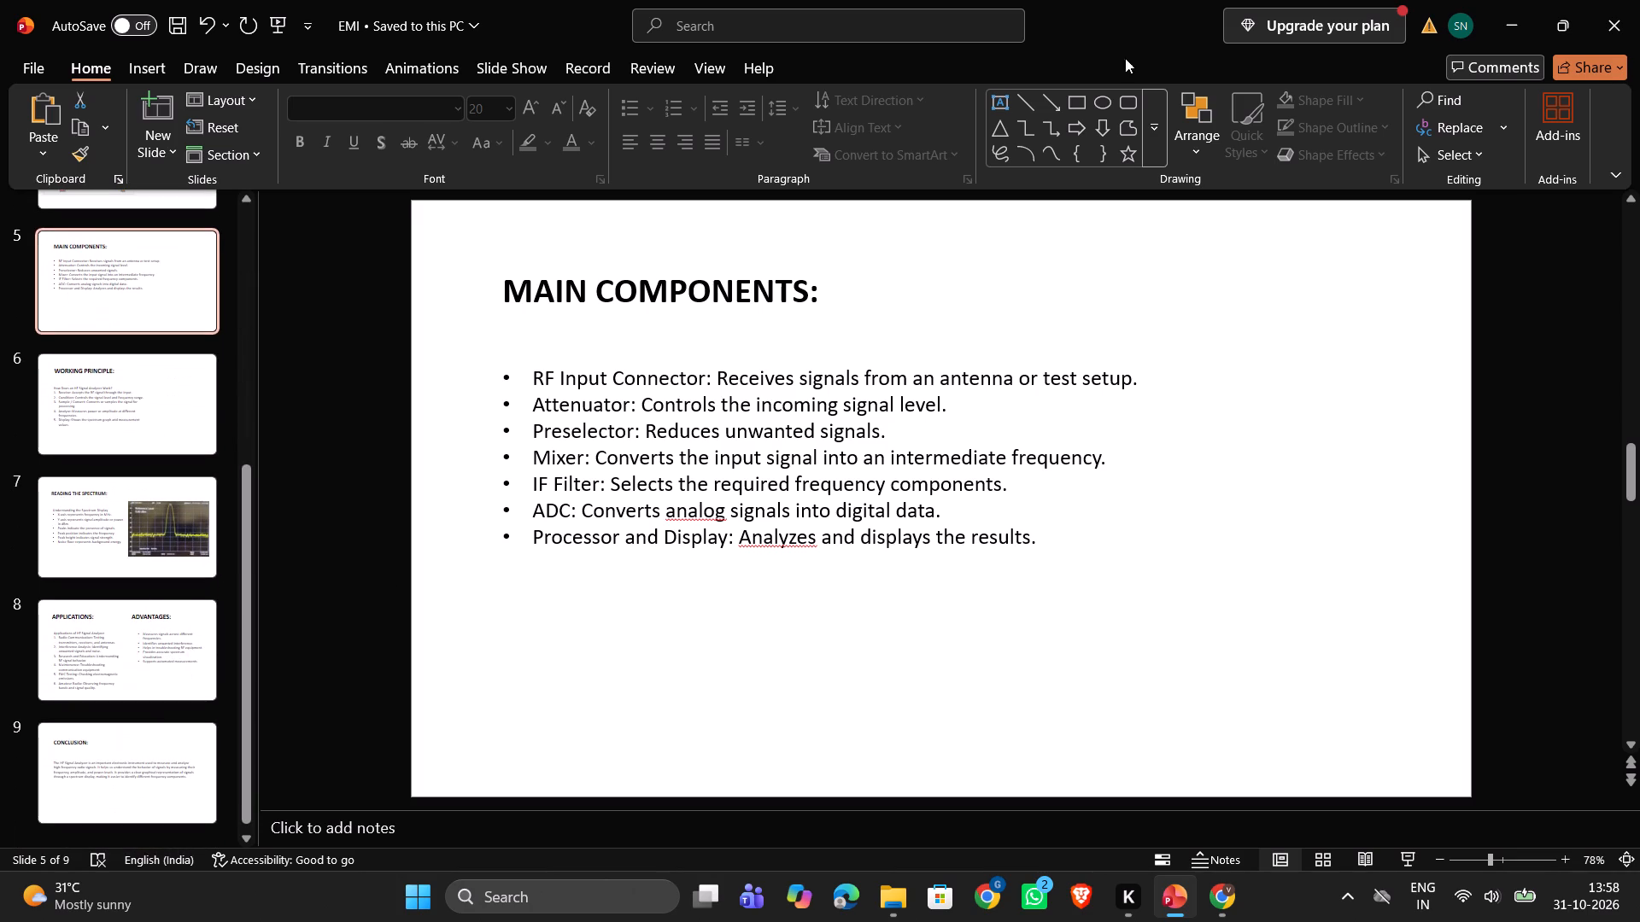
Close the EMI presentation and the Downloads folder window to return to the desktop.
{"action": "left_click", "coordinate": [1619, 0]}
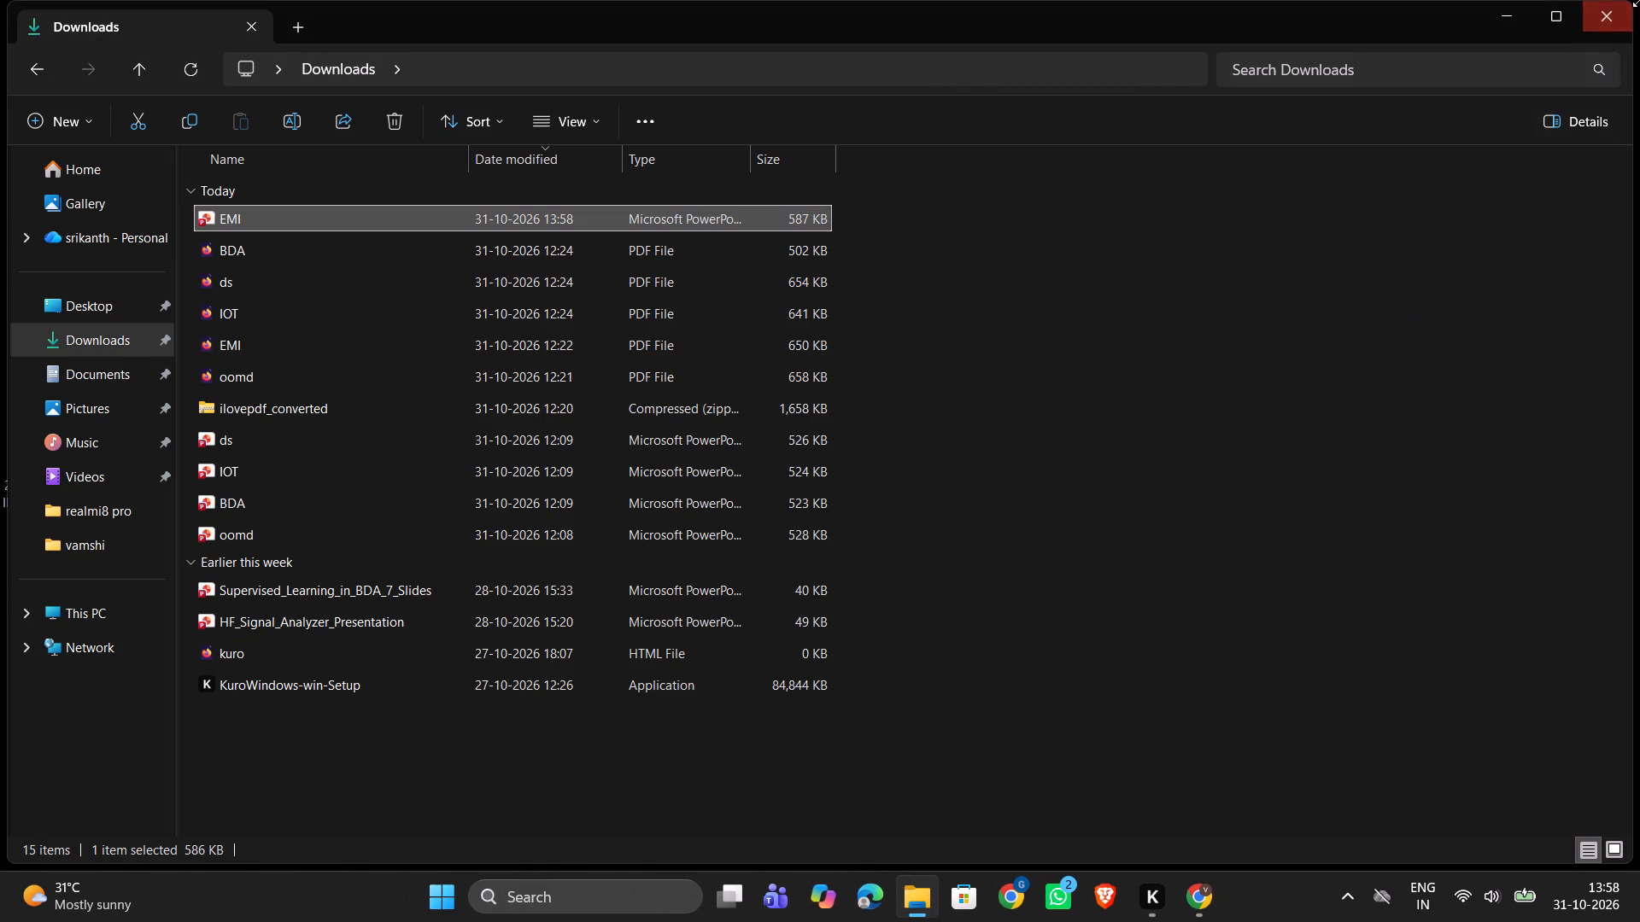
{"action": "left_click_drag", "start_coordinate": [1639, 0], "coordinate": [1610, 20]}
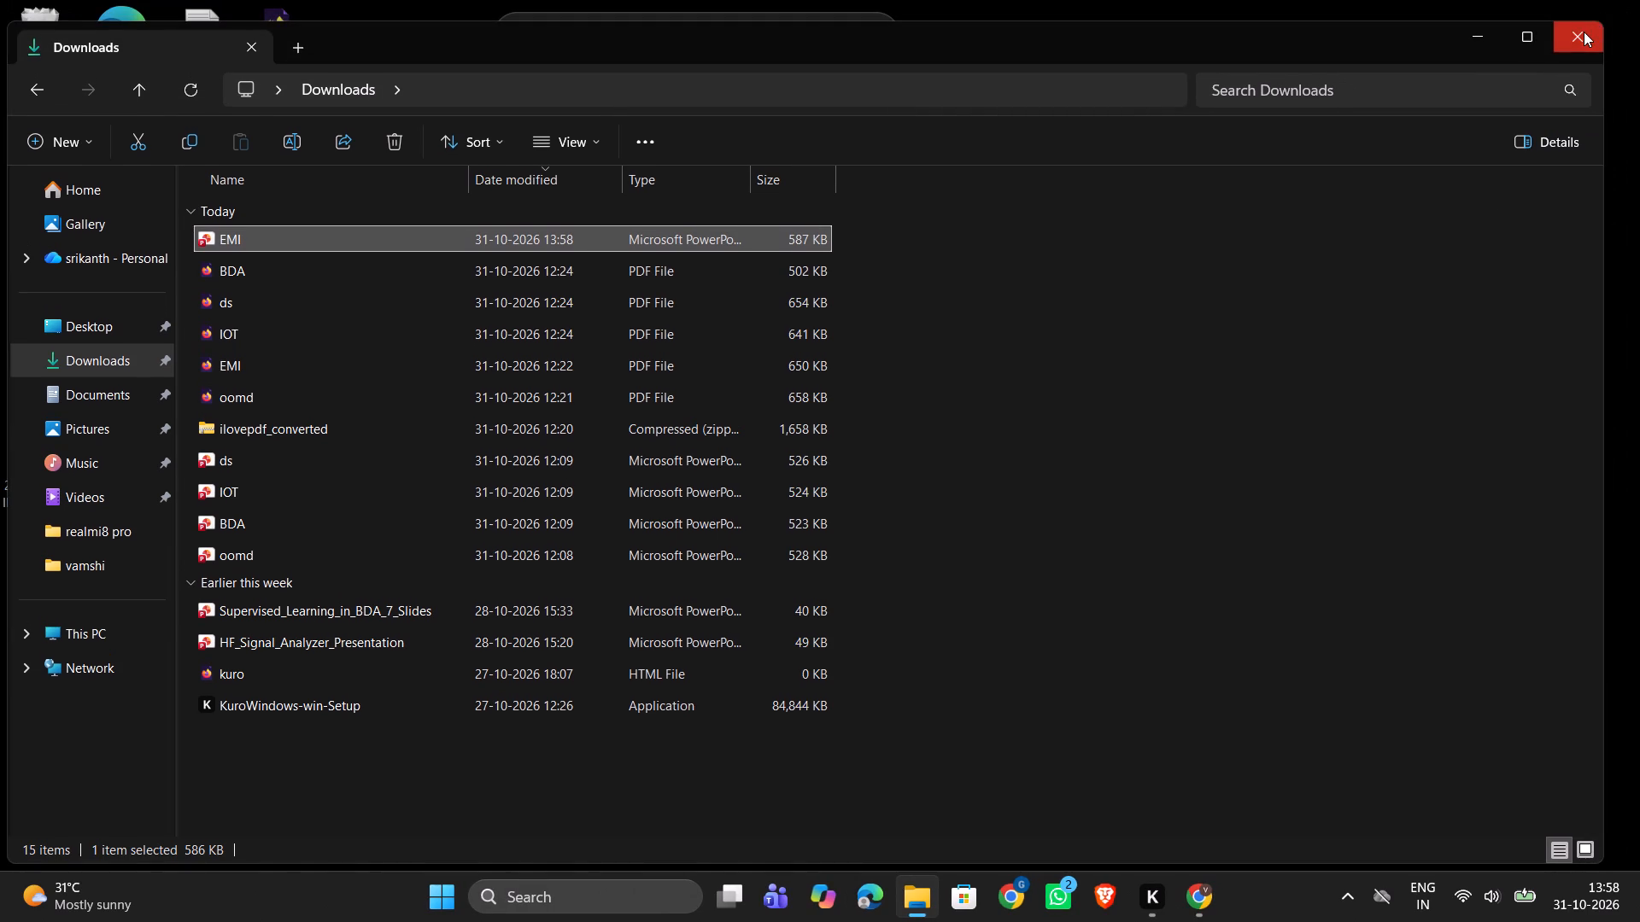
{"action": "left_click", "coordinate": [1584, 32]}
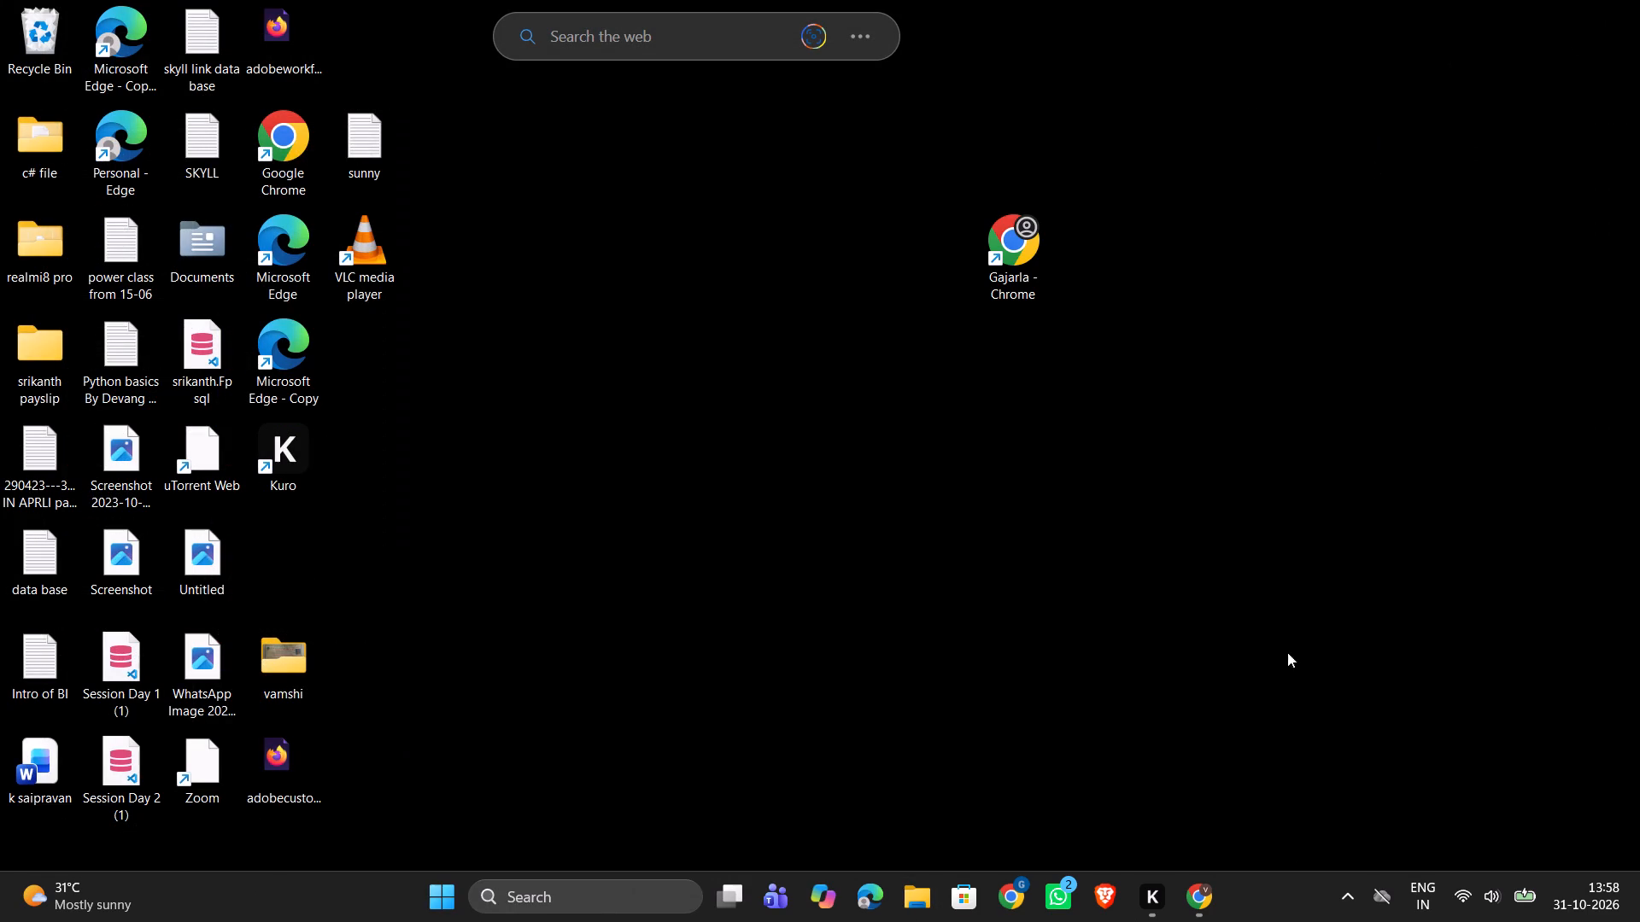
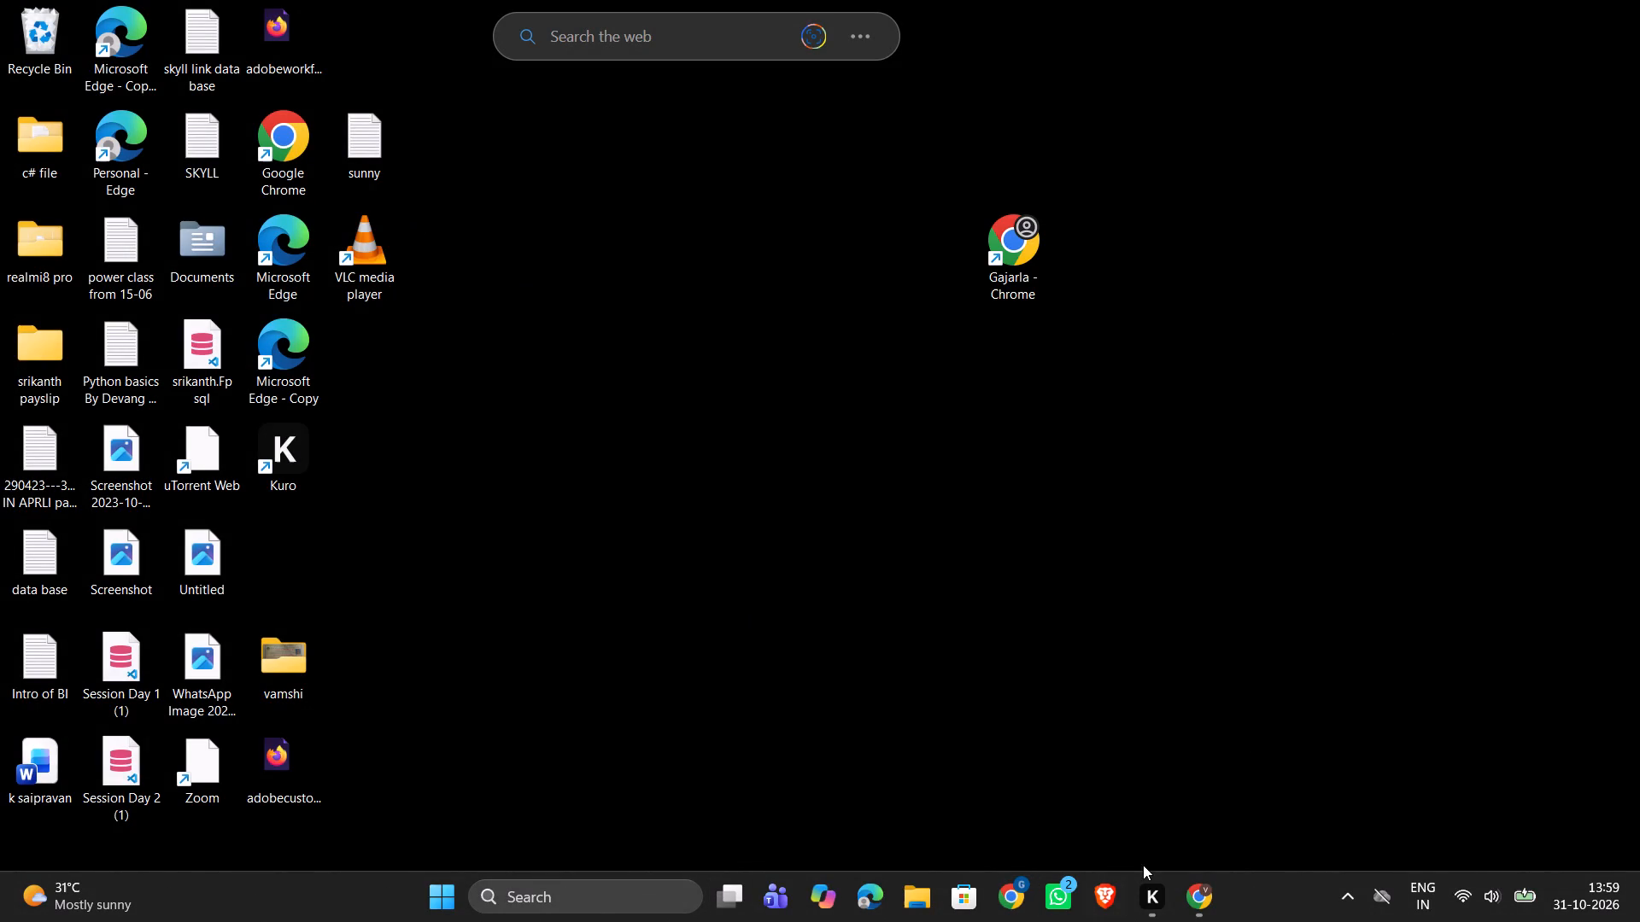
Switch to Chrome, go to the HF Signal Analyzer Information chat in ChatGPT and open the attachment options for a new message.
{"action": "left_click", "coordinate": [1186, 893]}
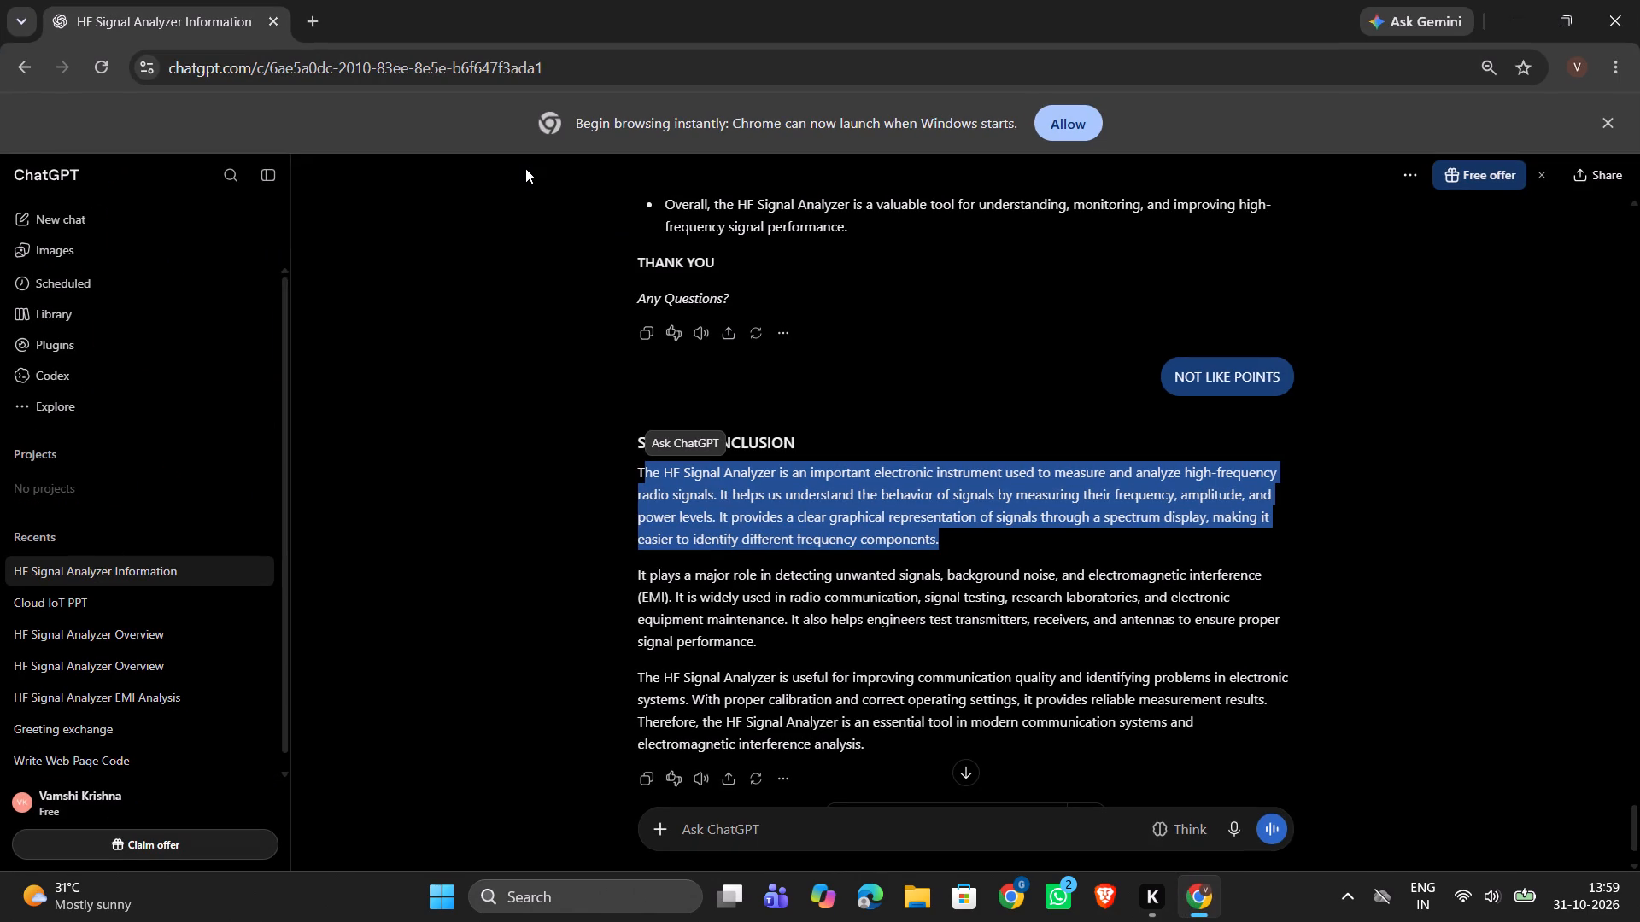
{"action": "left_click", "coordinate": [317, 29]}
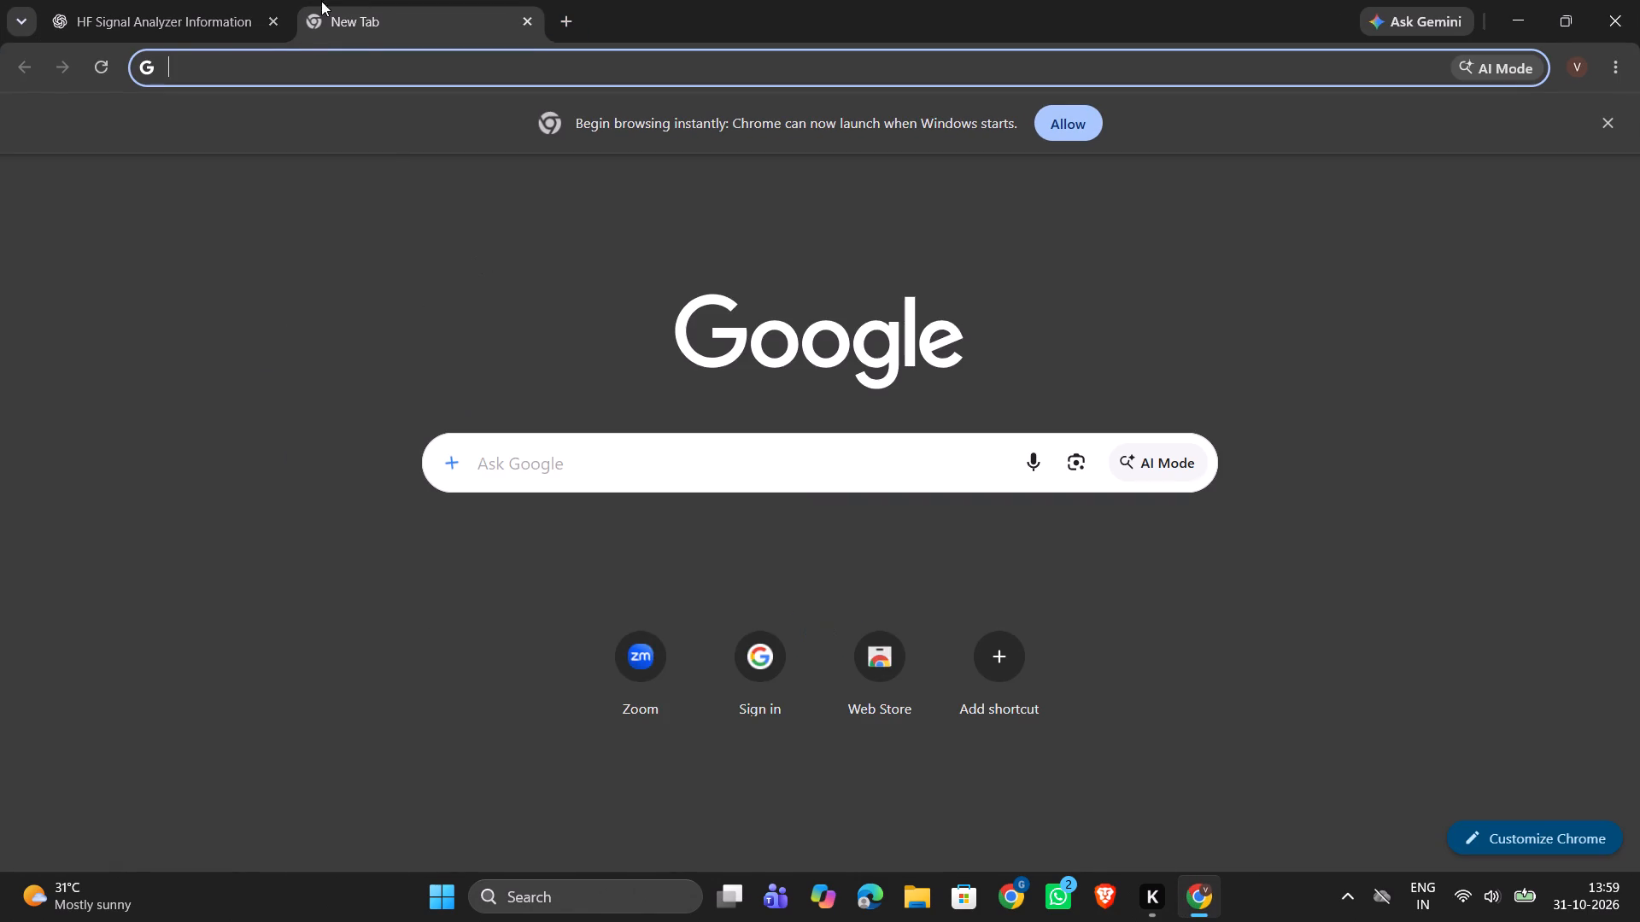
{"action": "left_click", "coordinate": [360, 26]}
{"action": "left_click", "coordinate": [153, 13]}
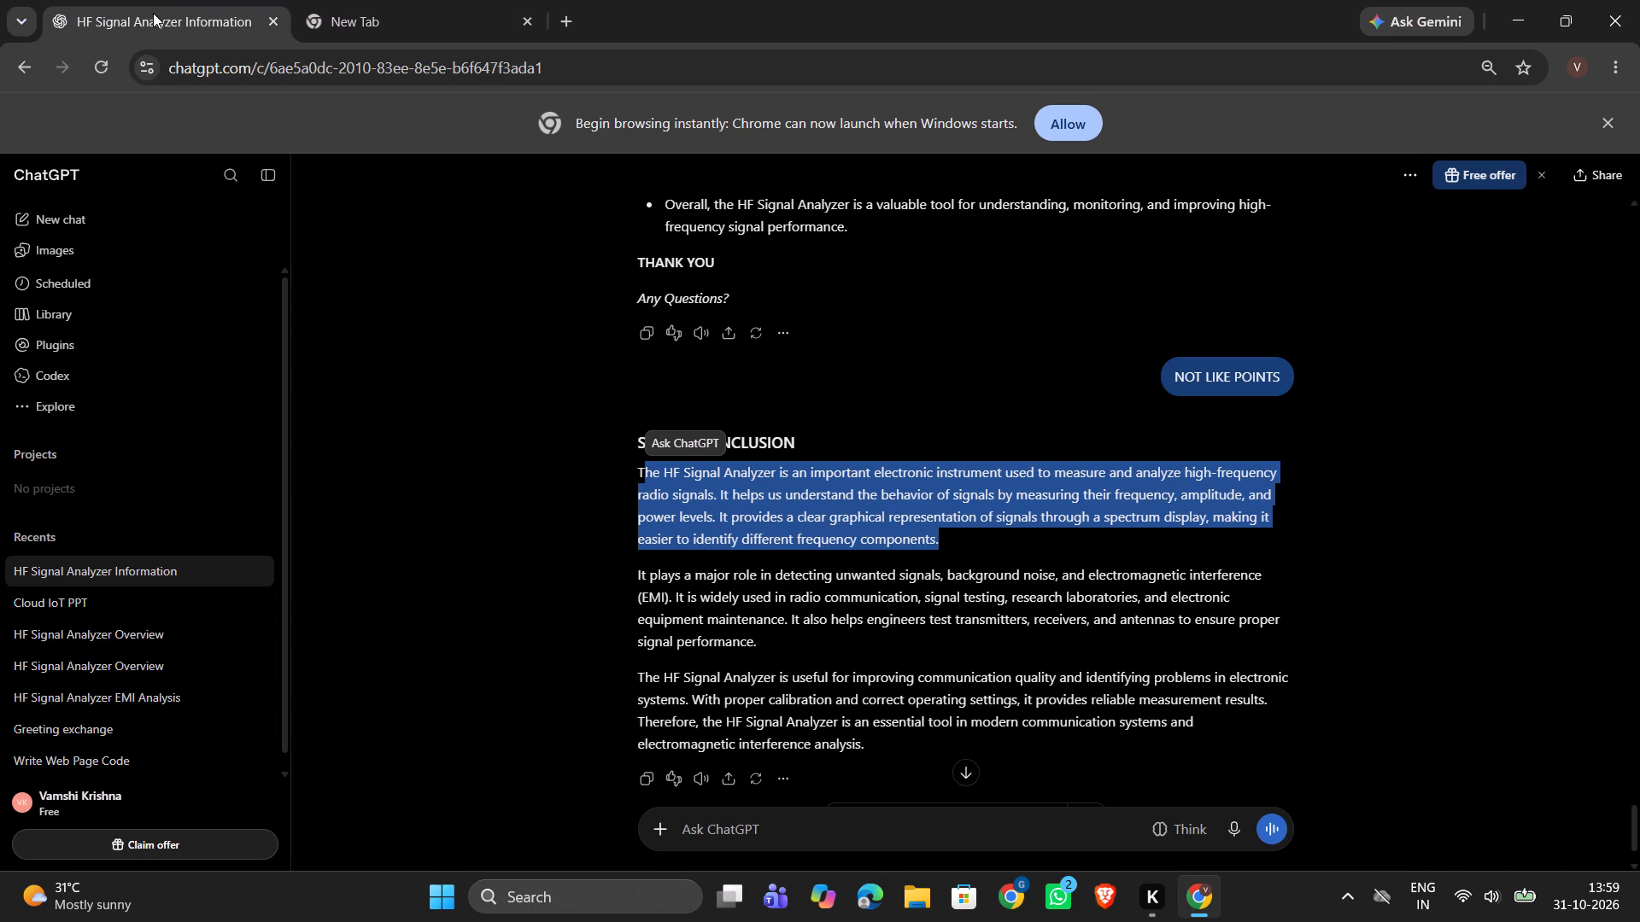